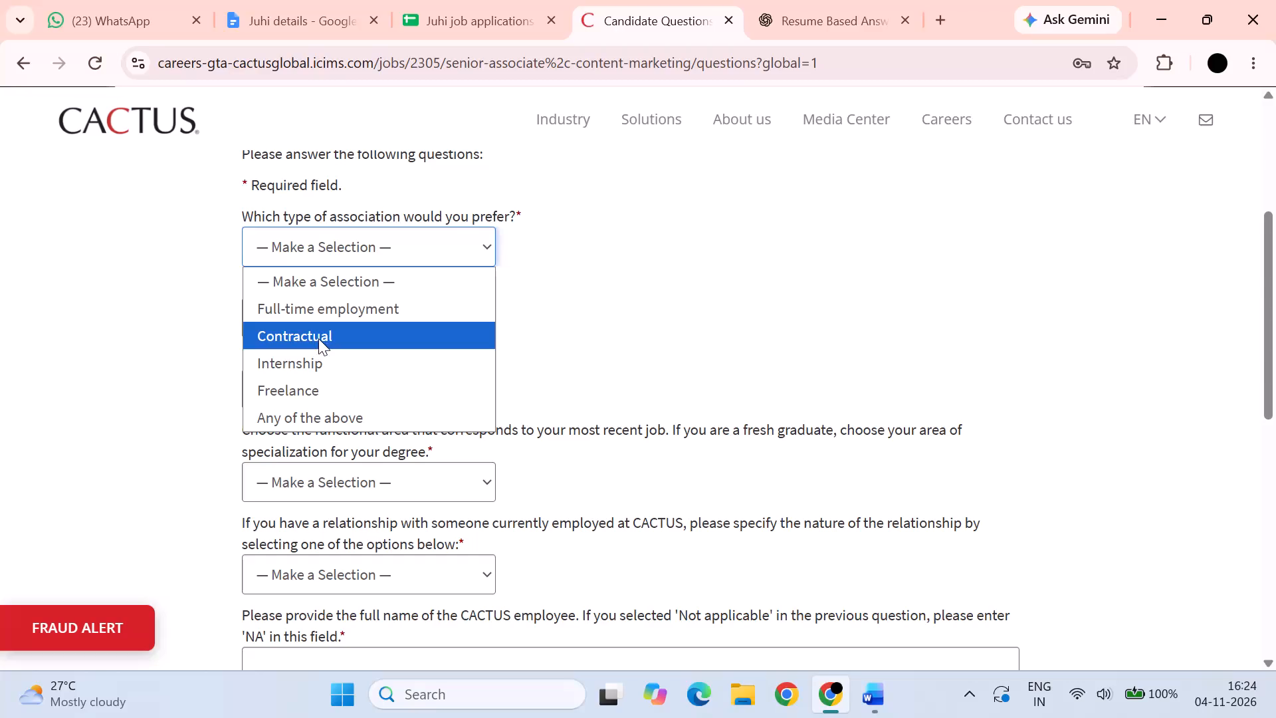
Answer the availability questions with Full-time employment, Immediately available, and Yes for a negotiable notice period.
{"action": "left_click", "coordinate": [354, 307]}
{"action": "scroll", "coordinate": [347, 307], "scroll_direction": "down", "scroll_amount": 1}
{"action": "left_click", "coordinate": [419, 211]}
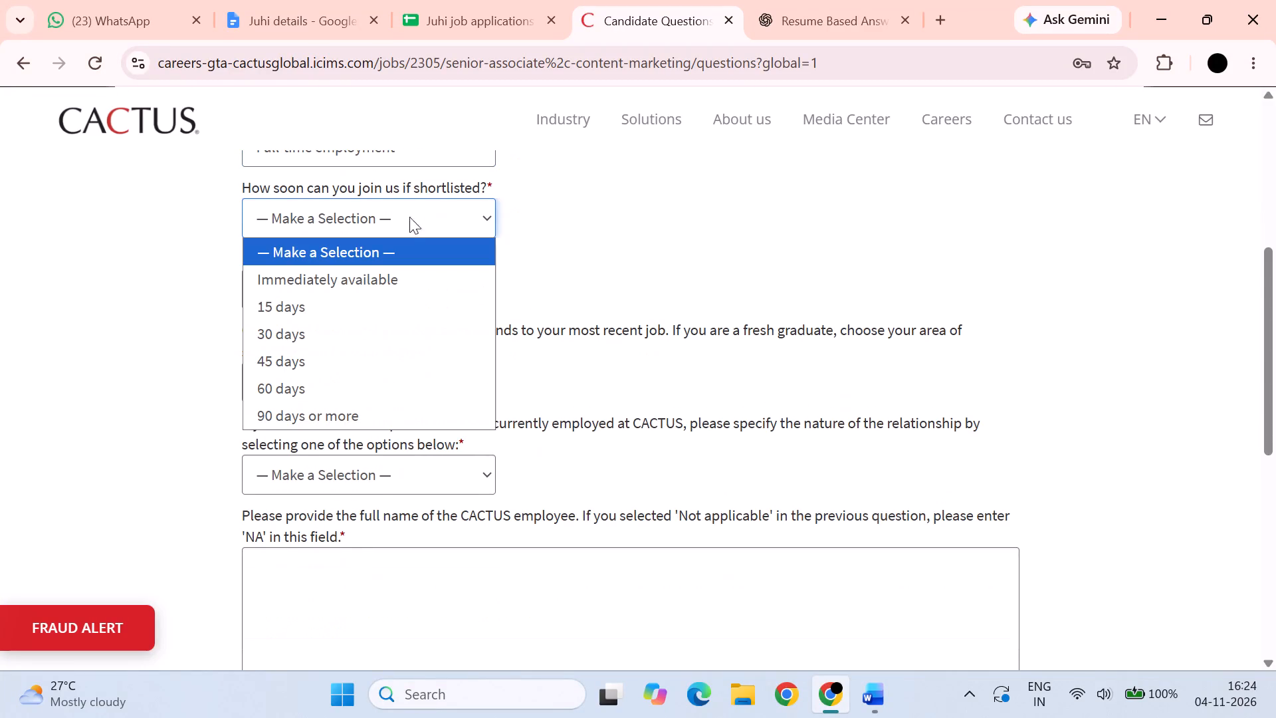
{"action": "left_click", "coordinate": [350, 278]}
{"action": "left_click", "coordinate": [350, 295]}
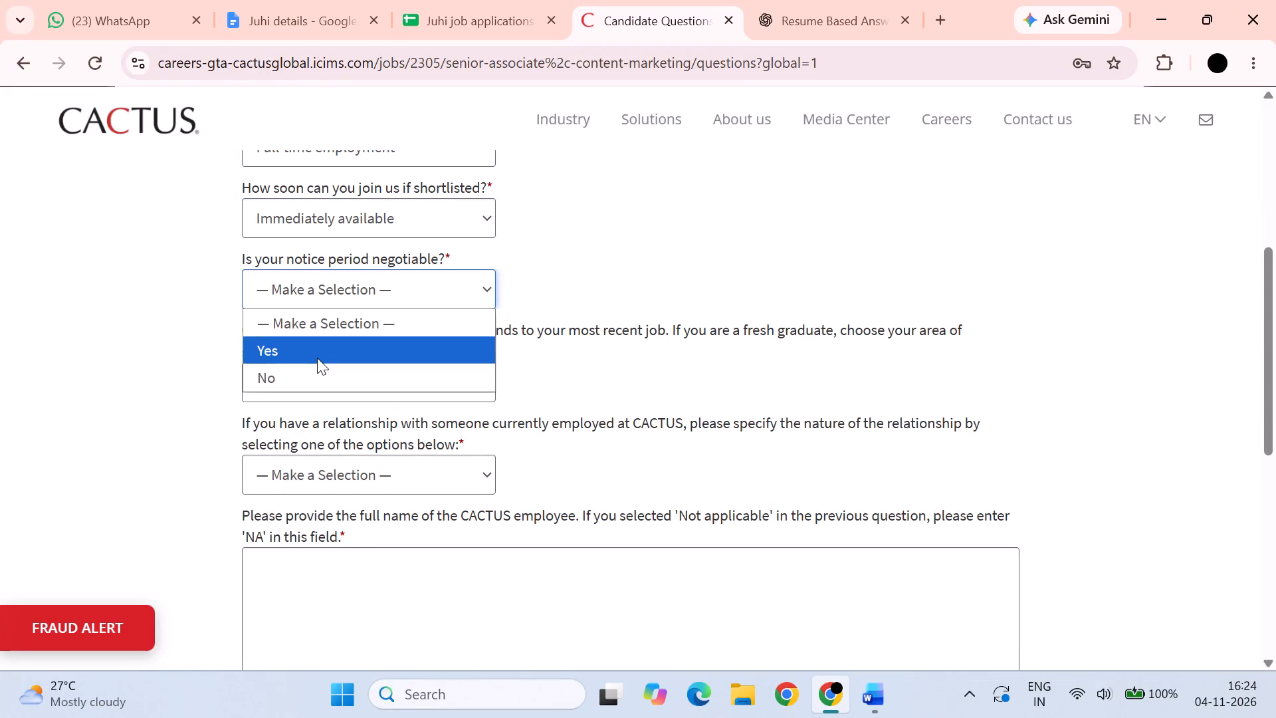
{"action": "left_click", "coordinate": [321, 372]}
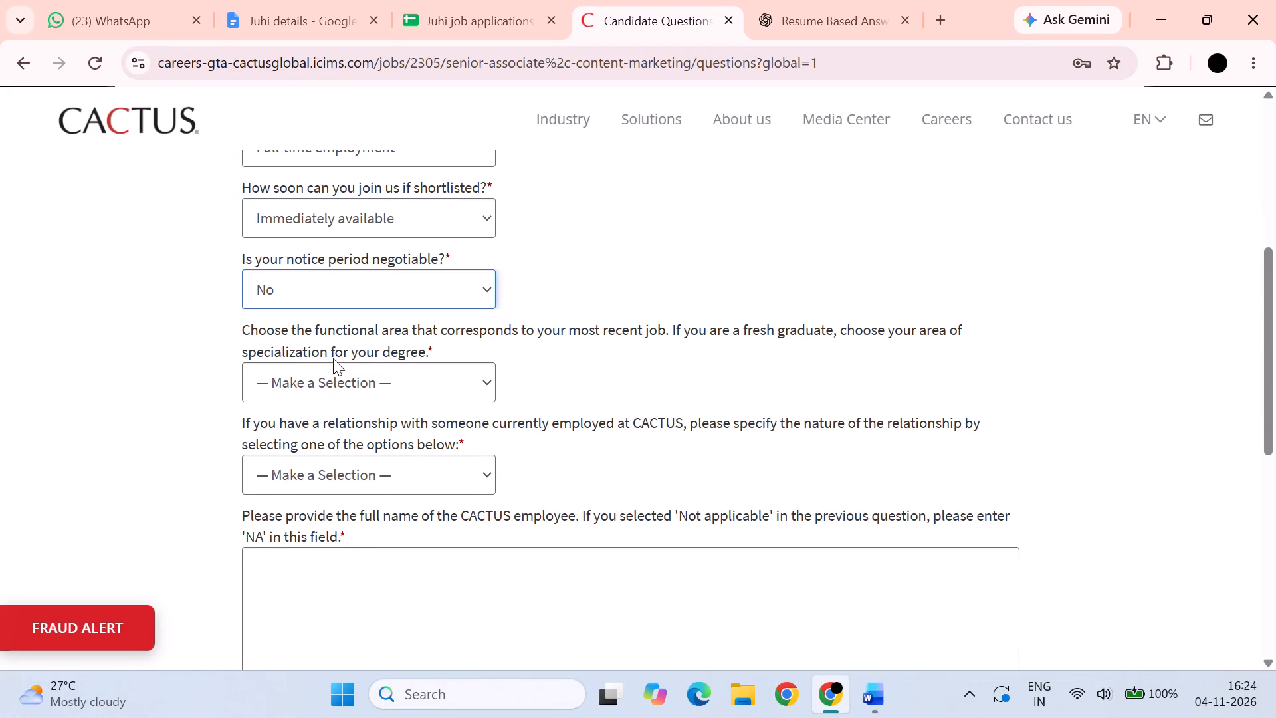
{"action": "scroll", "coordinate": [333, 358], "scroll_direction": "down", "scroll_amount": 1}
{"action": "left_click", "coordinate": [409, 176]}
{"action": "left_click", "coordinate": [290, 261]}
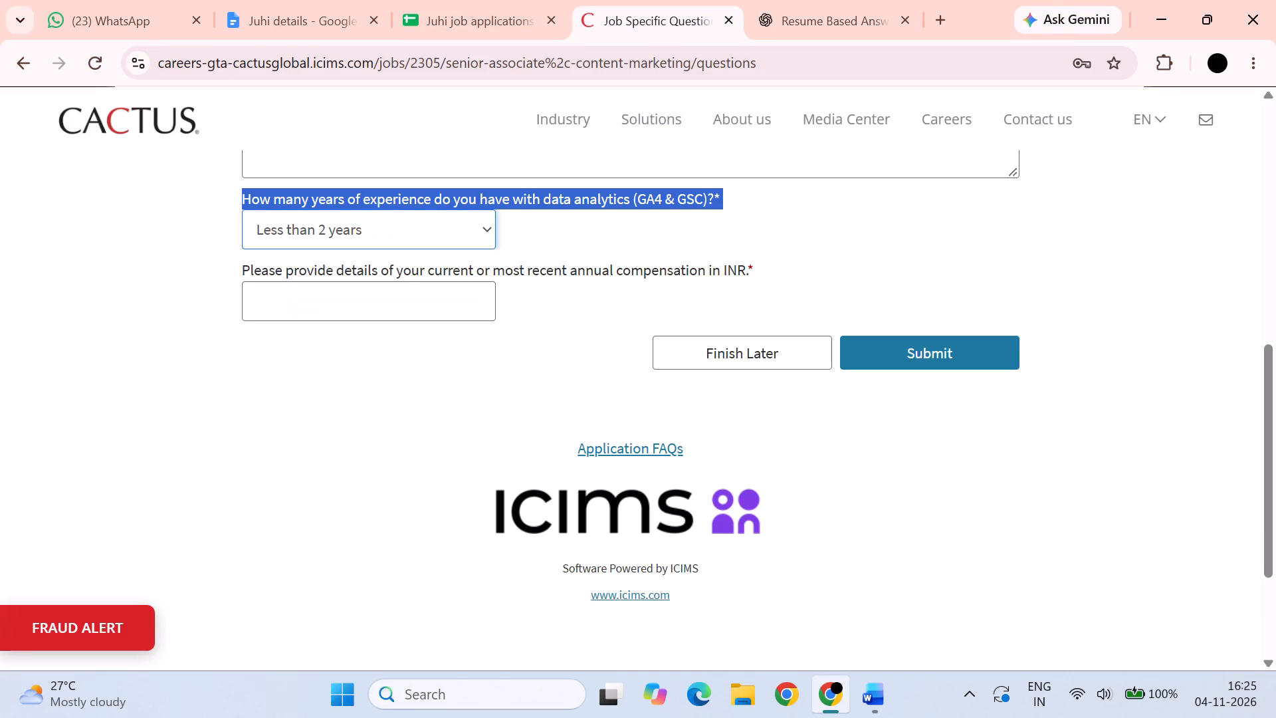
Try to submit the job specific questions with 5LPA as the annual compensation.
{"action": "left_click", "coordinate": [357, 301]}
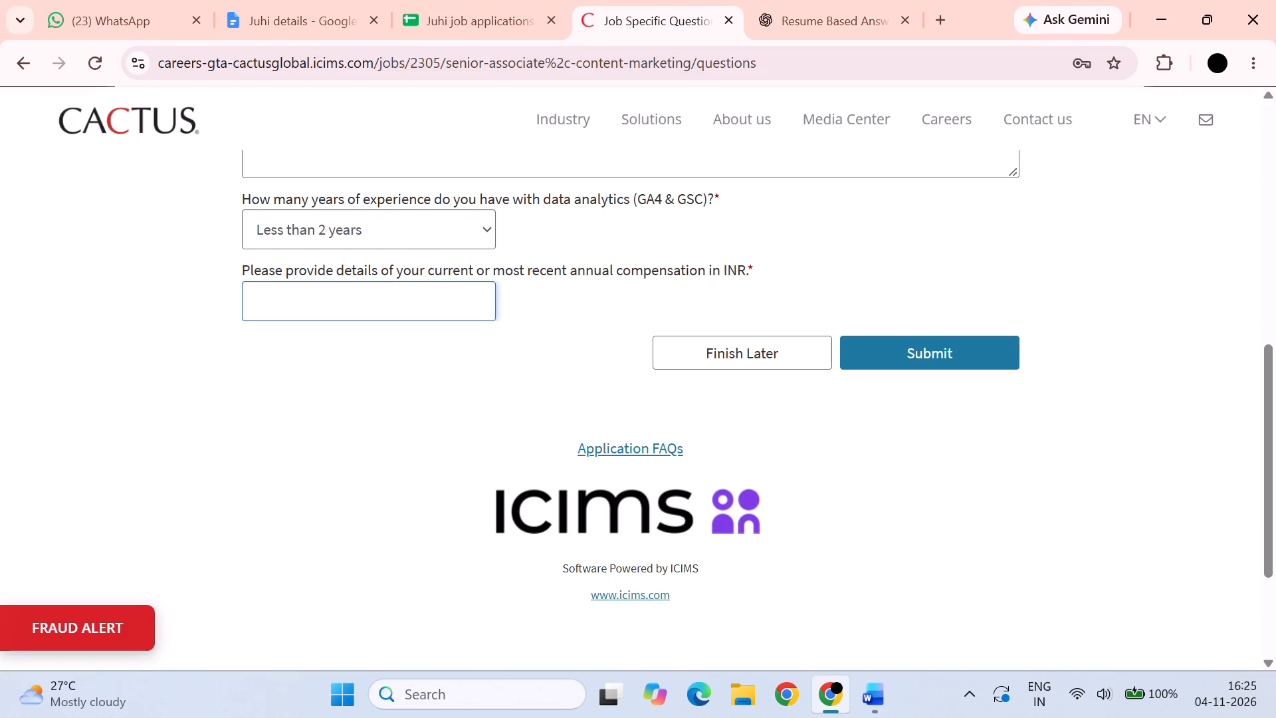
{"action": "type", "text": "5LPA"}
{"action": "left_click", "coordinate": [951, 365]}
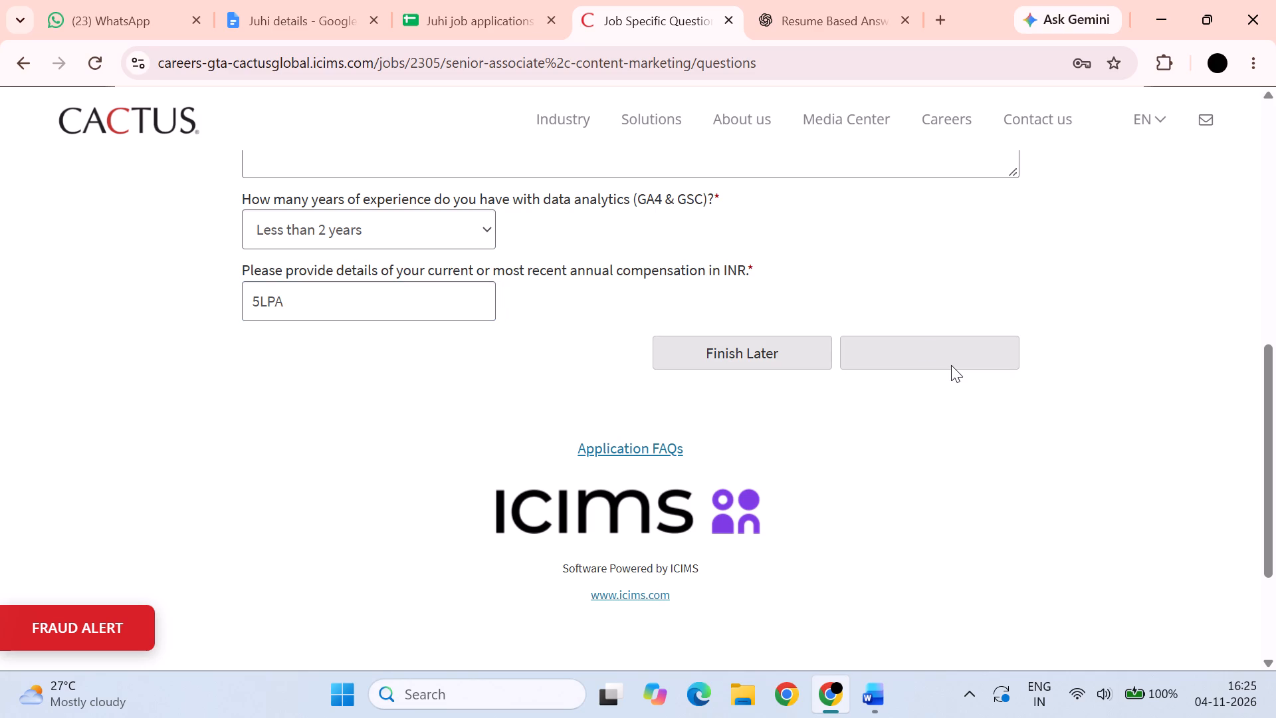
Change the annual compensation to 500000 and submit the job specific questions.
{"action": "scroll", "coordinate": [689, 358], "scroll_direction": "down", "scroll_amount": 7}
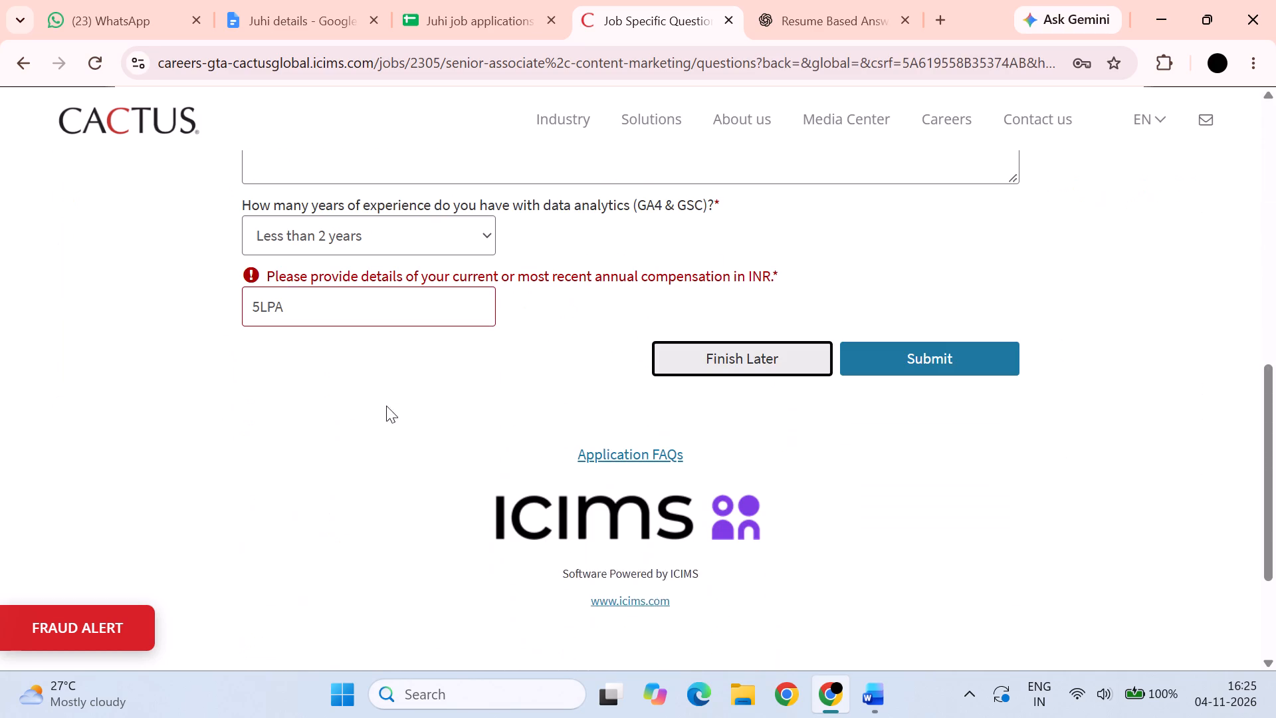
{"action": "left_click", "coordinate": [297, 312]}
{"action": "key", "text": "BackSpace"}
{"action": "key", "text": "BackSpace"}
{"action": "key", "text": "BackSpace"}
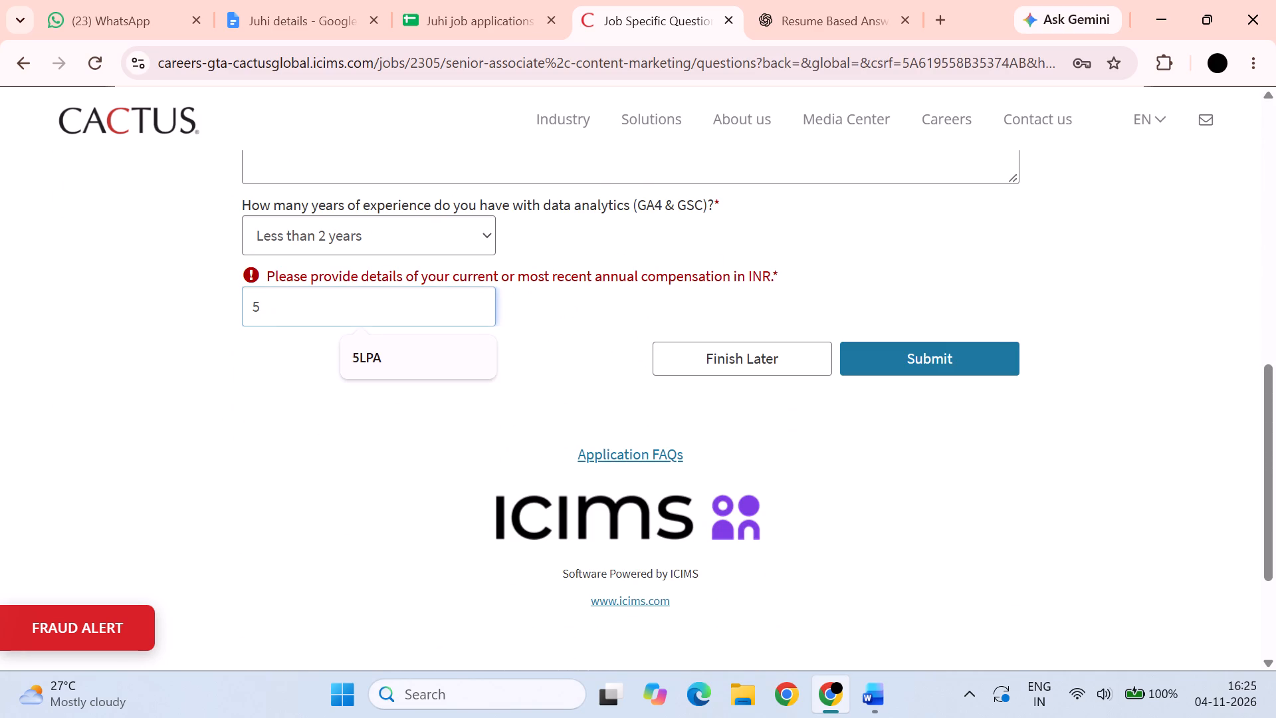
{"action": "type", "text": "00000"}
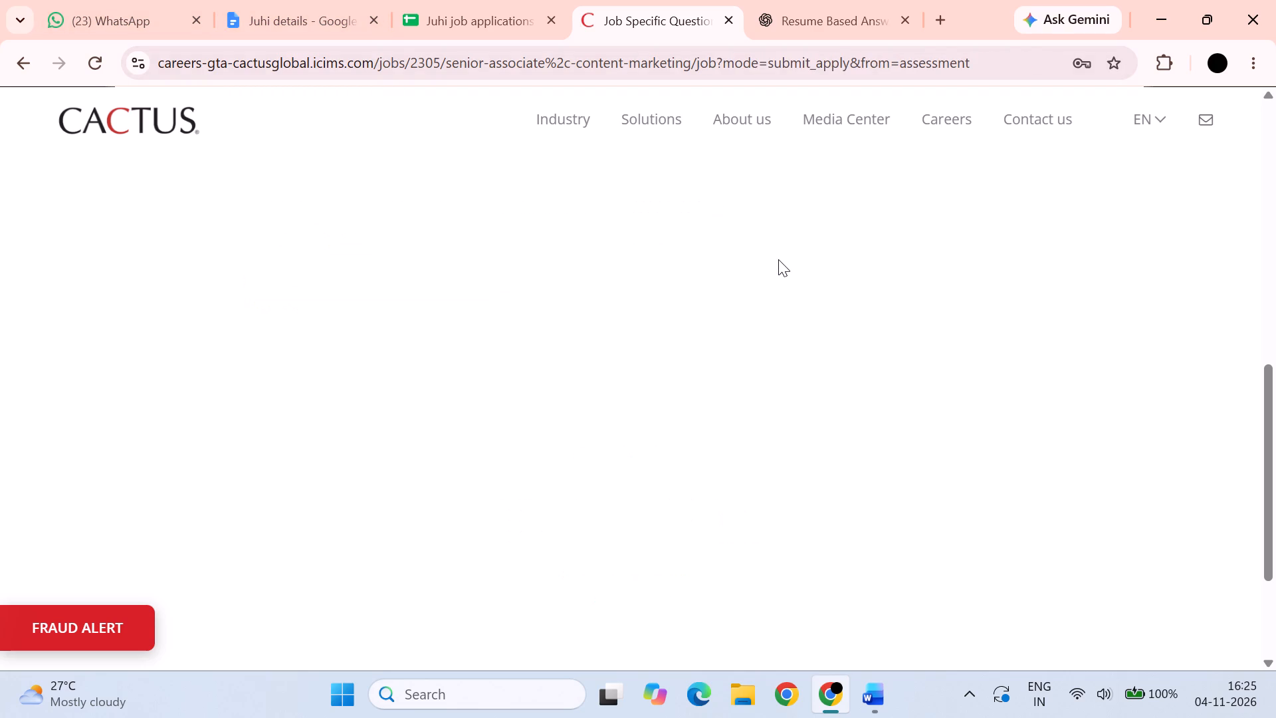
Check the submission status on the Senior Associate, Content Marketing page and close that page.
{"action": "scroll", "coordinate": [749, 309], "scroll_direction": "up", "scroll_amount": 4}
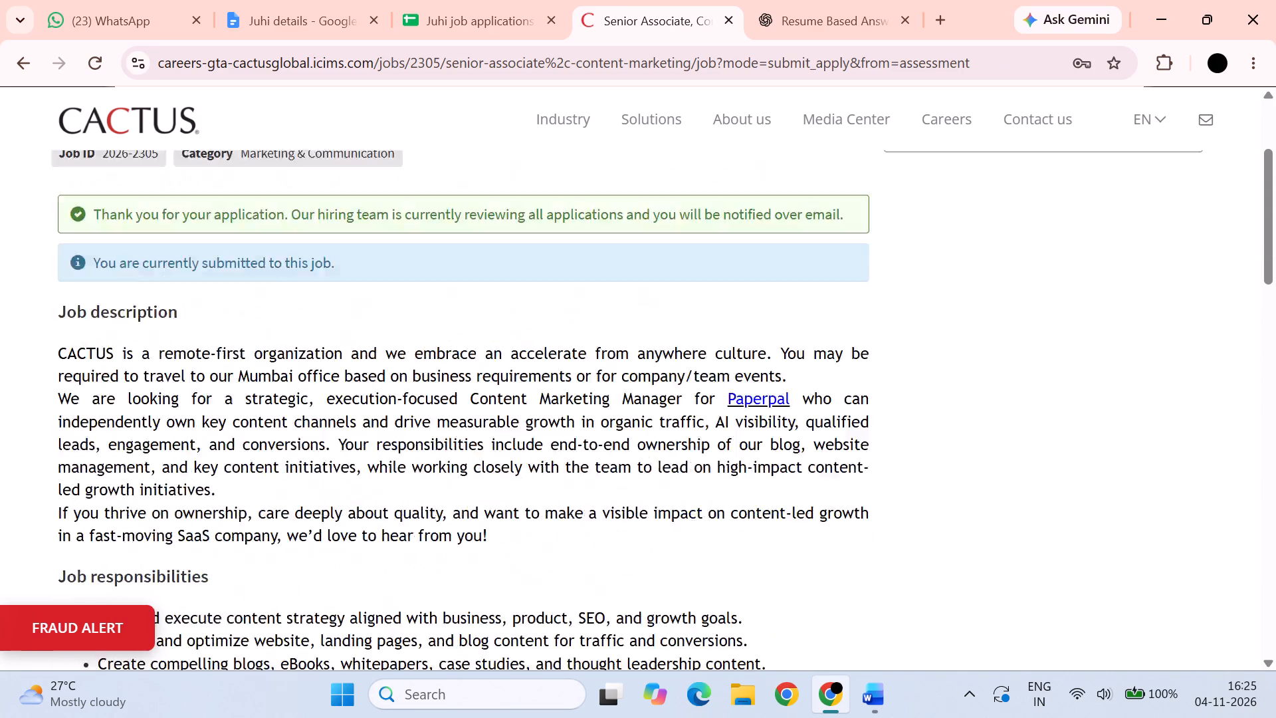
{"action": "scroll", "coordinate": [749, 309], "scroll_direction": "up", "scroll_amount": 1}
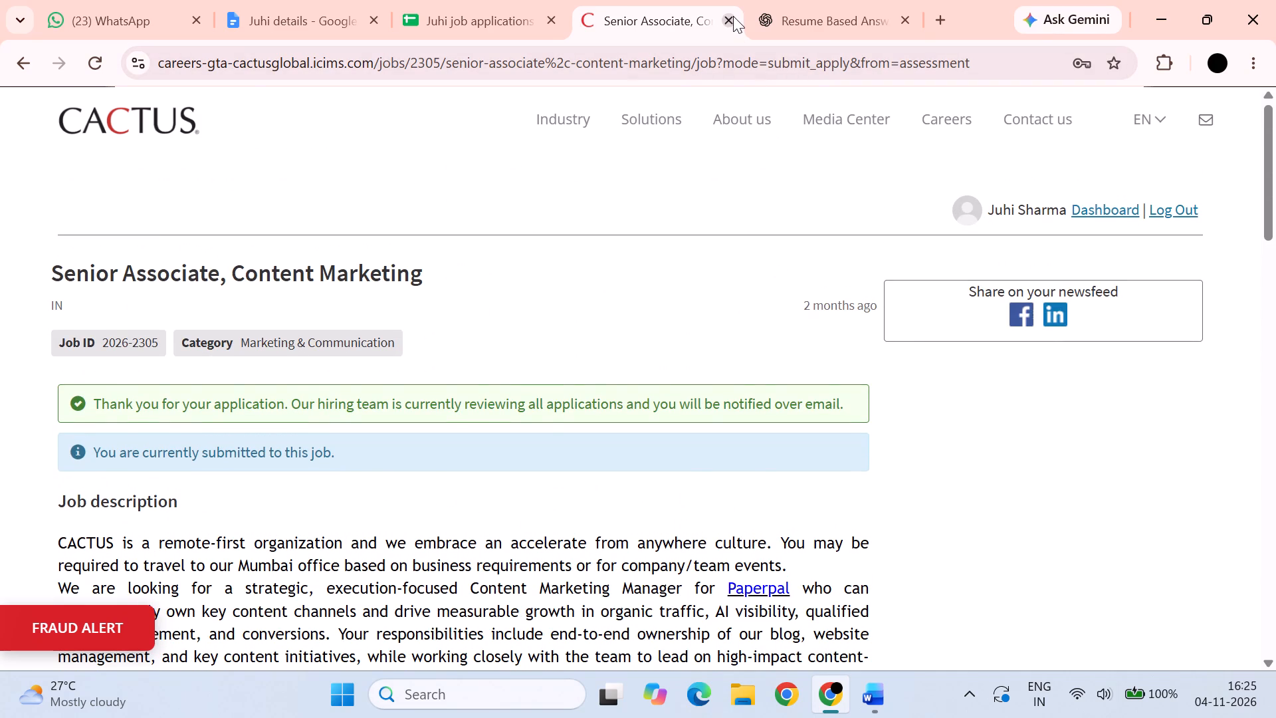
{"action": "left_click", "coordinate": [733, 16]}
In the job applications spreadsheet, copy the Applied status into E15:E21, beside the links numbered 14 to 20.
{"action": "left_click", "coordinate": [479, 9]}
{"action": "scroll", "coordinate": [970, 374], "scroll_direction": "up", "scroll_amount": 2}
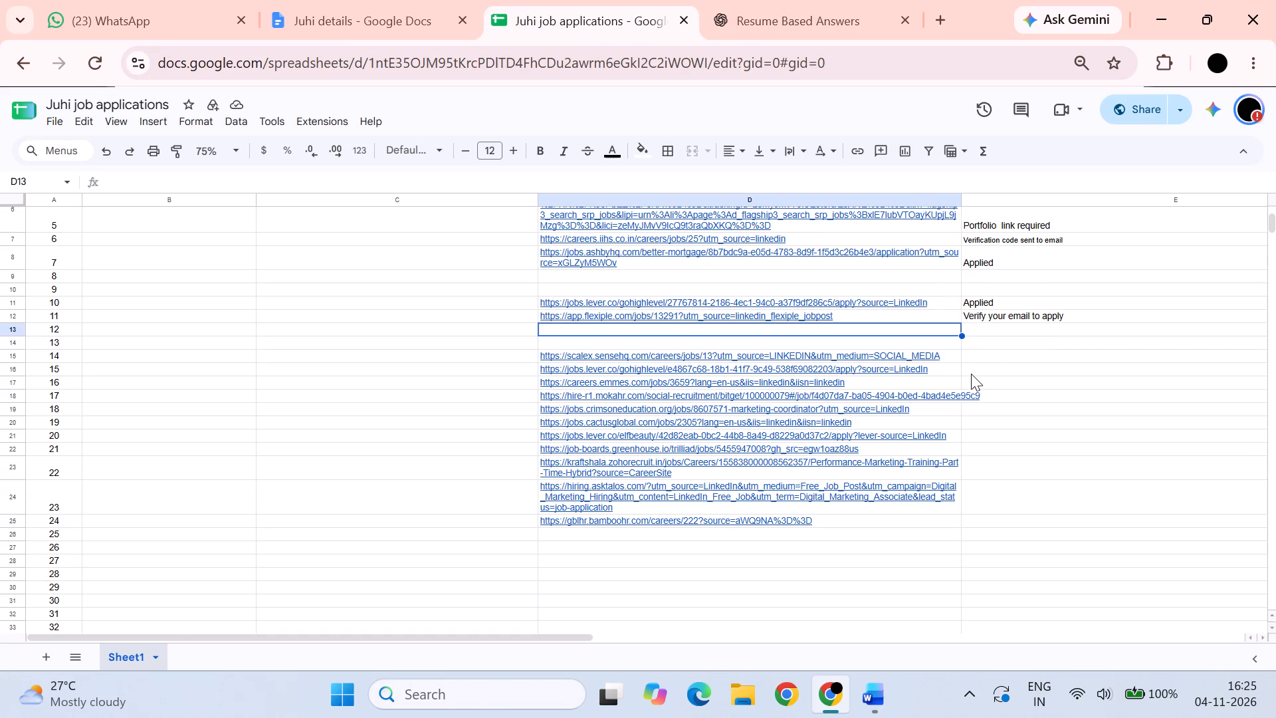
{"action": "left_click", "coordinate": [985, 301]}
{"action": "key", "text": "ctrl+c"}
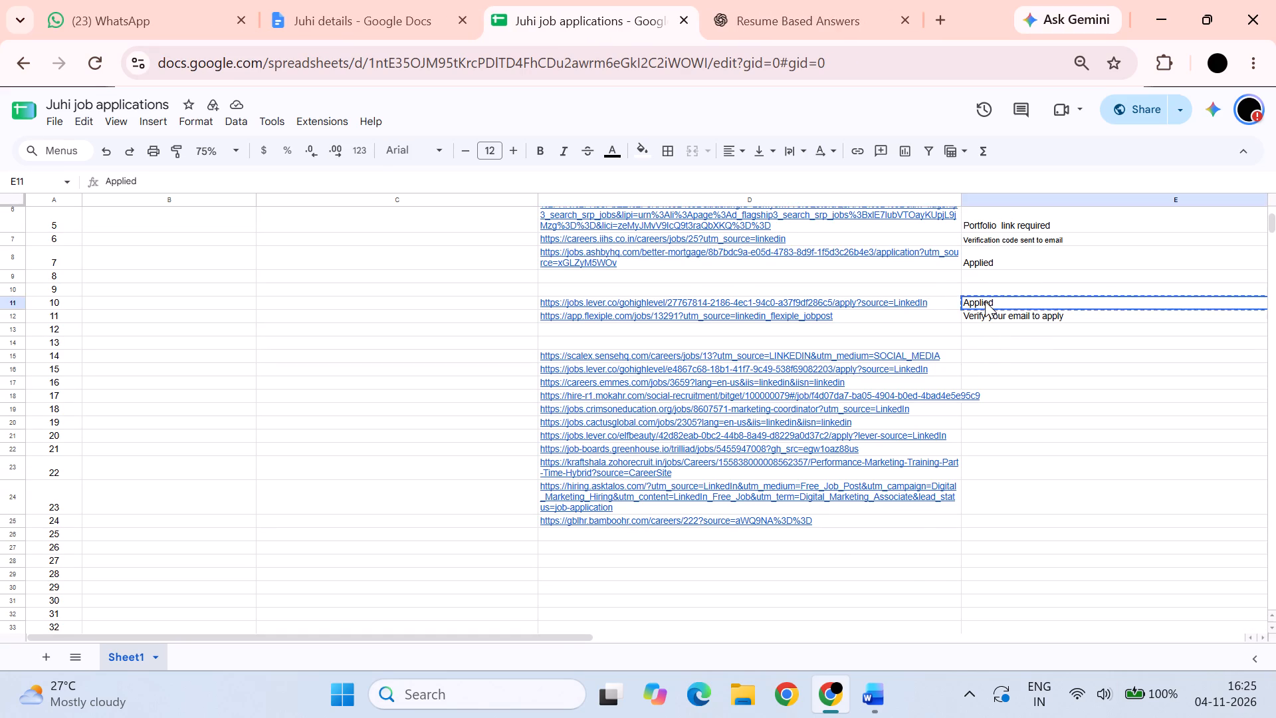
{"action": "scroll", "coordinate": [985, 301], "scroll_direction": "up", "scroll_amount": 2}
{"action": "scroll", "coordinate": [986, 306], "scroll_direction": "down", "scroll_amount": 2}
{"action": "left_click", "coordinate": [979, 347]}
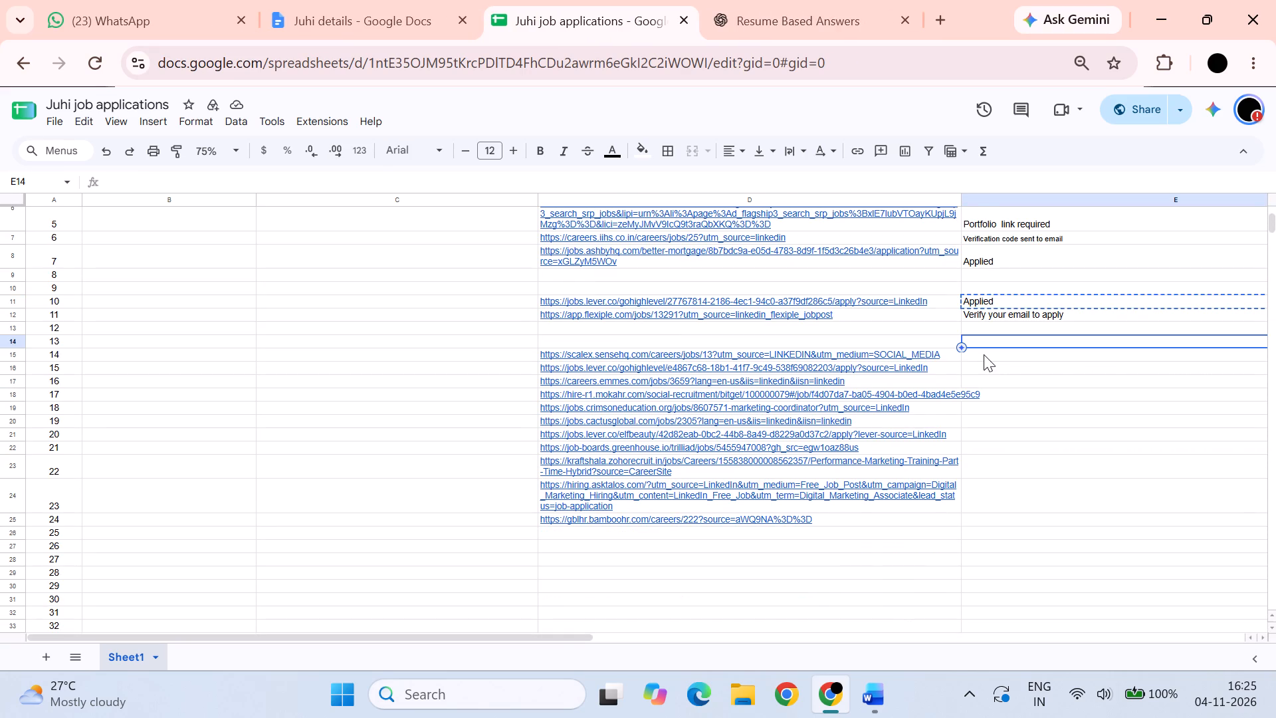
{"action": "left_click_drag", "start_coordinate": [984, 354], "coordinate": [1031, 429]}
{"action": "key", "text": "ctrl+v"}
Format the job link column D with font size 12 and wrapped text.
{"action": "scroll", "coordinate": [1031, 429], "scroll_direction": "down", "scroll_amount": 2}
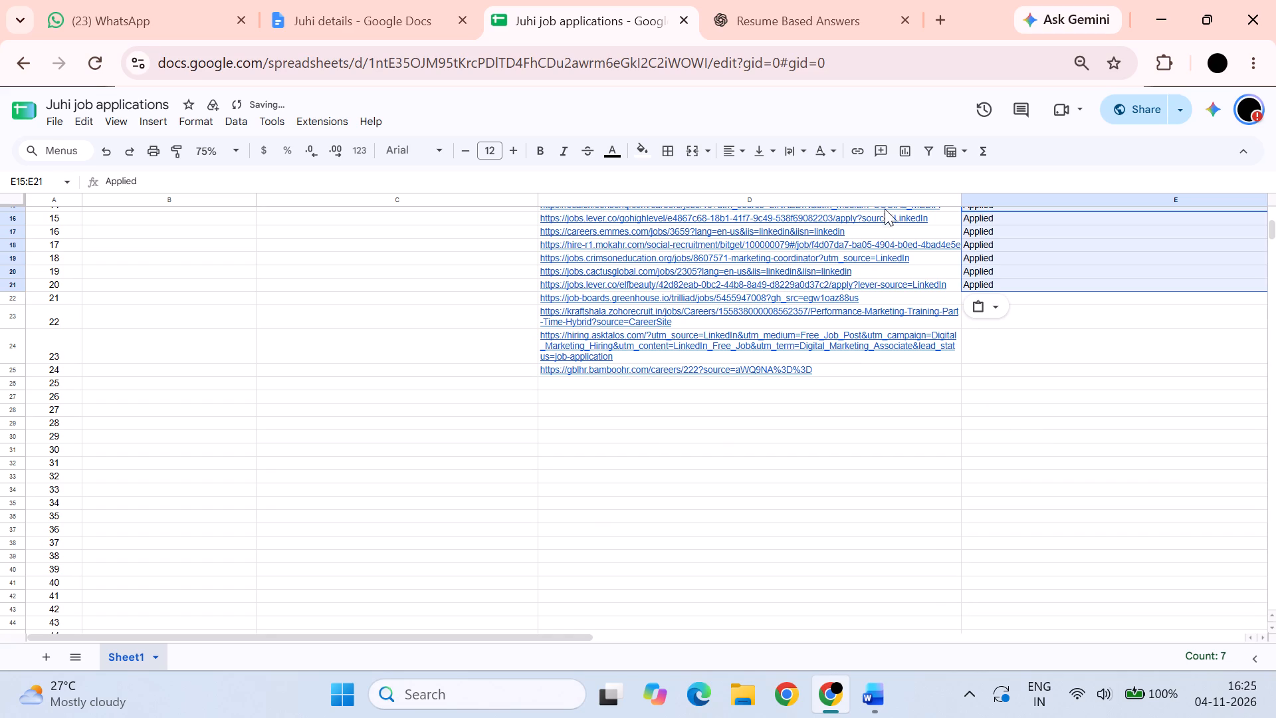
{"action": "left_click", "coordinate": [877, 201]}
{"action": "left_click", "coordinate": [491, 139]}
{"action": "left_click", "coordinate": [492, 160]}
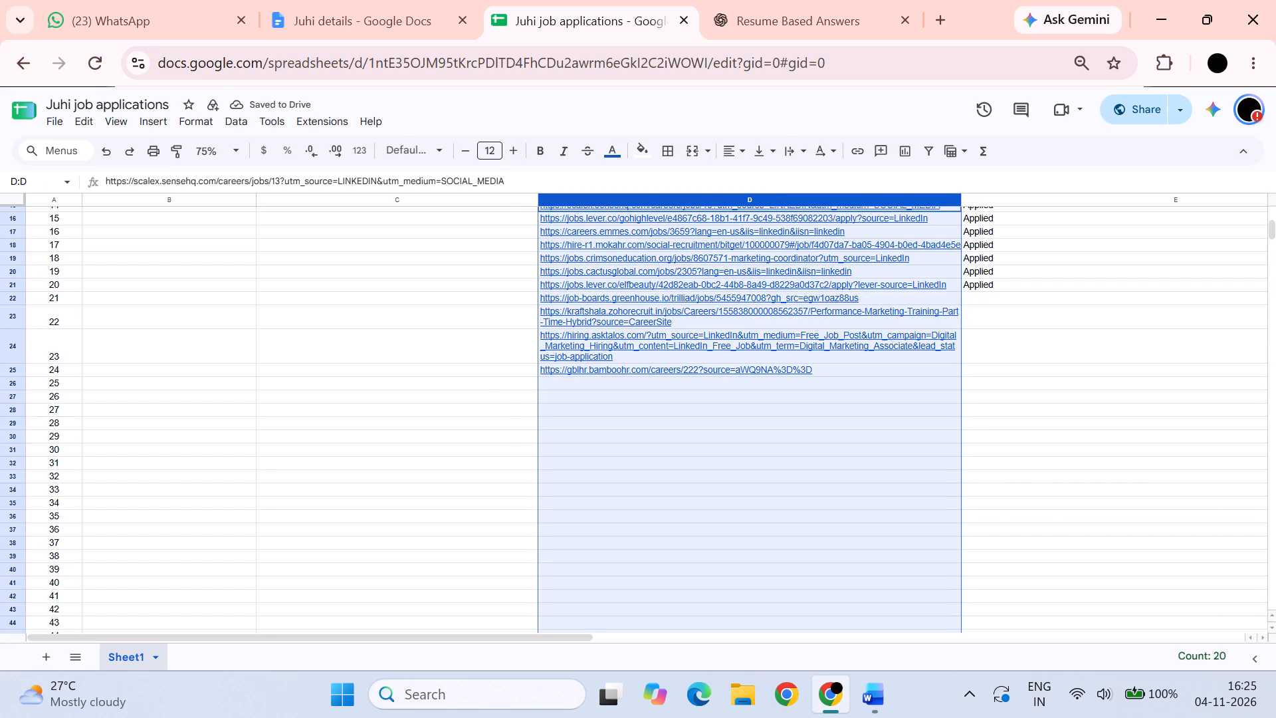
{"action": "left_click", "coordinate": [493, 148]}
{"action": "left_click", "coordinate": [491, 314]}
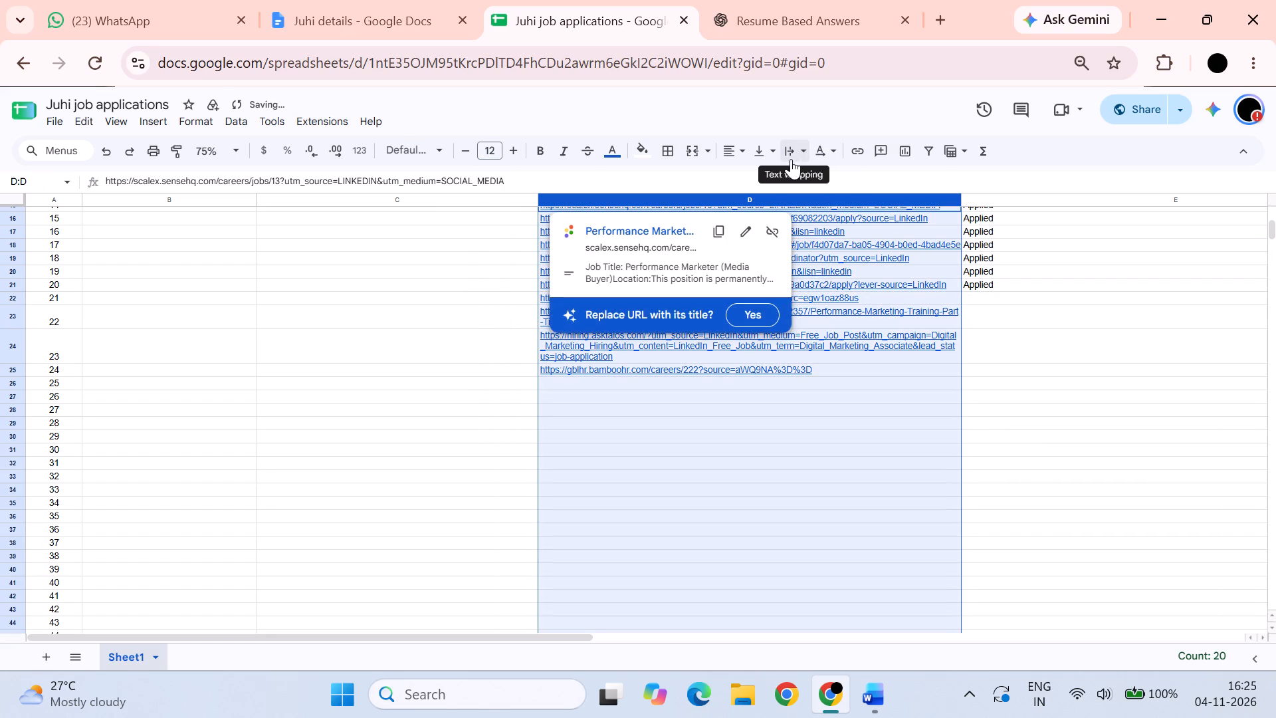
{"action": "left_click", "coordinate": [791, 156]}
{"action": "left_click", "coordinate": [819, 187]}
{"action": "left_click", "coordinate": [998, 335]}
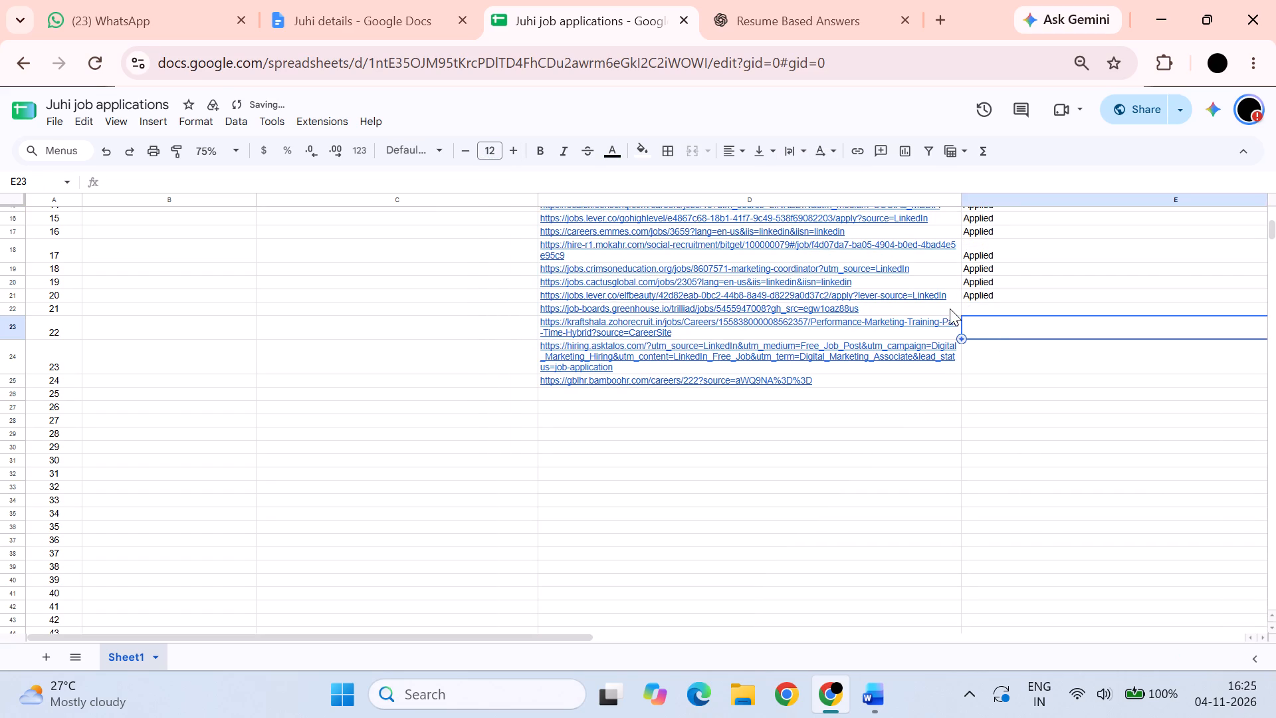
Open the four remaining job links in D22:D25 together in new browser tabs.
{"action": "left_click_drag", "start_coordinate": [950, 308], "coordinate": [940, 384]}
{"action": "right_click", "coordinate": [914, 308]}
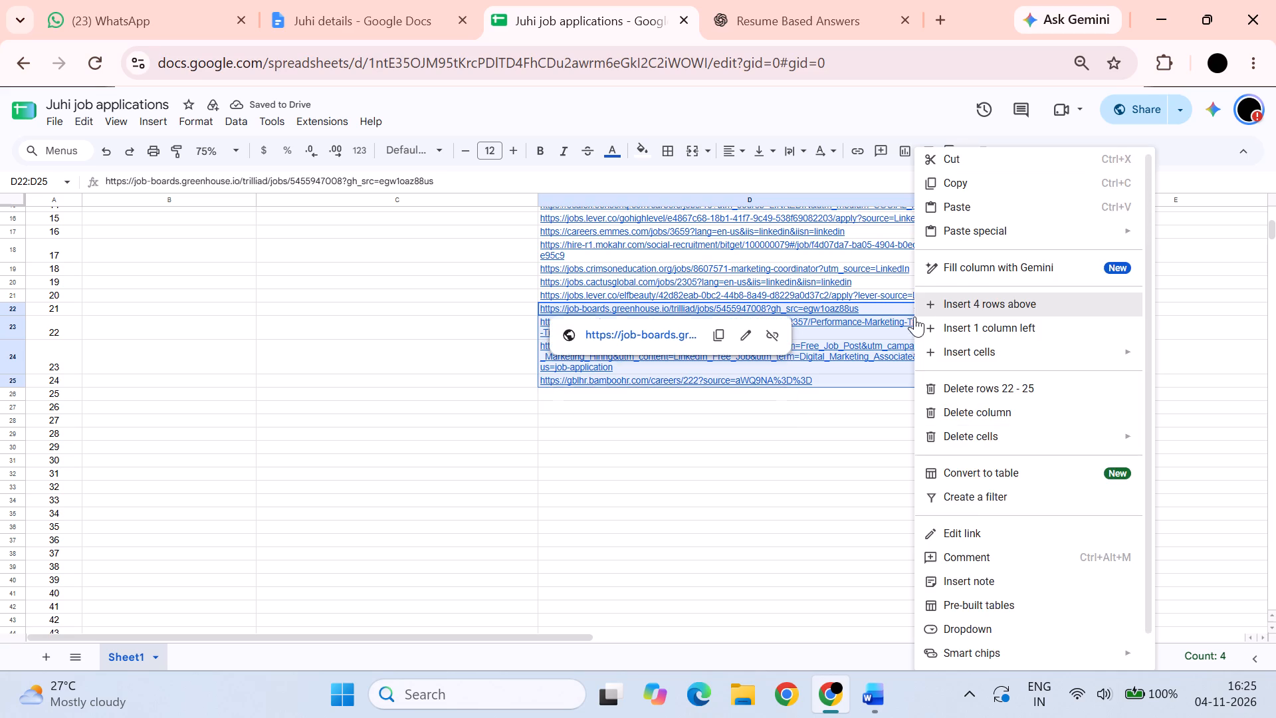
{"action": "scroll", "coordinate": [977, 504], "scroll_direction": "down", "scroll_amount": 3}
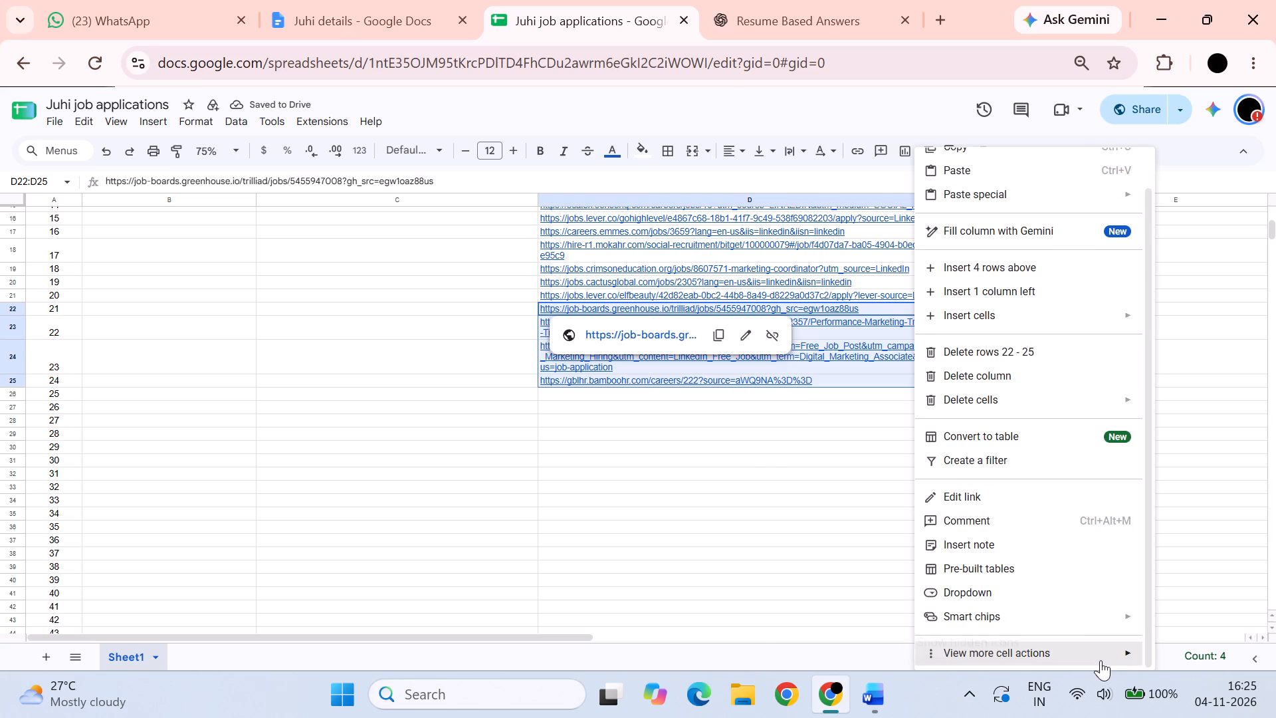
{"action": "left_click", "coordinate": [767, 523]}
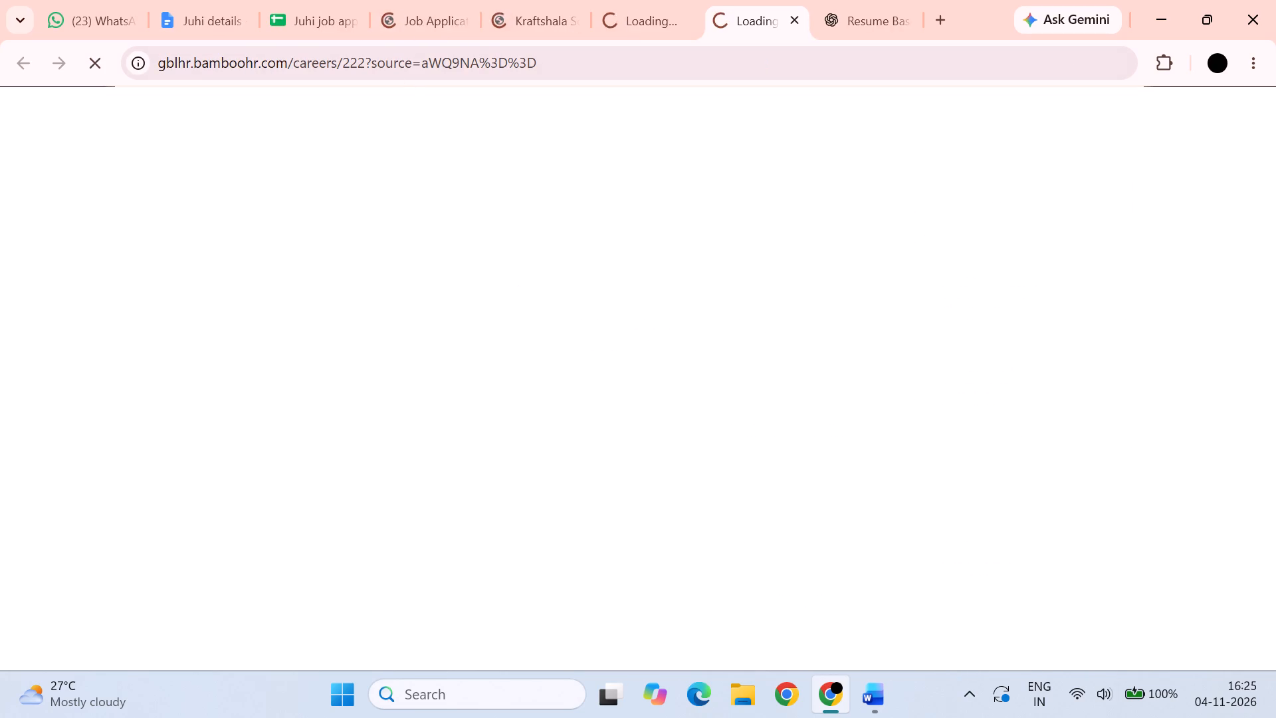
Start the Trilliad job application and autofill the applicant's name, preferred name, email and phone number.
{"action": "left_click", "coordinate": [411, 0]}
{"action": "left_click", "coordinate": [1024, 183]}
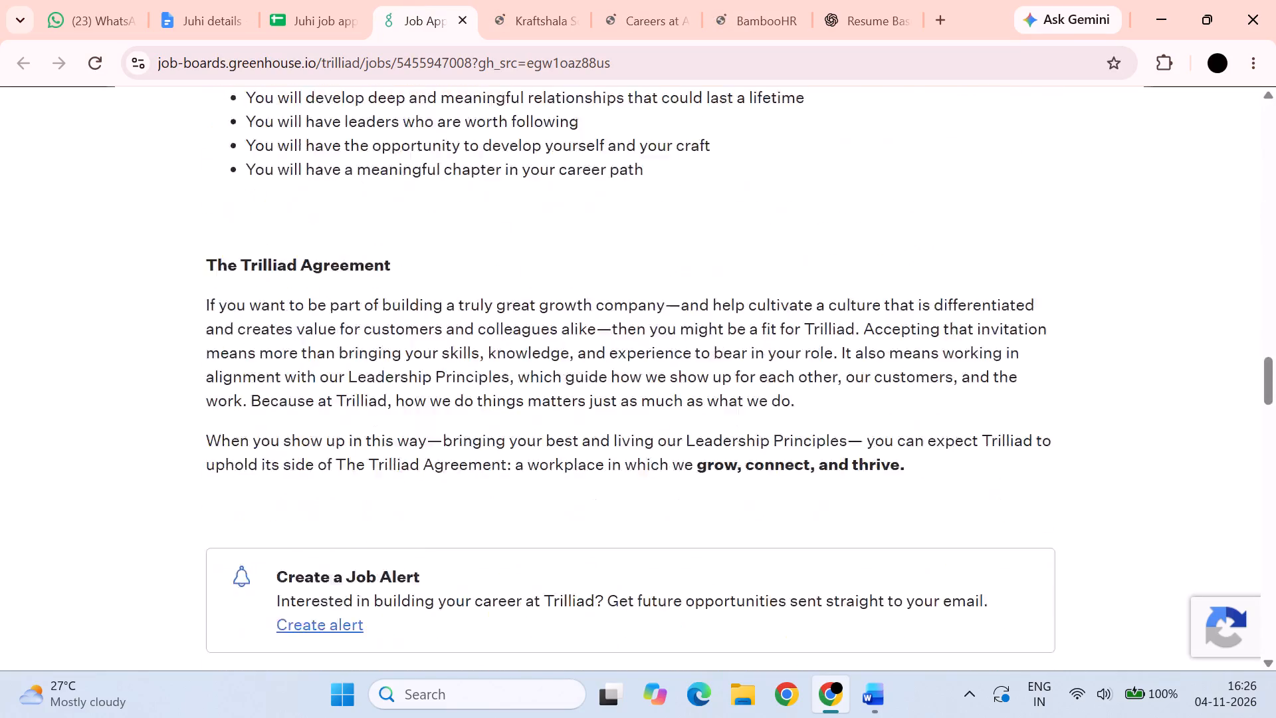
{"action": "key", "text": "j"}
{"action": "left_click", "coordinate": [391, 429]}
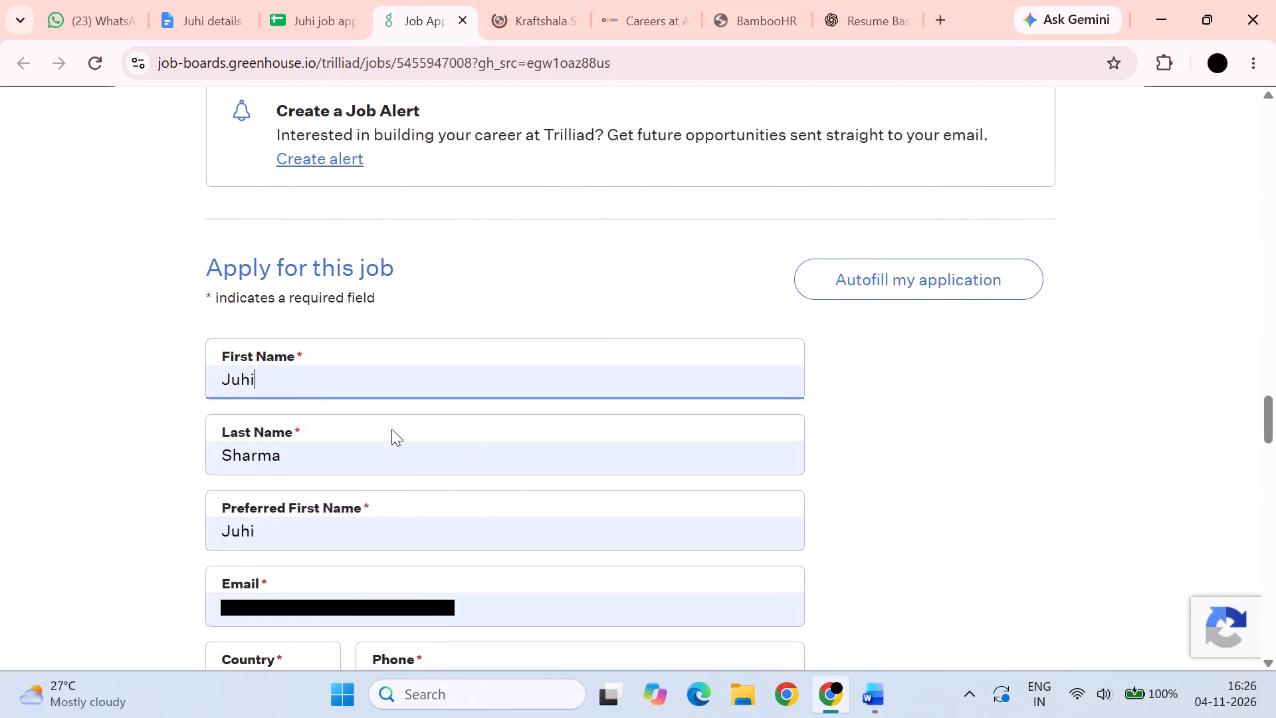
{"action": "scroll", "coordinate": [391, 429], "scroll_direction": "down", "scroll_amount": 3}
{"action": "left_click", "coordinate": [323, 649]}
{"action": "scroll", "coordinate": [332, 470], "scroll_direction": "down", "scroll_amount": 1}
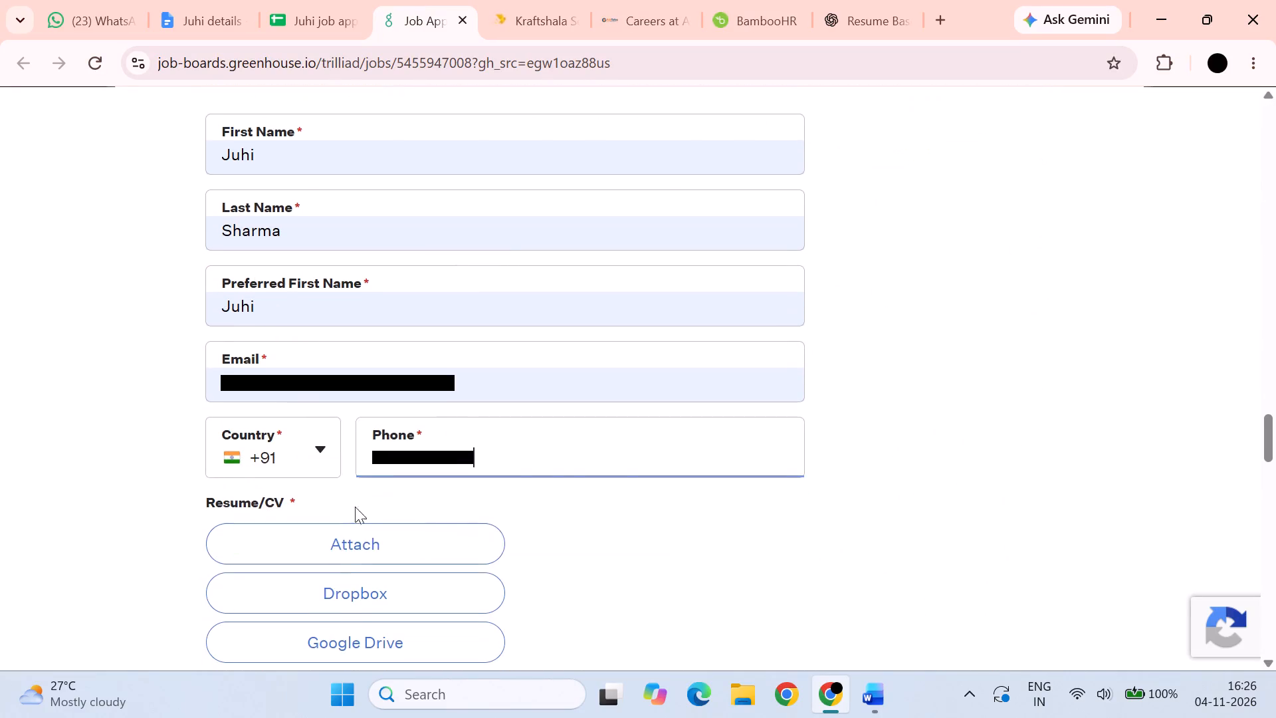
Attach the applicant's 2026 resume in DOCX format to the Trilliad application.
{"action": "left_click", "coordinate": [338, 537]}
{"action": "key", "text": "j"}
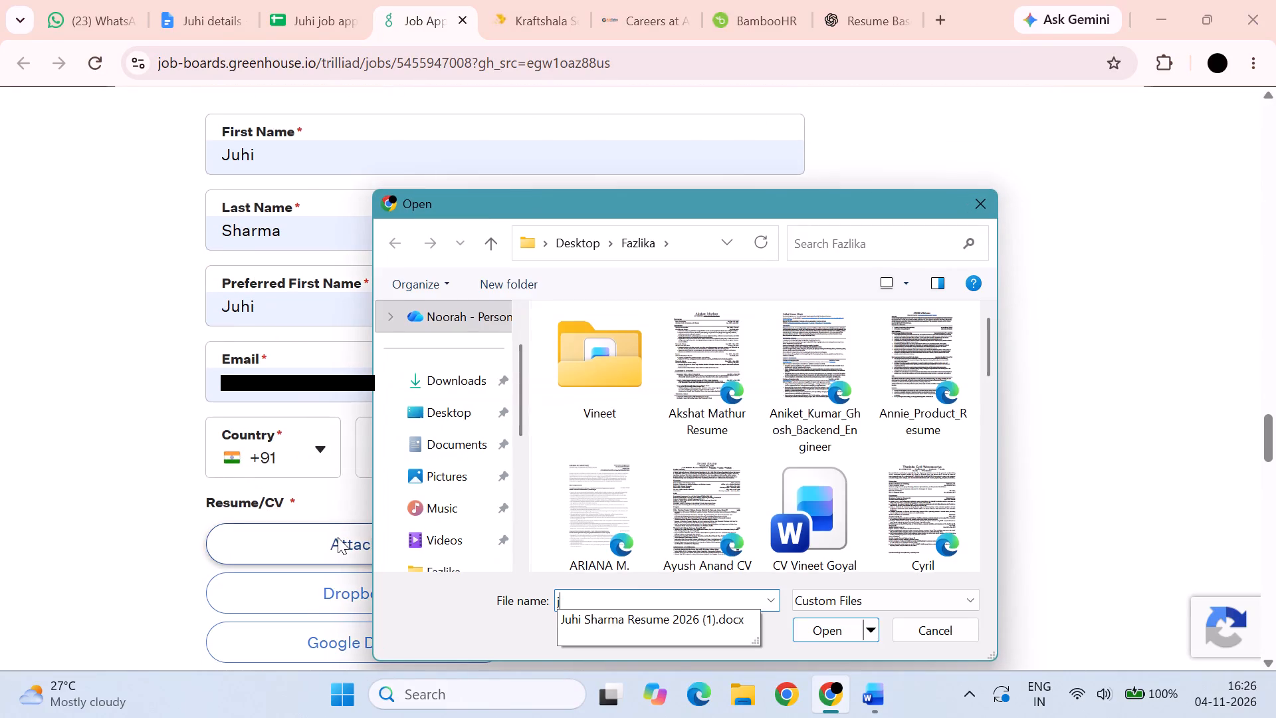
{"action": "key", "text": "Down"}
{"action": "key", "text": "Return"}
Copy the LinkedIn link from the applicant details document into the application's LinkedIn Profile field.
{"action": "scroll", "coordinate": [496, 470], "scroll_direction": "down", "scroll_amount": 6}
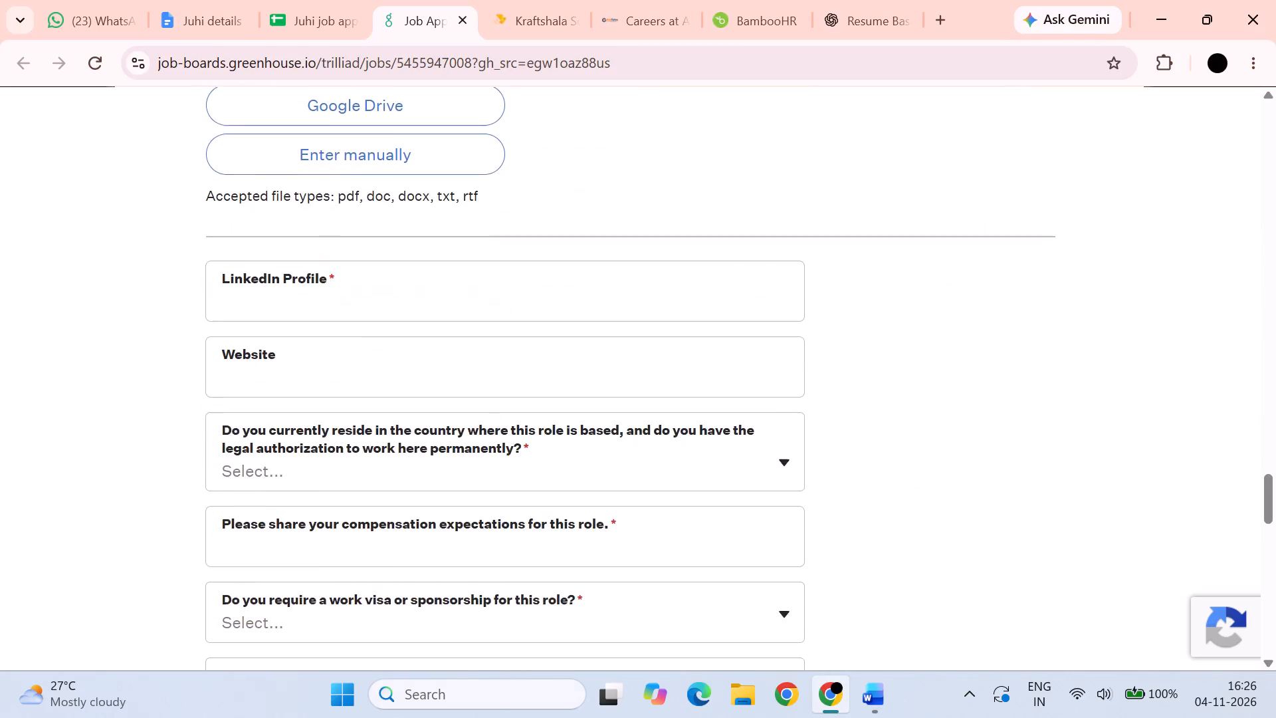
{"action": "left_click", "coordinate": [353, 312]}
{"action": "left_click", "coordinate": [179, 0]}
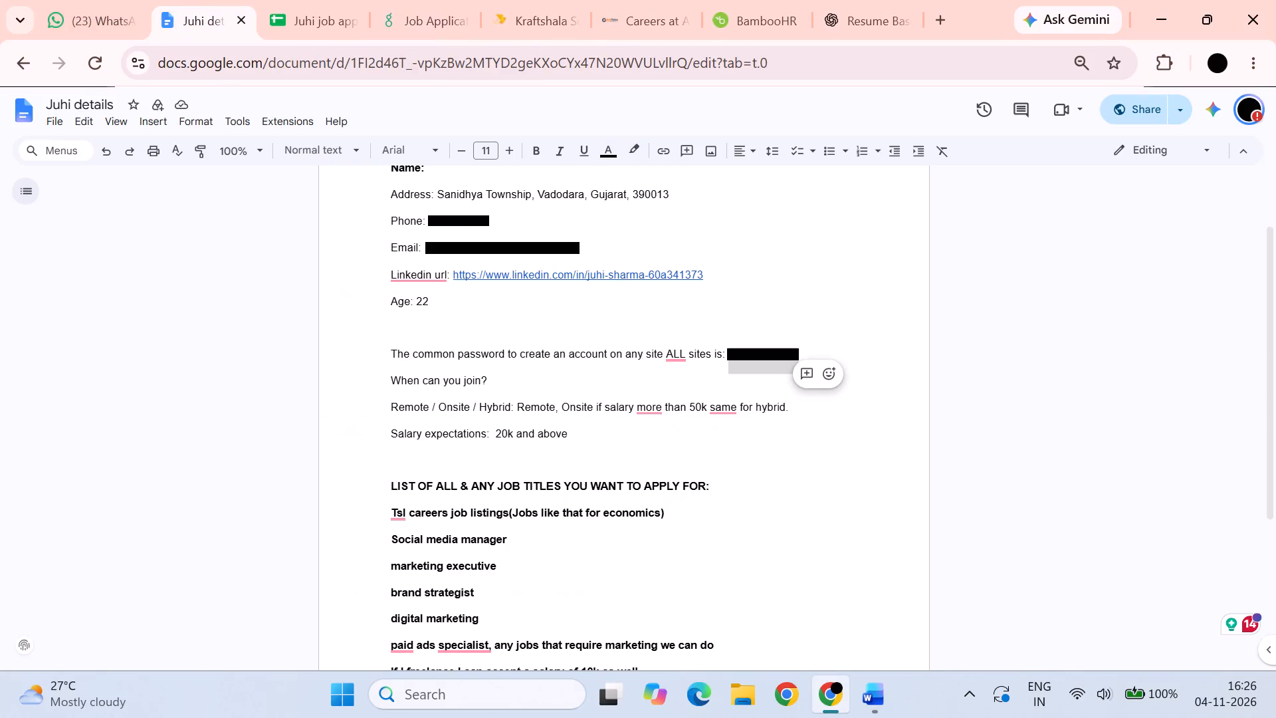
{"action": "left_click", "coordinate": [520, 275]}
{"action": "left_click", "coordinate": [619, 293]}
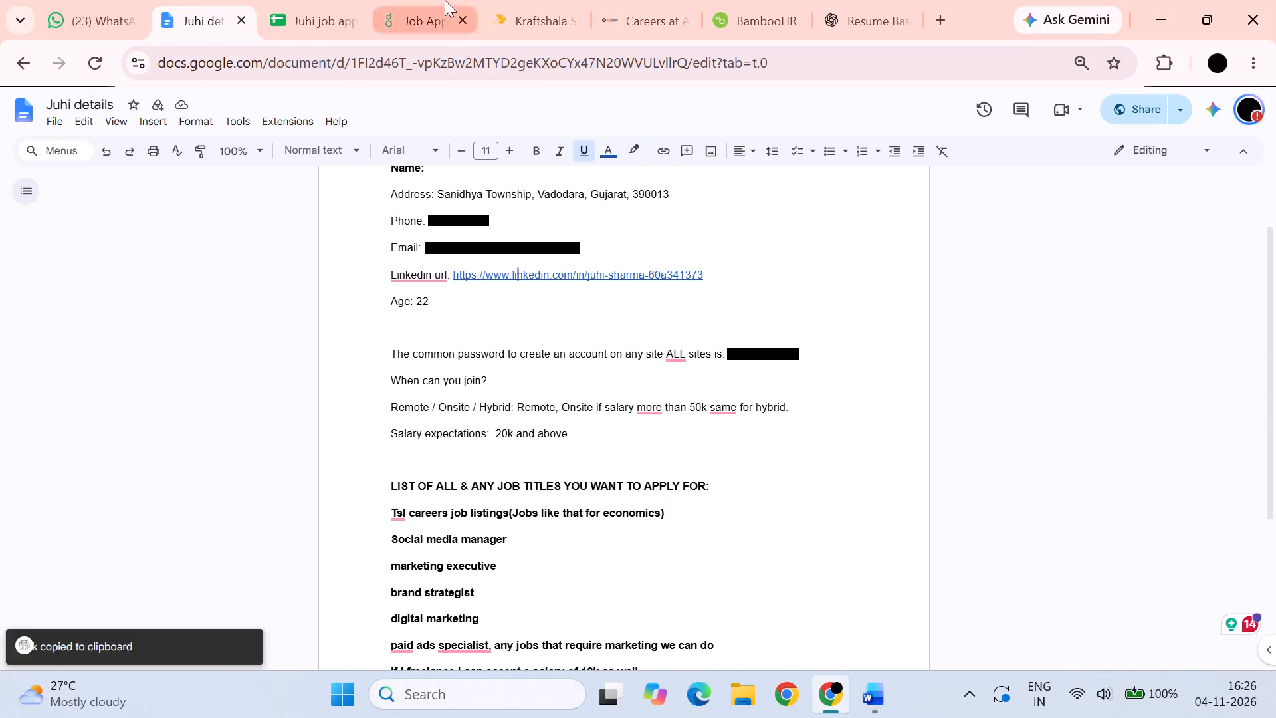
{"action": "left_click", "coordinate": [445, 0]}
{"action": "key", "text": "ctrl+v"}
Answer Yes to residence and work authorization, 4-5LPA for compensation expectations, and No to requiring a visa or sponsorship.
{"action": "scroll", "coordinate": [482, 283], "scroll_direction": "down", "scroll_amount": 2}
{"action": "left_click", "coordinate": [444, 274]}
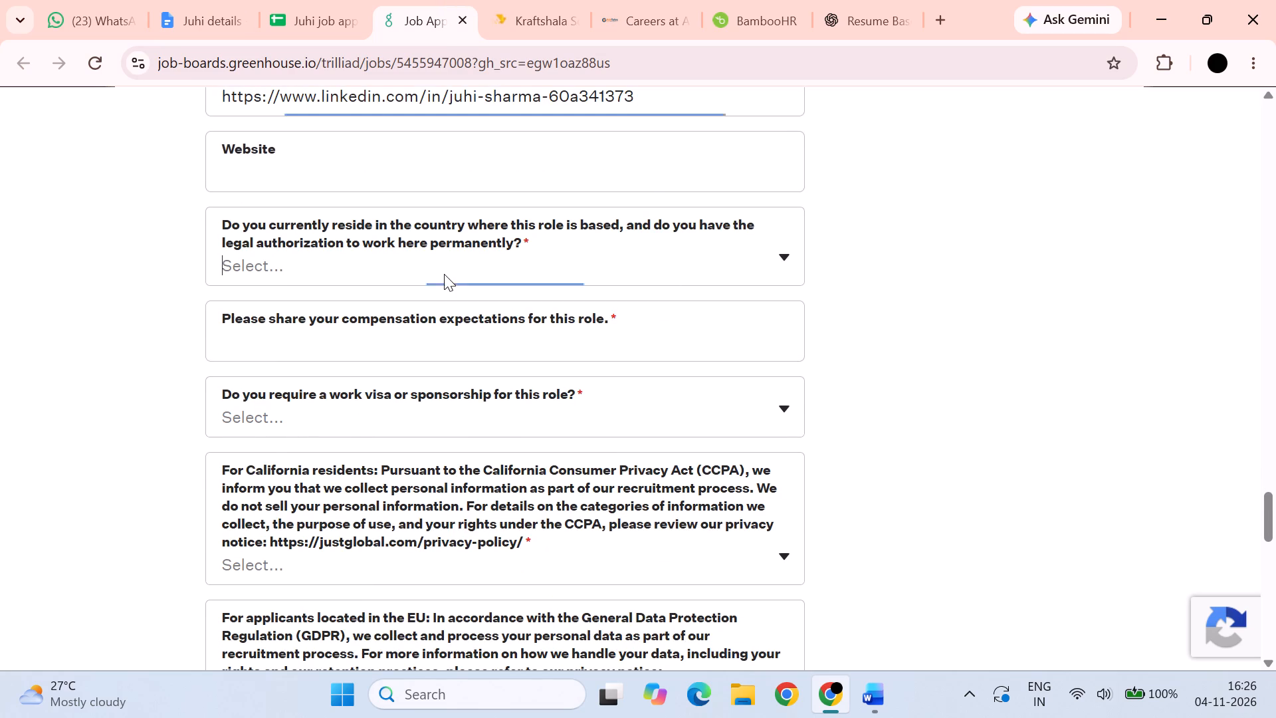
{"action": "left_click", "coordinate": [268, 312]}
{"action": "scroll", "coordinate": [268, 312], "scroll_direction": "down", "scroll_amount": 1}
{"action": "left_click", "coordinate": [338, 251]}
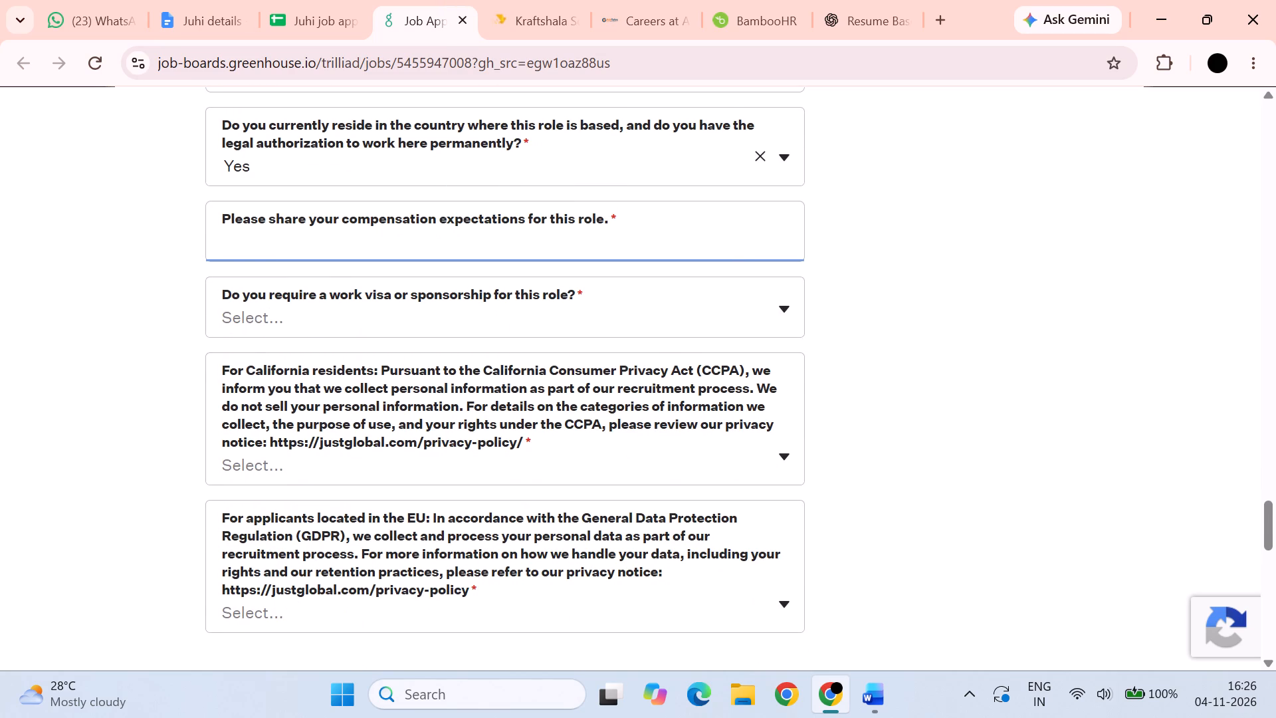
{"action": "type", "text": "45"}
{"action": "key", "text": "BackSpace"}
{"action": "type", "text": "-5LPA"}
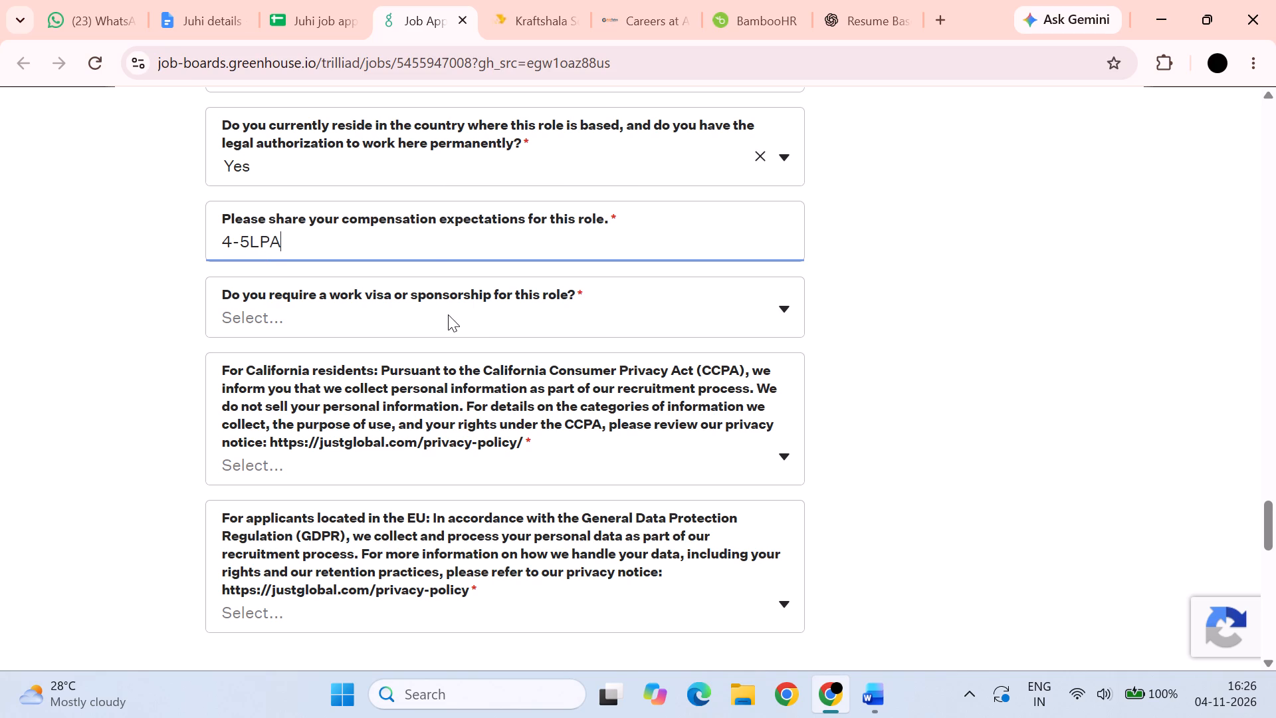
{"action": "left_click", "coordinate": [448, 314]}
{"action": "left_click", "coordinate": [300, 368]}
{"action": "left_click", "coordinate": [360, 332]}
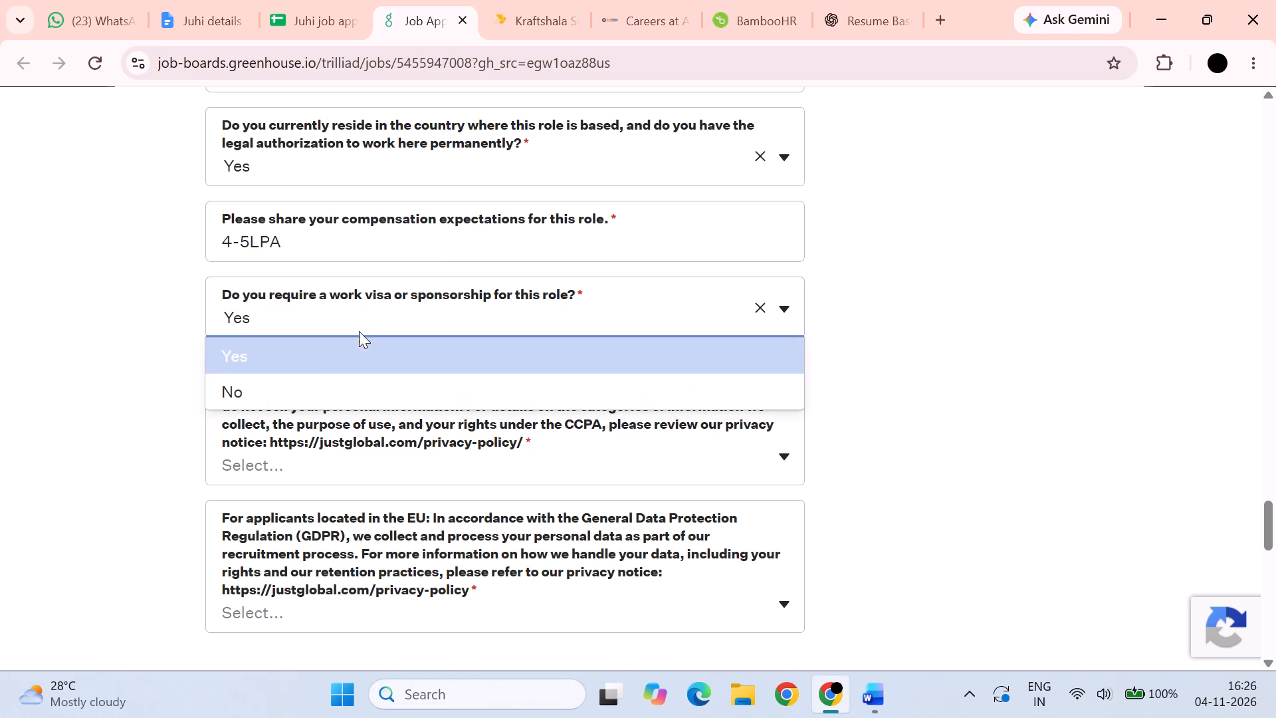
{"action": "left_click", "coordinate": [300, 392]}
Answer both the California and EU privacy notices with "The above is not applicable to me.".
{"action": "scroll", "coordinate": [300, 392], "scroll_direction": "down", "scroll_amount": 1}
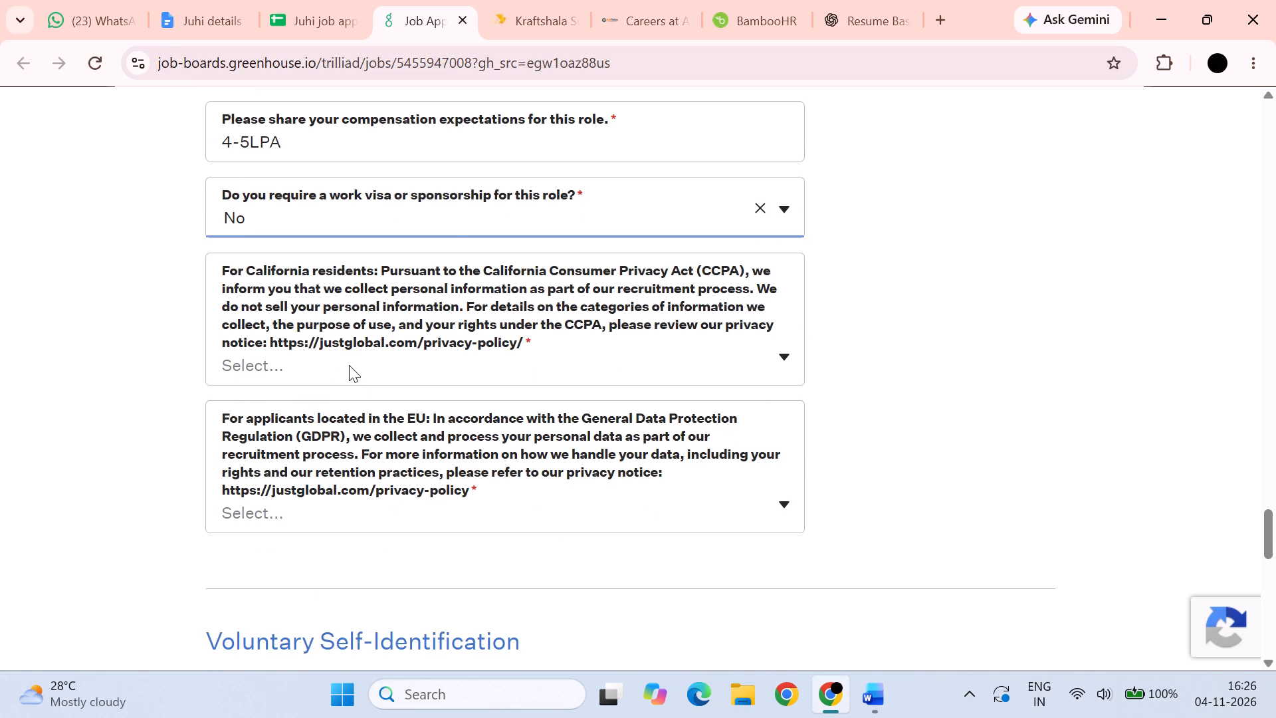
{"action": "left_click", "coordinate": [349, 365]}
{"action": "left_click", "coordinate": [342, 454]}
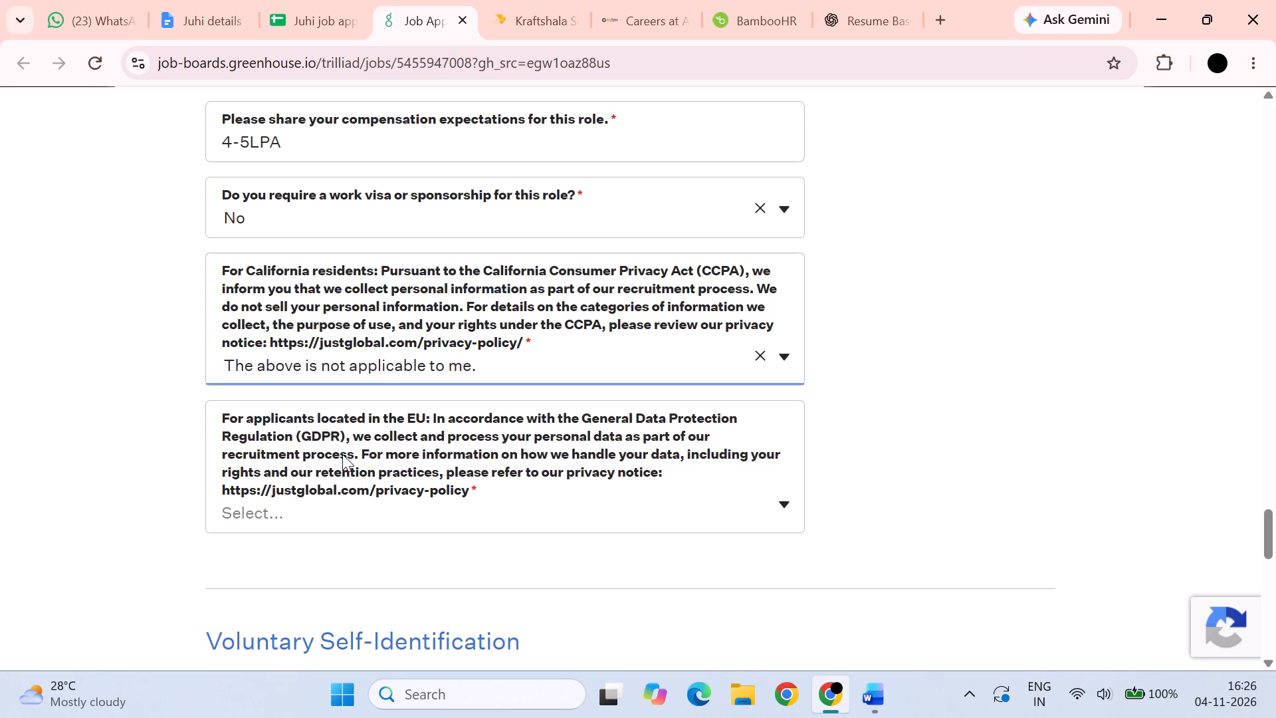
{"action": "scroll", "coordinate": [342, 454], "scroll_direction": "down", "scroll_amount": 1}
{"action": "left_click", "coordinate": [357, 421]}
{"action": "left_click", "coordinate": [275, 483]}
Complete the voluntary self-identification with Female, not Hispanic/Latino, Asian, and "I am not a protected veteran".
{"action": "scroll", "coordinate": [298, 448], "scroll_direction": "down", "scroll_amount": 2}
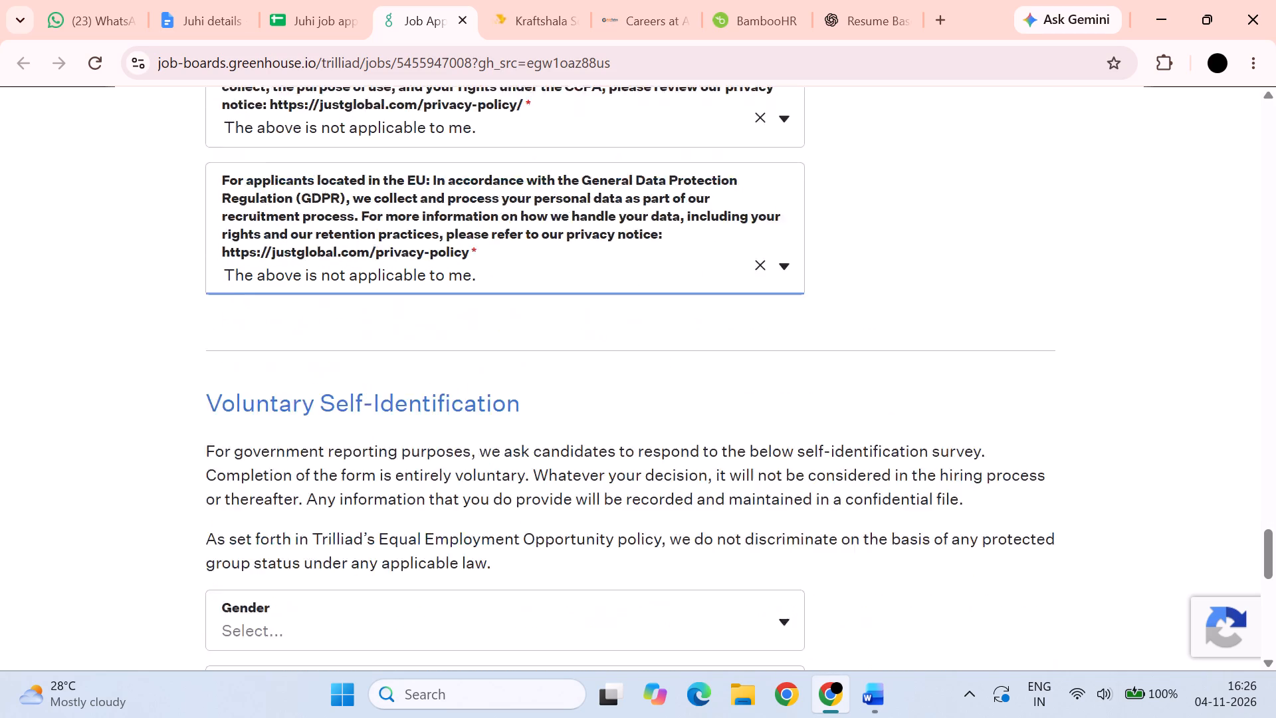
{"action": "scroll", "coordinate": [312, 441], "scroll_direction": "down", "scroll_amount": 2}
{"action": "left_click", "coordinate": [318, 374]}
{"action": "double_click", "coordinate": [282, 447]}
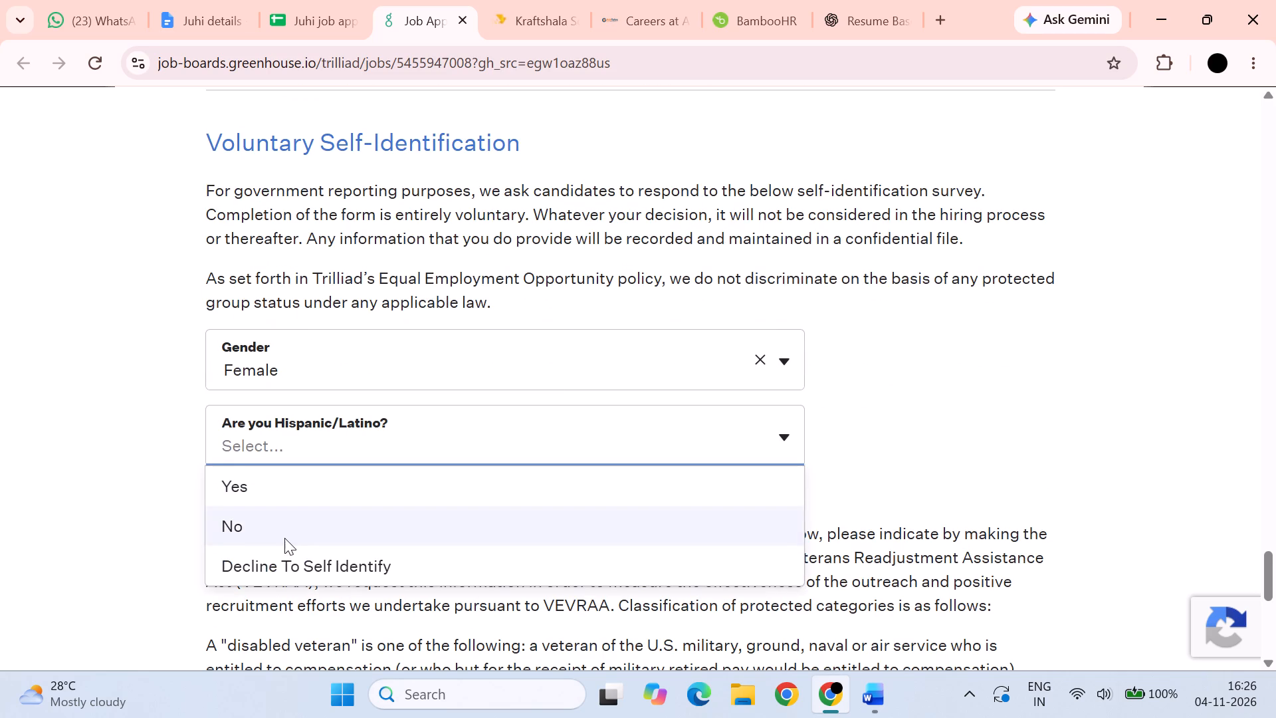
{"action": "left_click", "coordinate": [284, 538]}
{"action": "scroll", "coordinate": [295, 502], "scroll_direction": "down", "scroll_amount": 1}
{"action": "left_click", "coordinate": [323, 422]}
{"action": "left_click", "coordinate": [300, 444]}
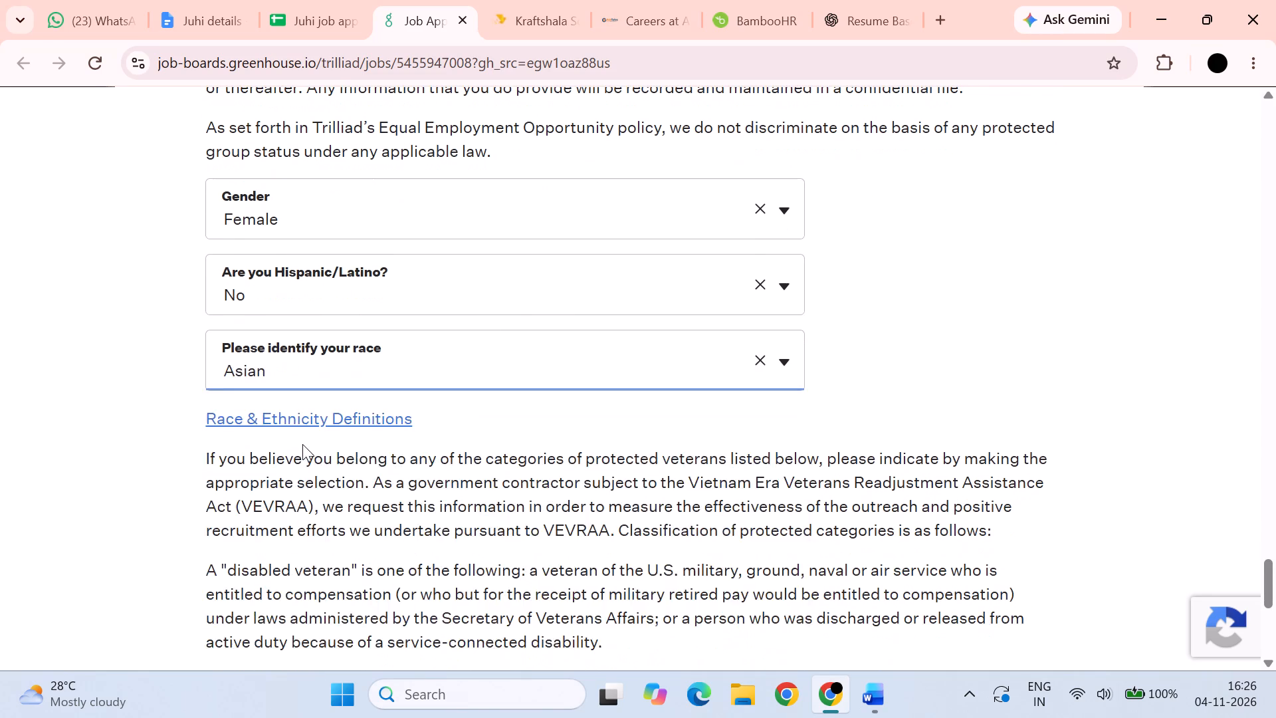
{"action": "scroll", "coordinate": [308, 451], "scroll_direction": "down", "scroll_amount": 6}
{"action": "left_click", "coordinate": [318, 419]}
{"action": "left_click", "coordinate": [321, 461]}
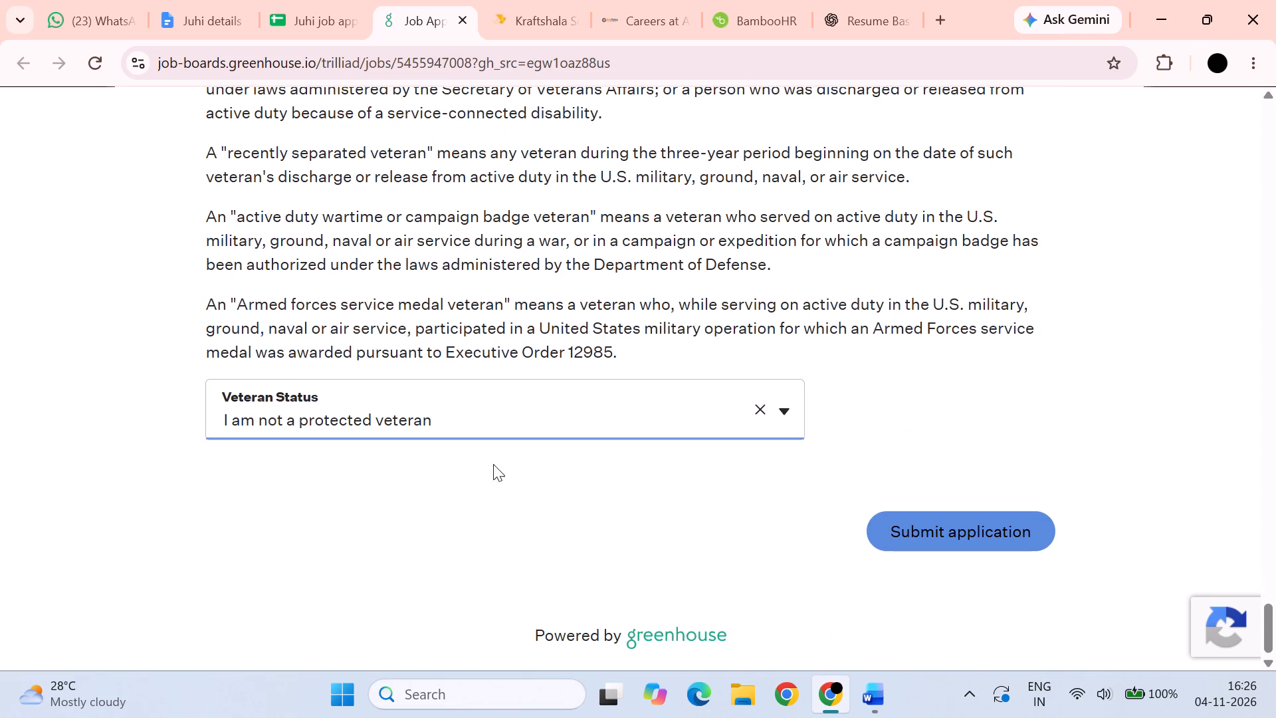
Submit the Trilliad application and close its page.
{"action": "left_click", "coordinate": [875, 542]}
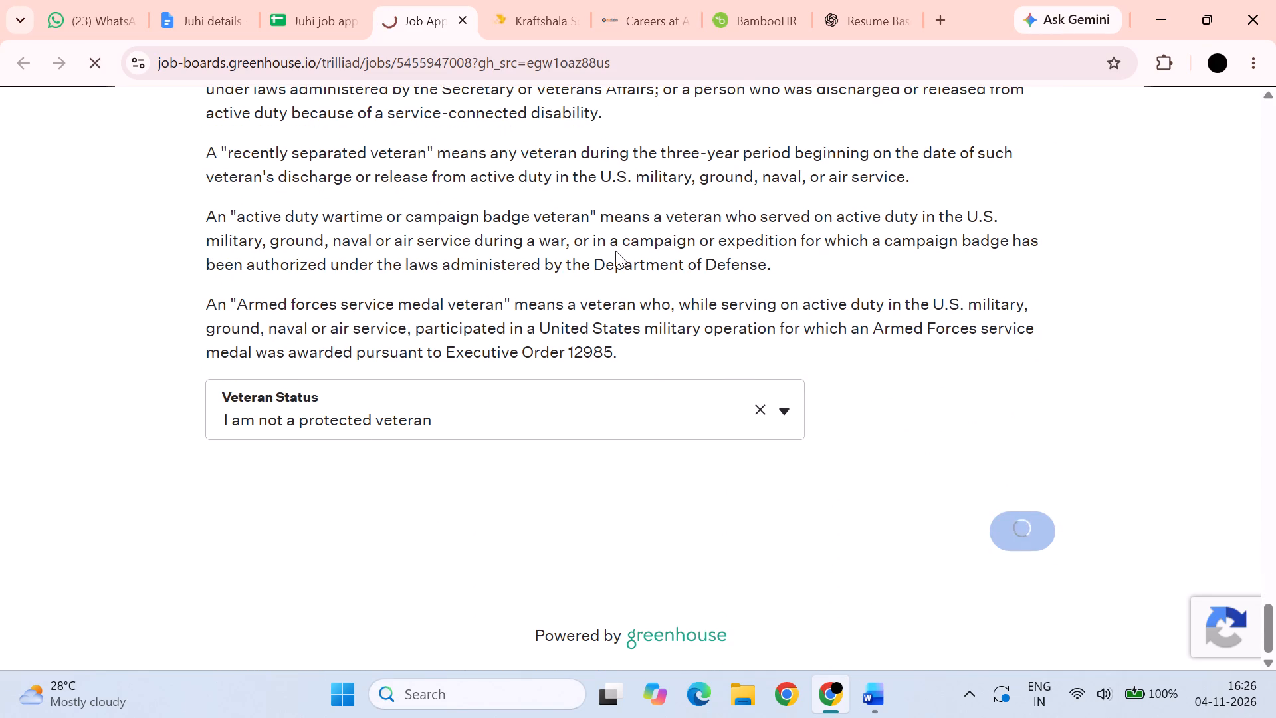
{"action": "left_click", "coordinate": [460, 24]}
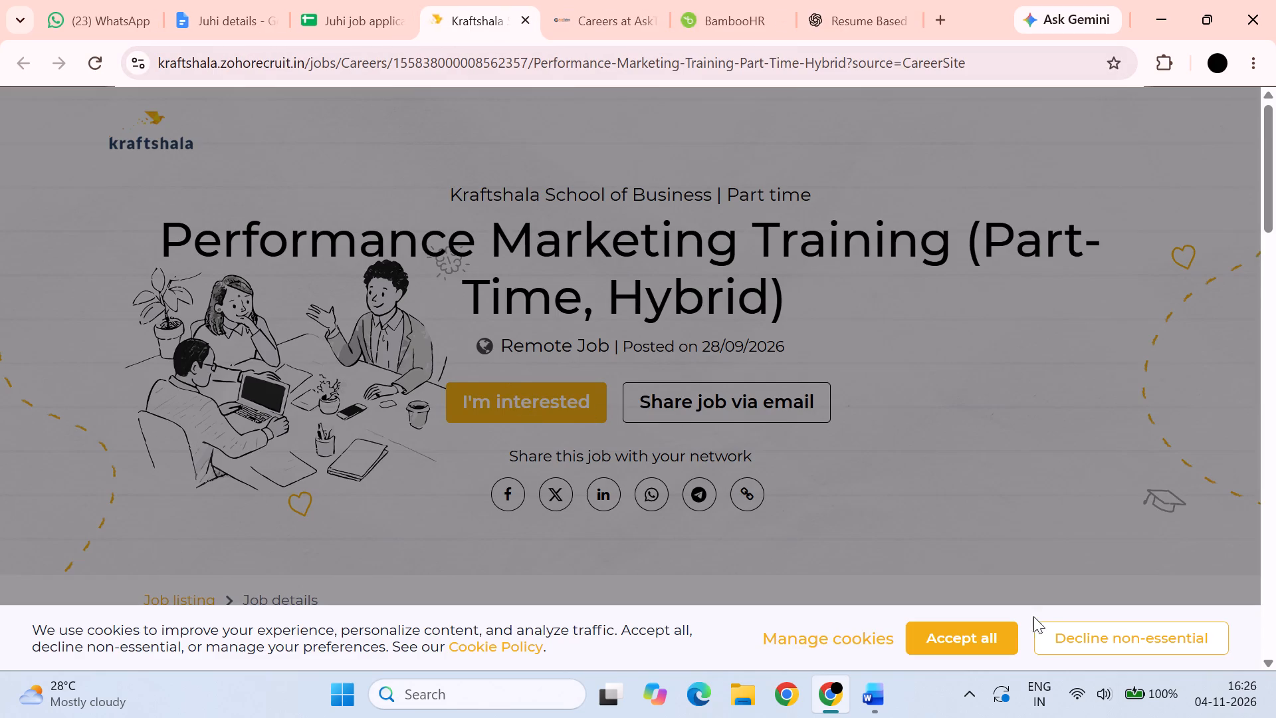
Accept all cookies on the Kraftshala Performance Marketing Training page and express interest in the job.
{"action": "left_click", "coordinate": [980, 623]}
{"action": "left_click", "coordinate": [543, 414]}
On the AskTalos careers page, check the applicant's preferred job titles in the details document and choose Digital Marketing Associate as the role.
{"action": "left_click", "coordinate": [591, 0]}
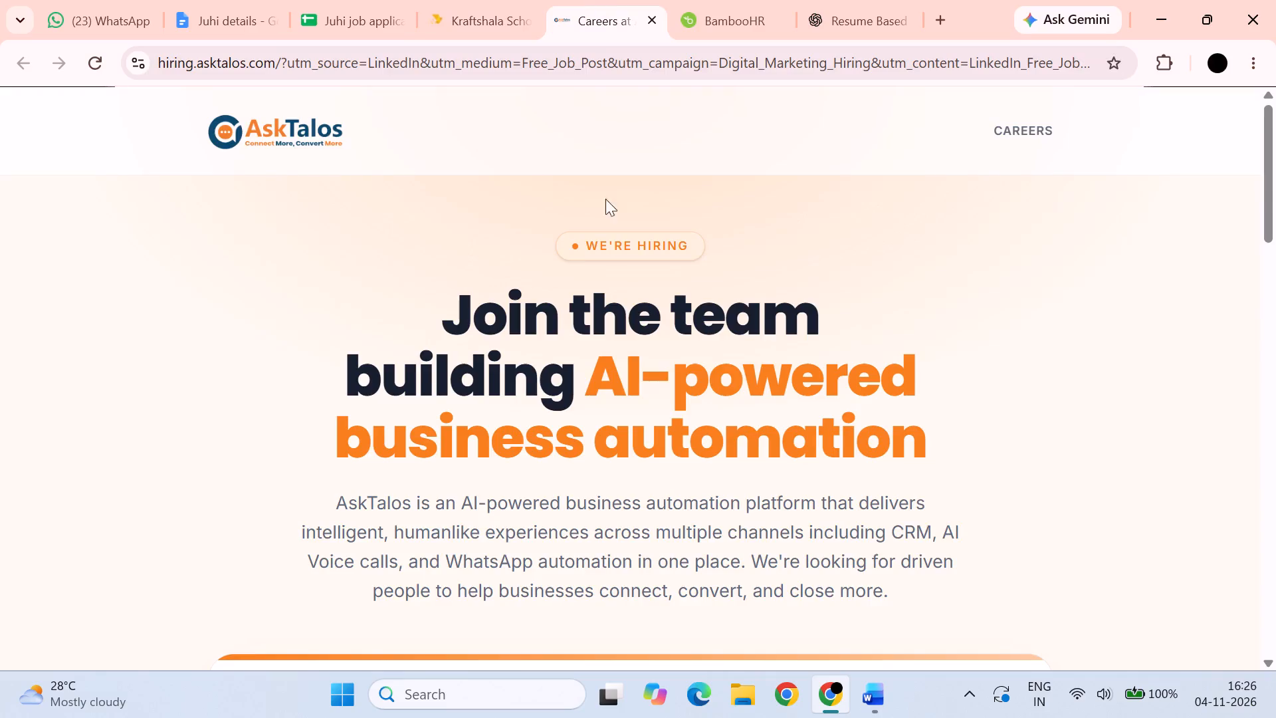
{"action": "scroll", "coordinate": [601, 369], "scroll_direction": "down", "scroll_amount": 6}
{"action": "left_click", "coordinate": [457, 306]}
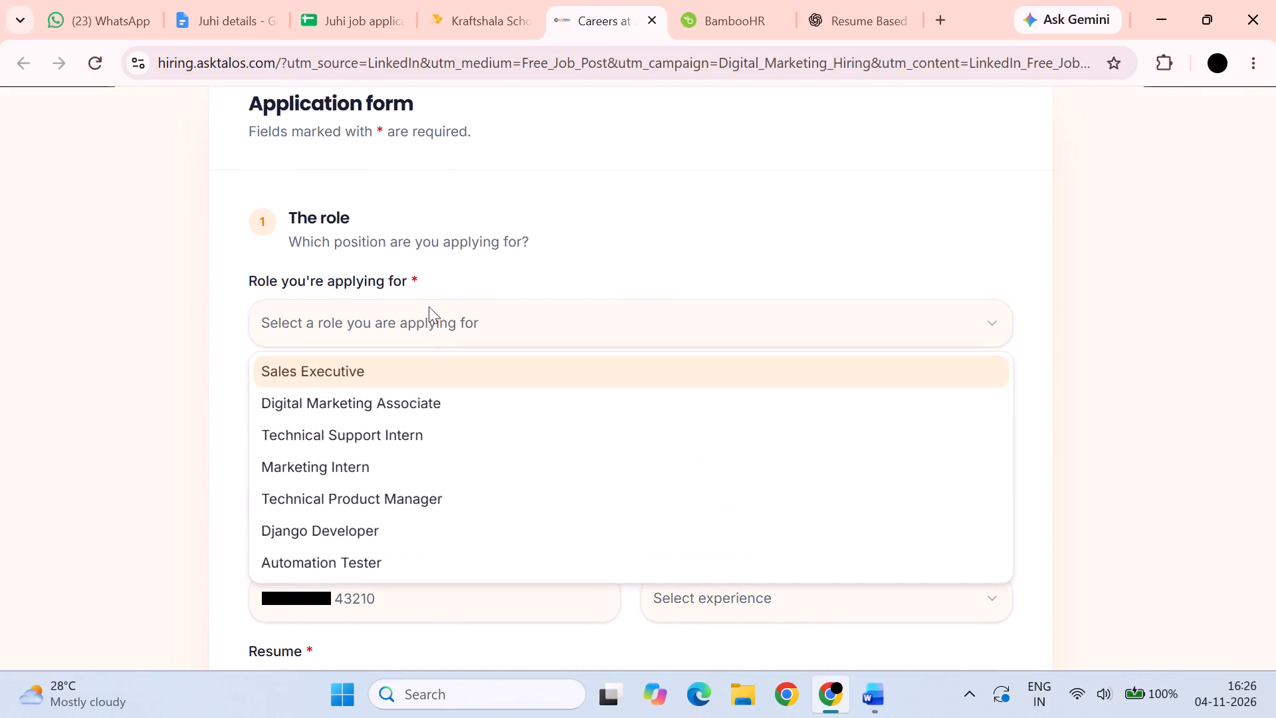
{"action": "left_click", "coordinate": [237, 0]}
{"action": "scroll", "coordinate": [411, 334], "scroll_direction": "down", "scroll_amount": 1}
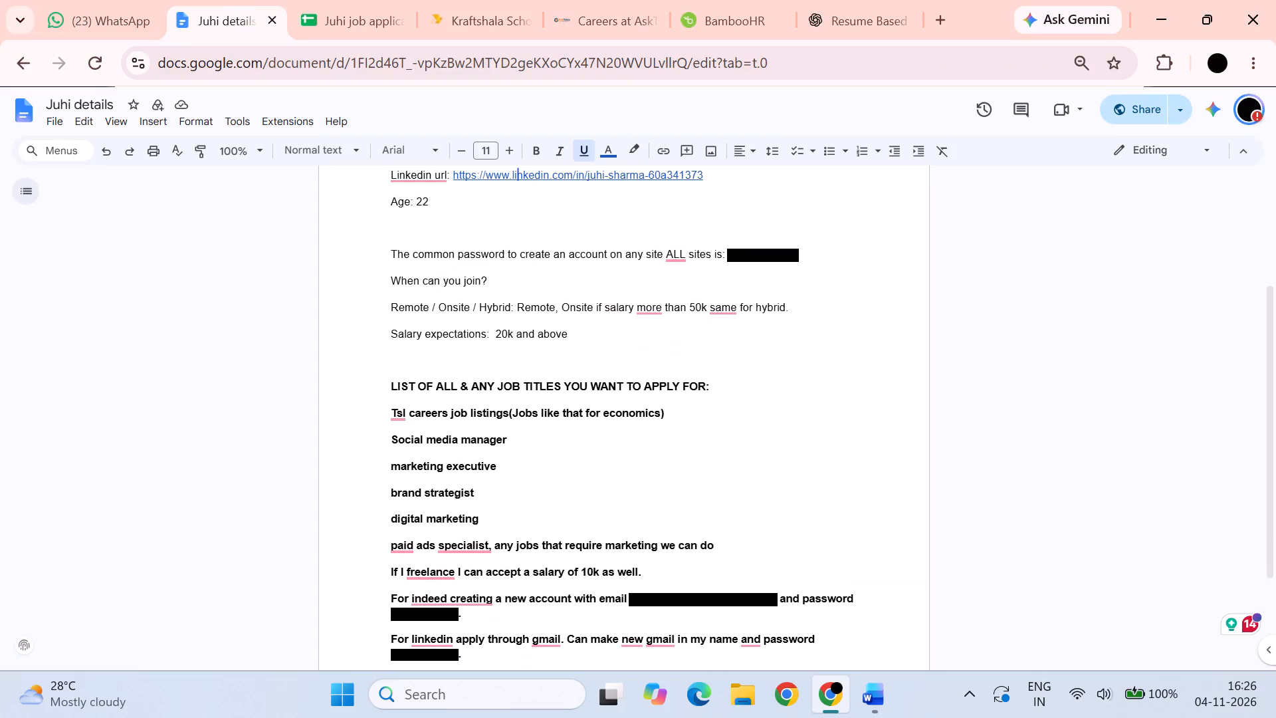
{"action": "left_click", "coordinate": [591, 3]}
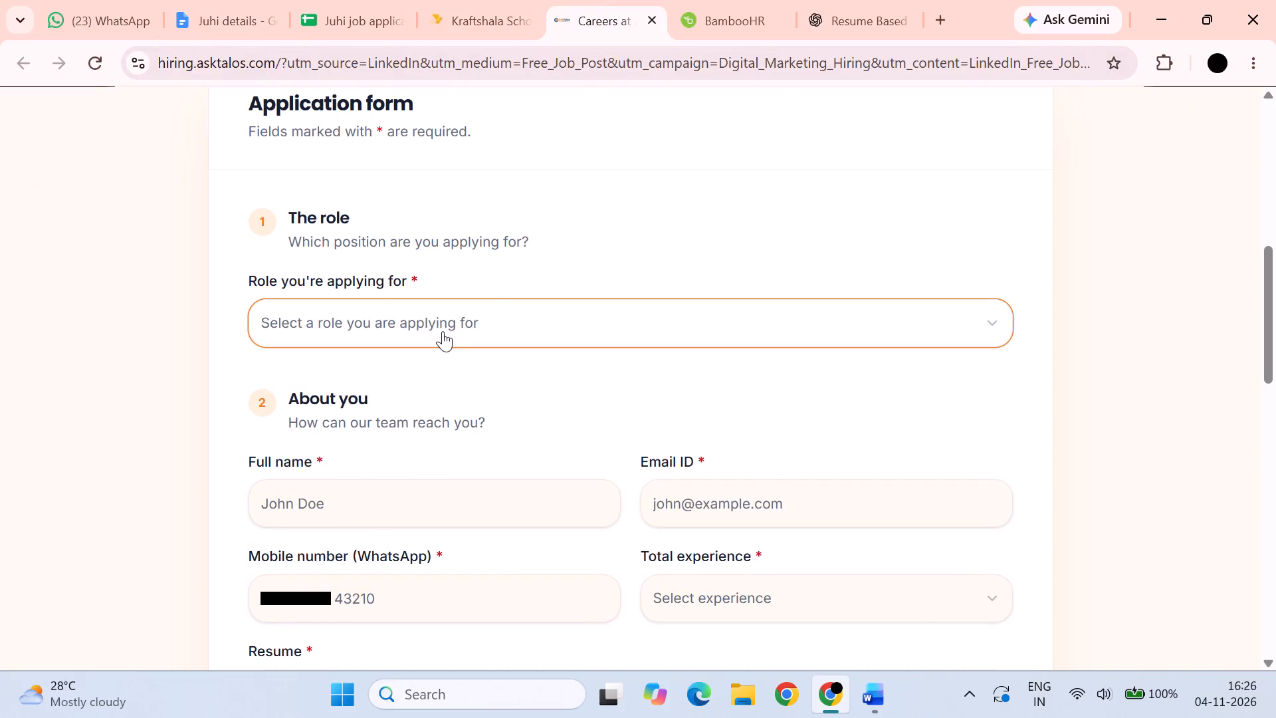
{"action": "left_click", "coordinate": [442, 331]}
{"action": "scroll", "coordinate": [442, 331], "scroll_direction": "up", "scroll_amount": 4}
{"action": "left_click", "coordinate": [565, 221]}
{"action": "scroll", "coordinate": [564, 231], "scroll_direction": "up", "scroll_amount": 3}
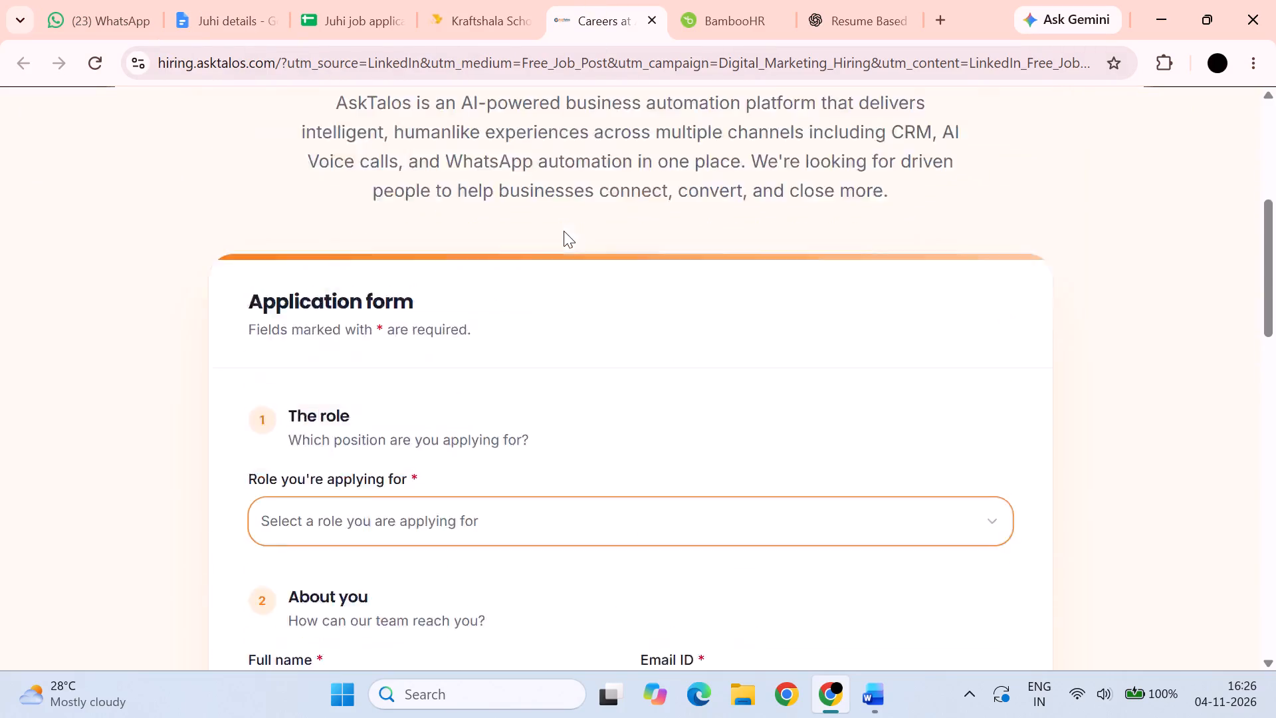
{"action": "scroll", "coordinate": [564, 231], "scroll_direction": "up", "scroll_amount": 3}
{"action": "scroll", "coordinate": [564, 231], "scroll_direction": "down", "scroll_amount": 6}
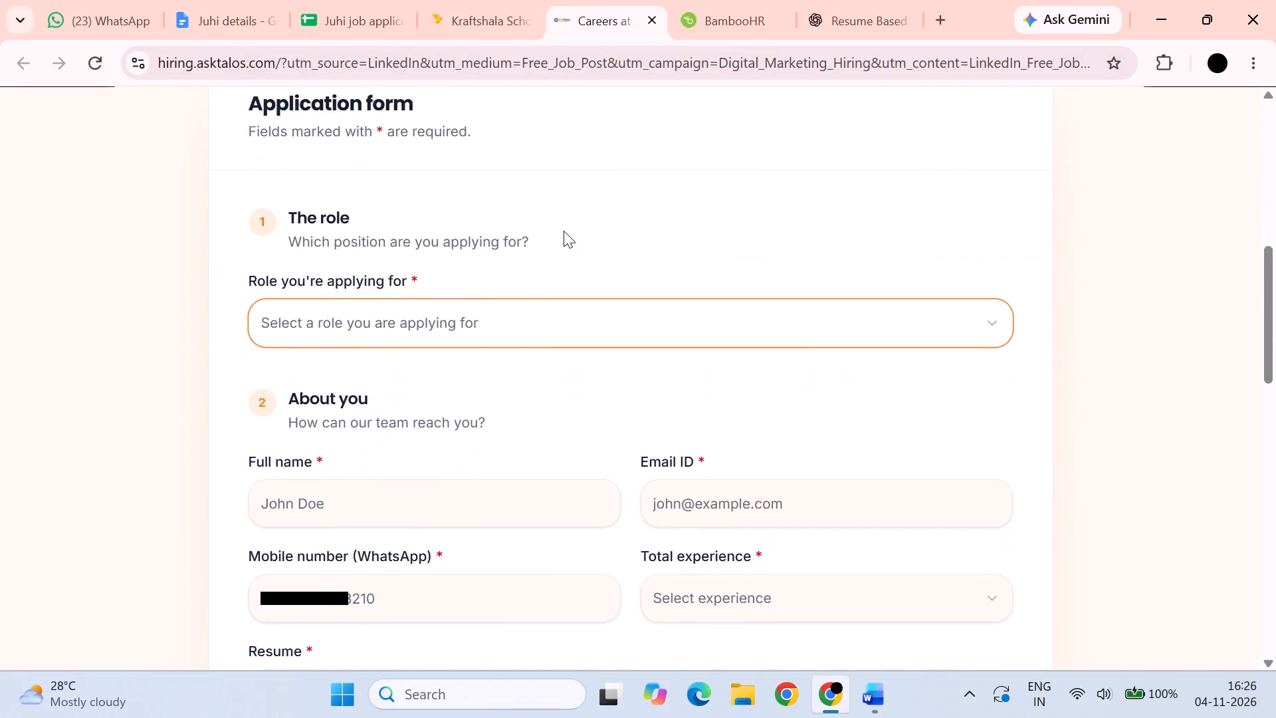
{"action": "scroll", "coordinate": [564, 231], "scroll_direction": "down", "scroll_amount": 1}
{"action": "left_click", "coordinate": [503, 225]}
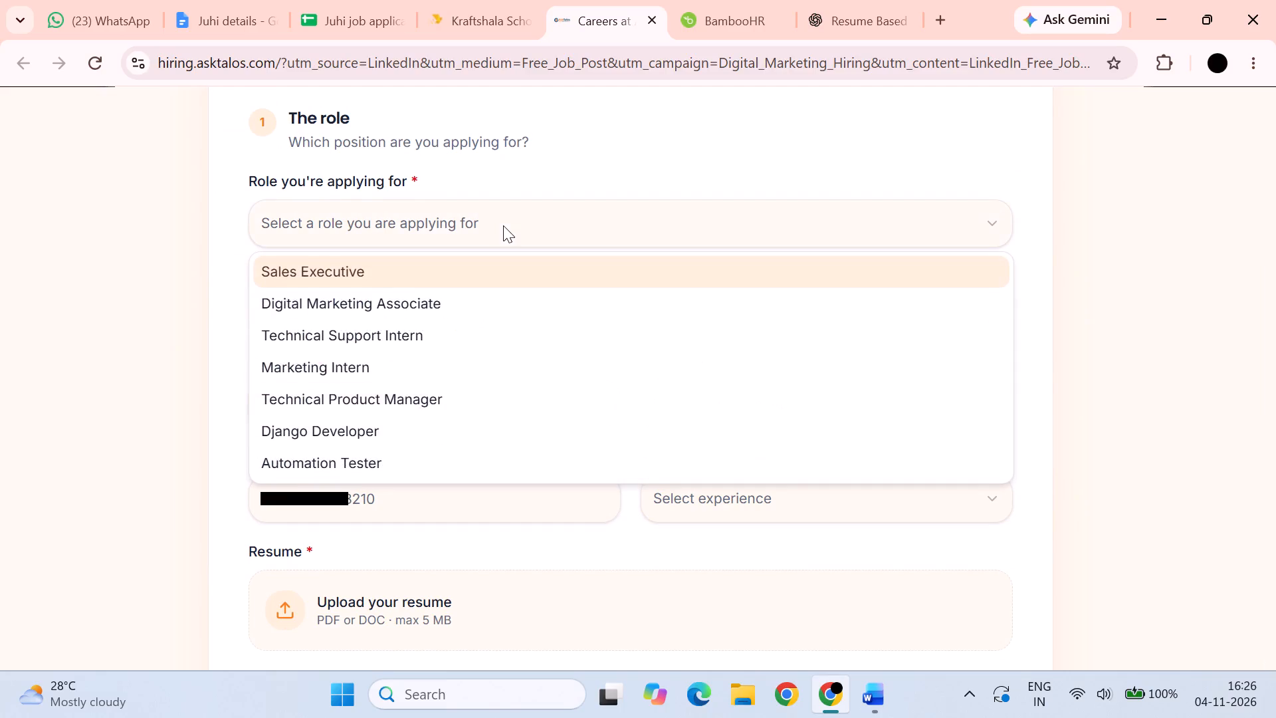
{"action": "left_click", "coordinate": [417, 308]}
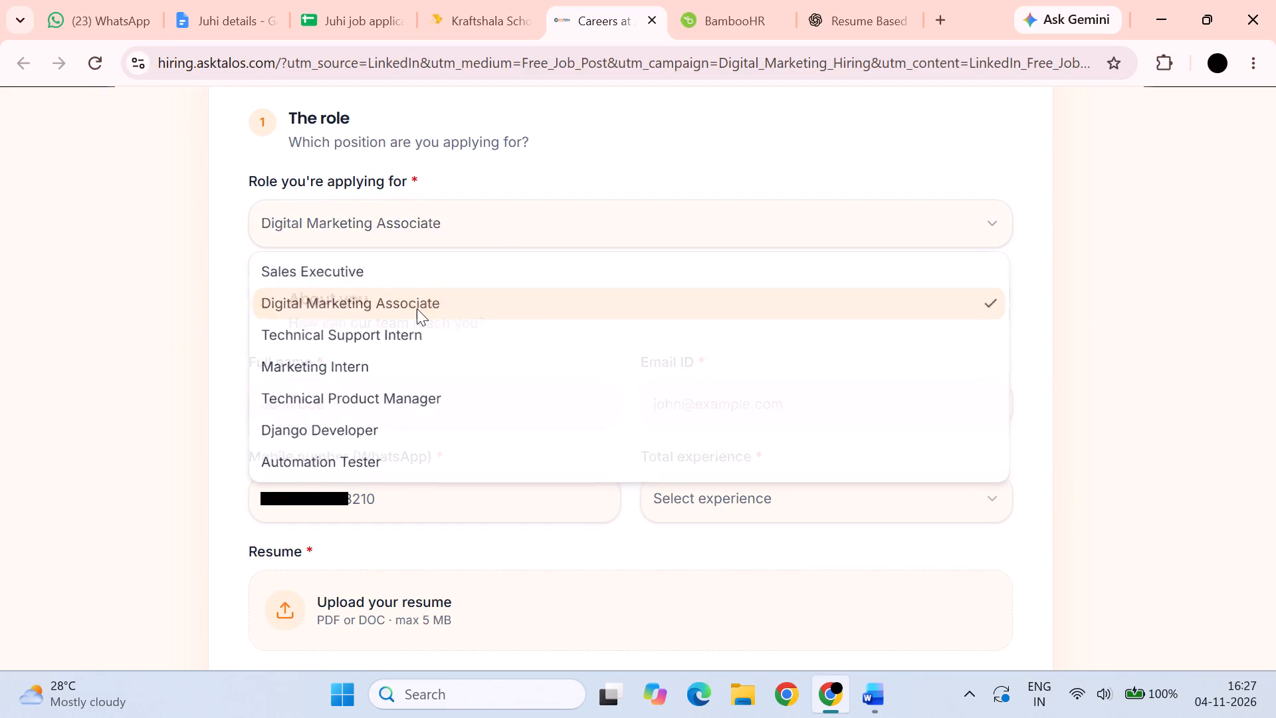
Fill in the AskTalos contact fields with the applicant's saved profile and set total experience to 2 years.
{"action": "scroll", "coordinate": [405, 315], "scroll_direction": "down", "scroll_amount": 1}
{"action": "left_click", "coordinate": [405, 315]}
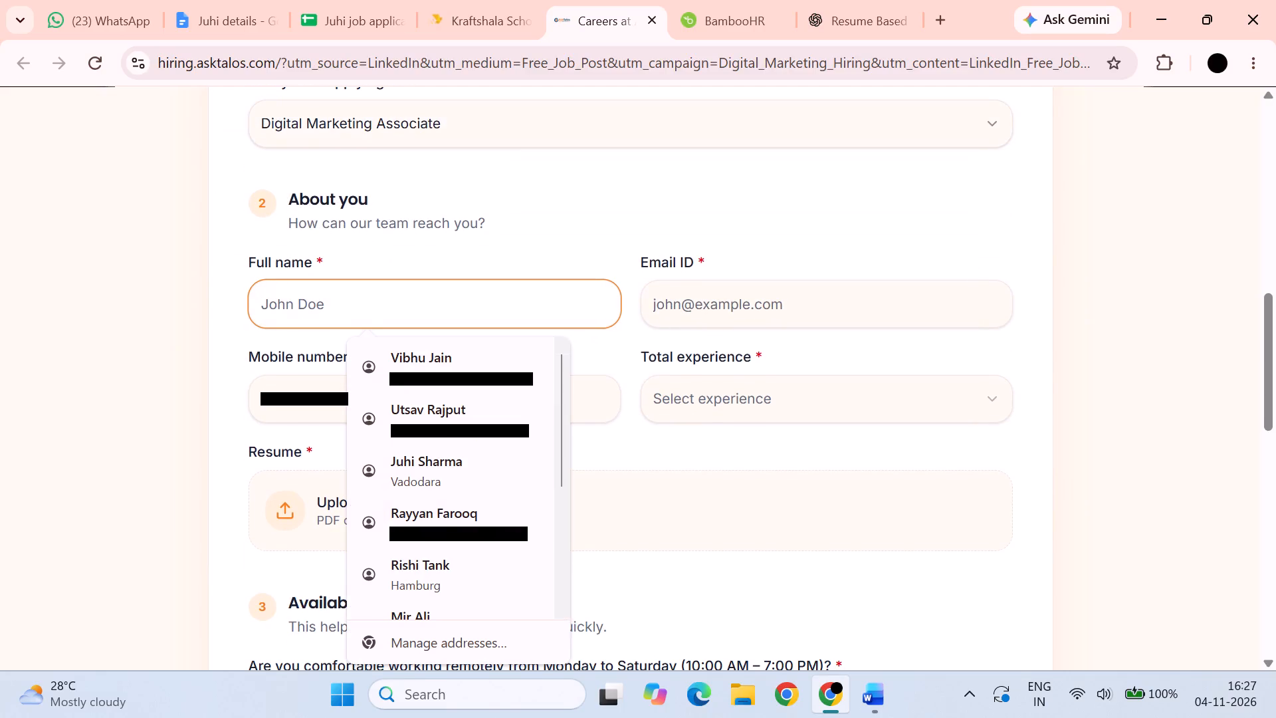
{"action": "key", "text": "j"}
{"action": "left_click", "coordinate": [417, 364]}
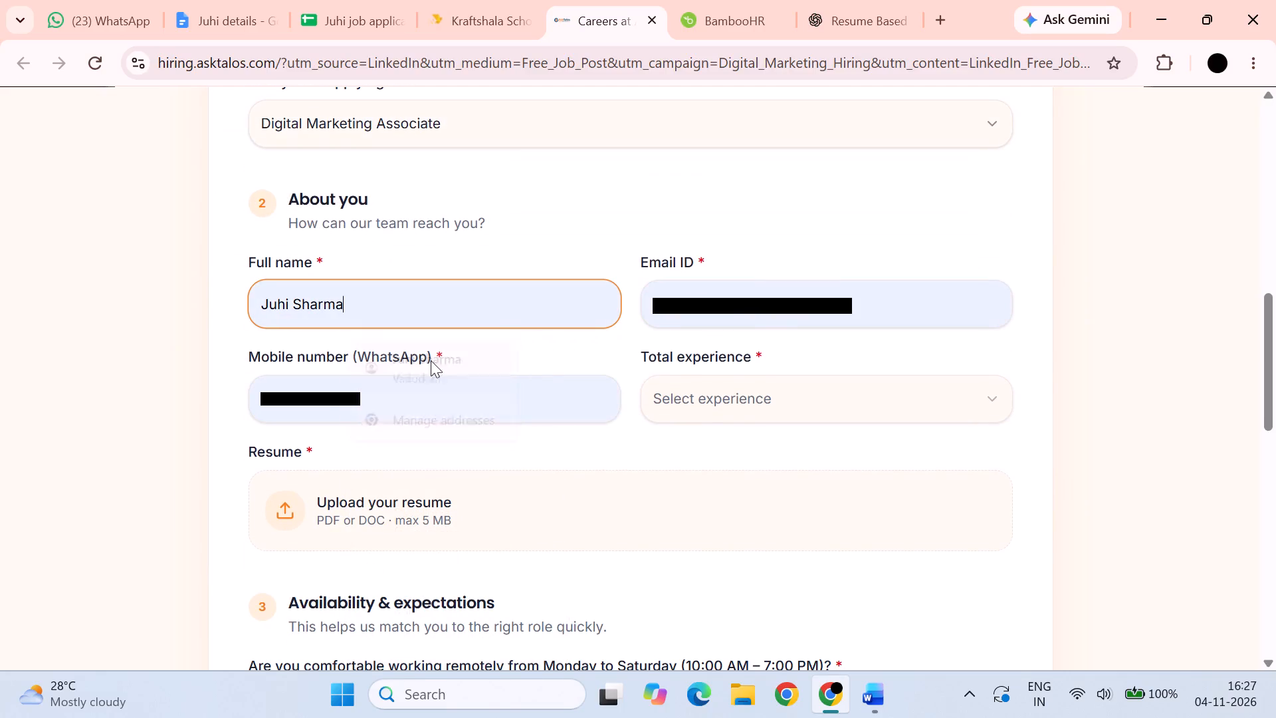
{"action": "left_click", "coordinate": [730, 414]}
{"action": "left_click", "coordinate": [700, 149]}
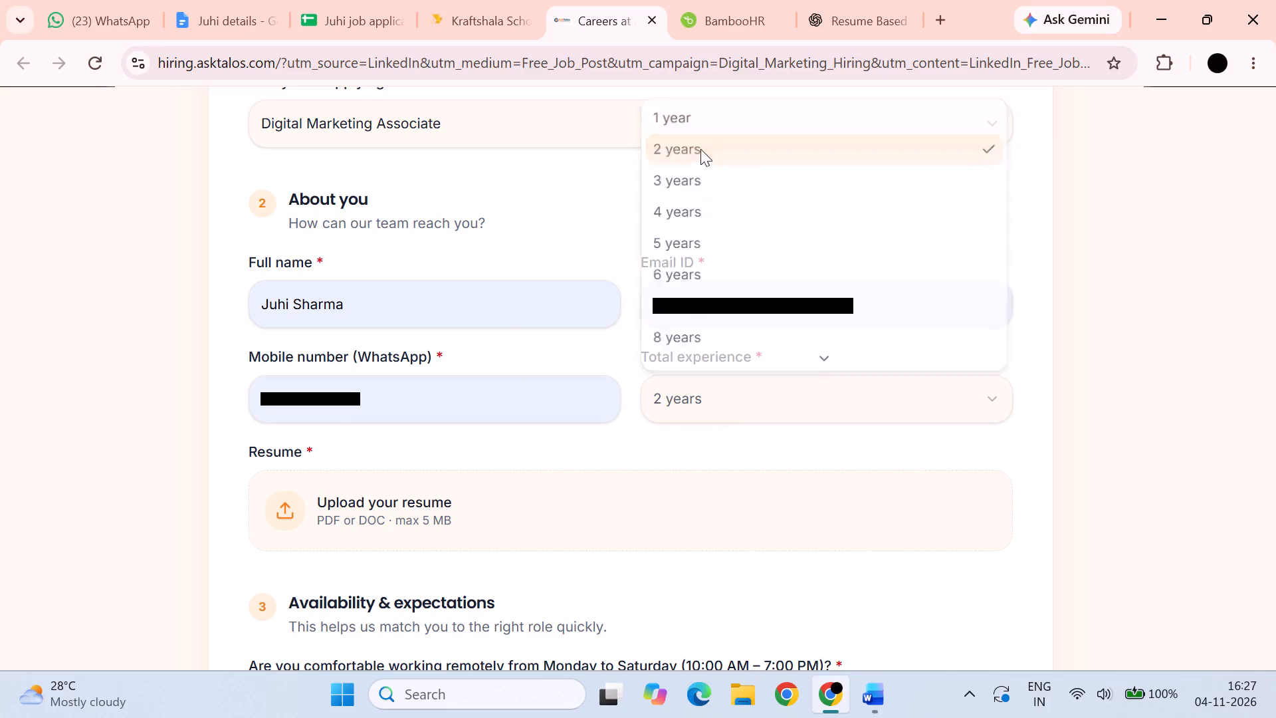
Upload the applicant's resume to the AskTalos application form.
{"action": "scroll", "coordinate": [587, 421], "scroll_direction": "down", "scroll_amount": 2}
{"action": "left_click", "coordinate": [480, 344]}
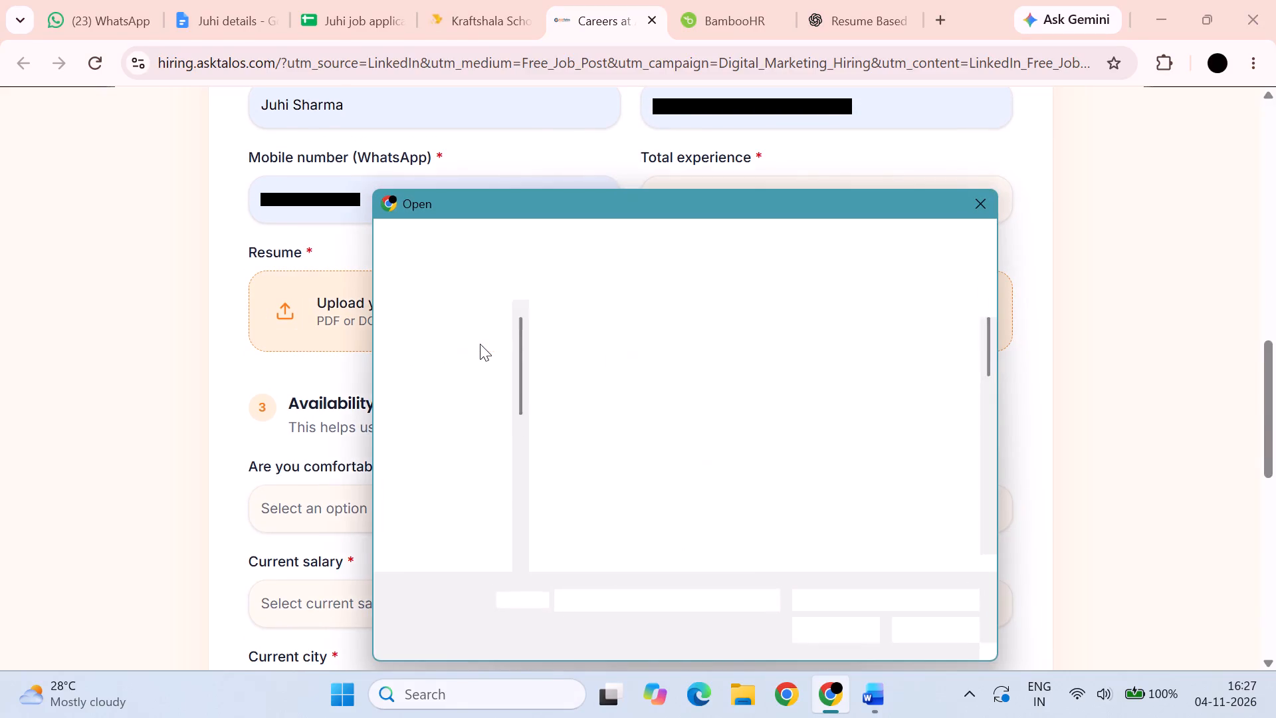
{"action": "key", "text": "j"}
{"action": "key", "text": "Down"}
{"action": "key", "text": "Return"}
{"action": "scroll", "coordinate": [480, 343], "scroll_direction": "down", "scroll_amount": 2}
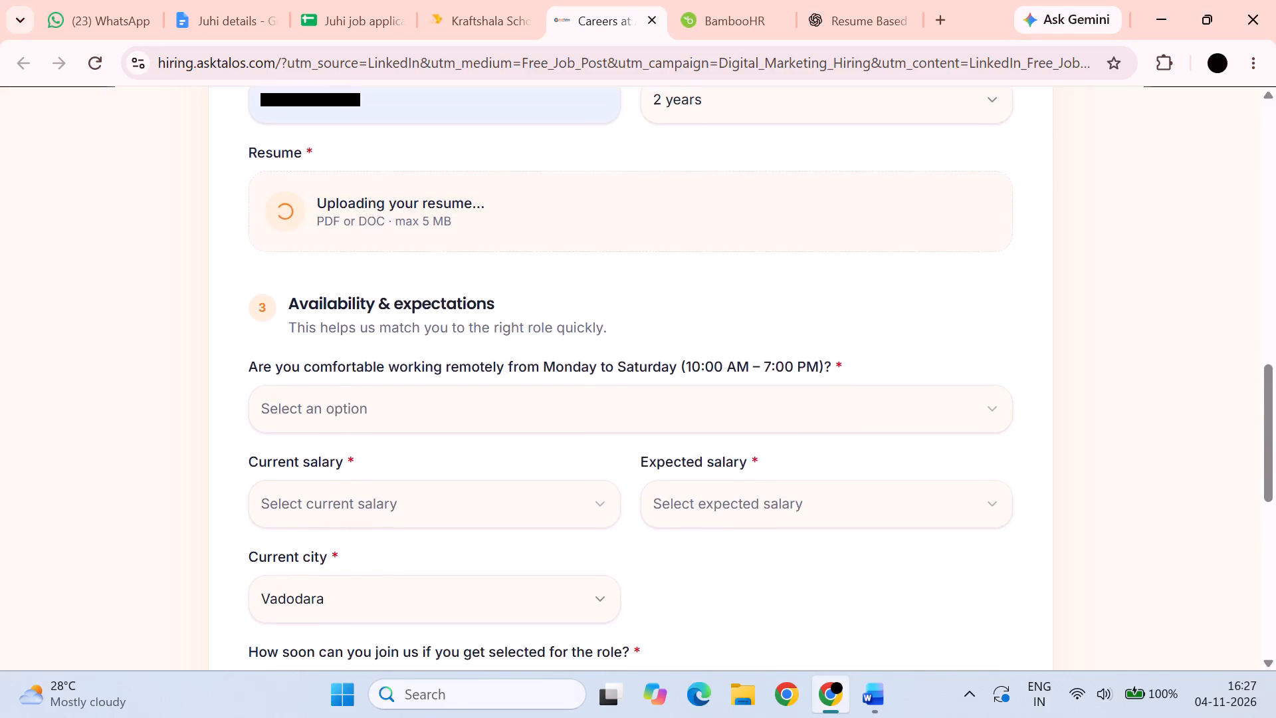
{"action": "scroll", "coordinate": [480, 334], "scroll_direction": "down", "scroll_amount": 1}
Upload the applicant's 2026 resume (.docx) to the Autofill Application section of the Kraftshala form.
{"action": "left_click", "coordinate": [468, 0]}
{"action": "scroll", "coordinate": [511, 284], "scroll_direction": "down", "scroll_amount": 3}
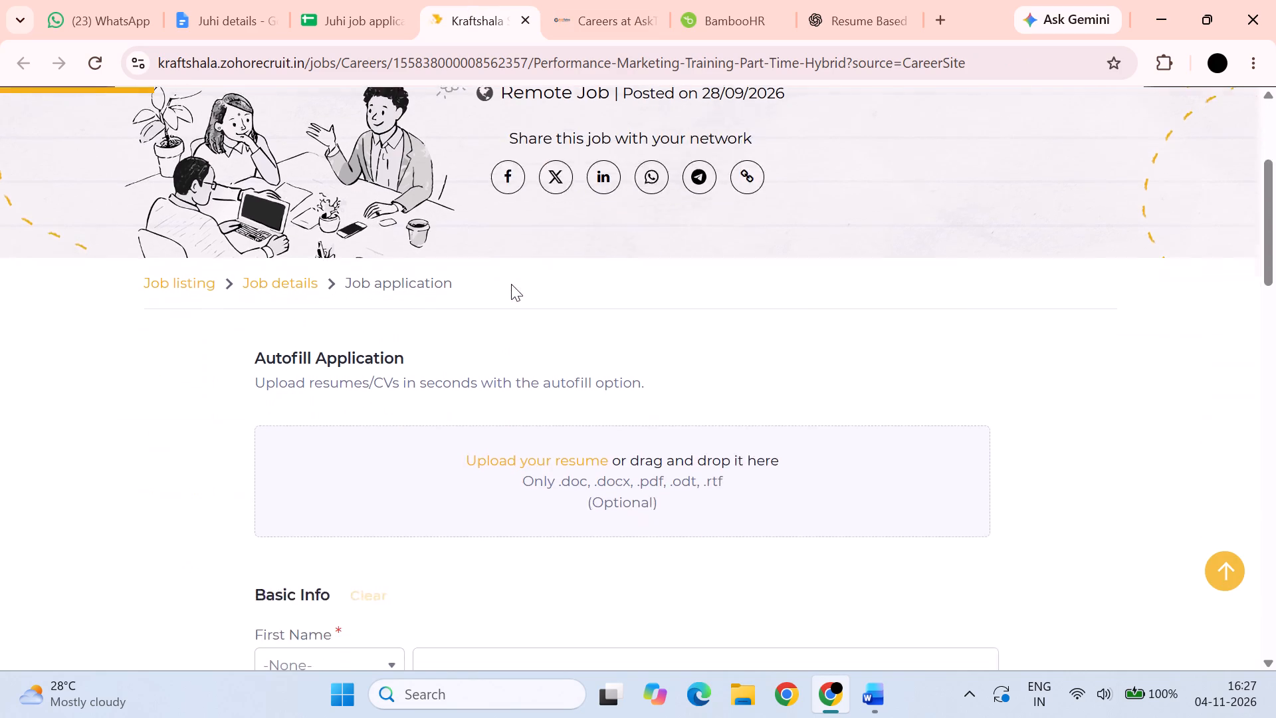
{"action": "scroll", "coordinate": [511, 284], "scroll_direction": "down", "scroll_amount": 1}
{"action": "left_click", "coordinate": [552, 298]}
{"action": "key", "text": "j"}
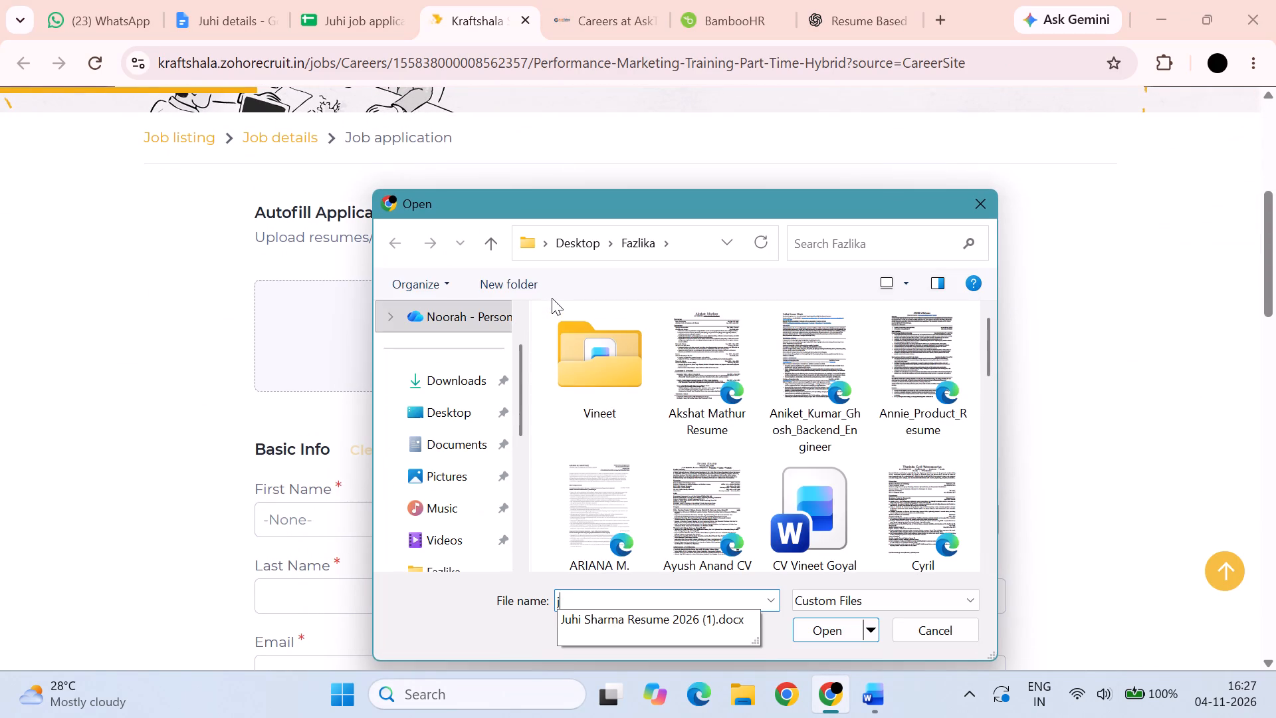
{"action": "key", "text": "Down"}
{"action": "key", "text": "Return"}
Complete AskTalos availability: remote work Yes, current salary 4 Lacs, expected salary 5 Lacs, city Vadodara, joining Immediately.
{"action": "left_click", "coordinate": [609, 0]}
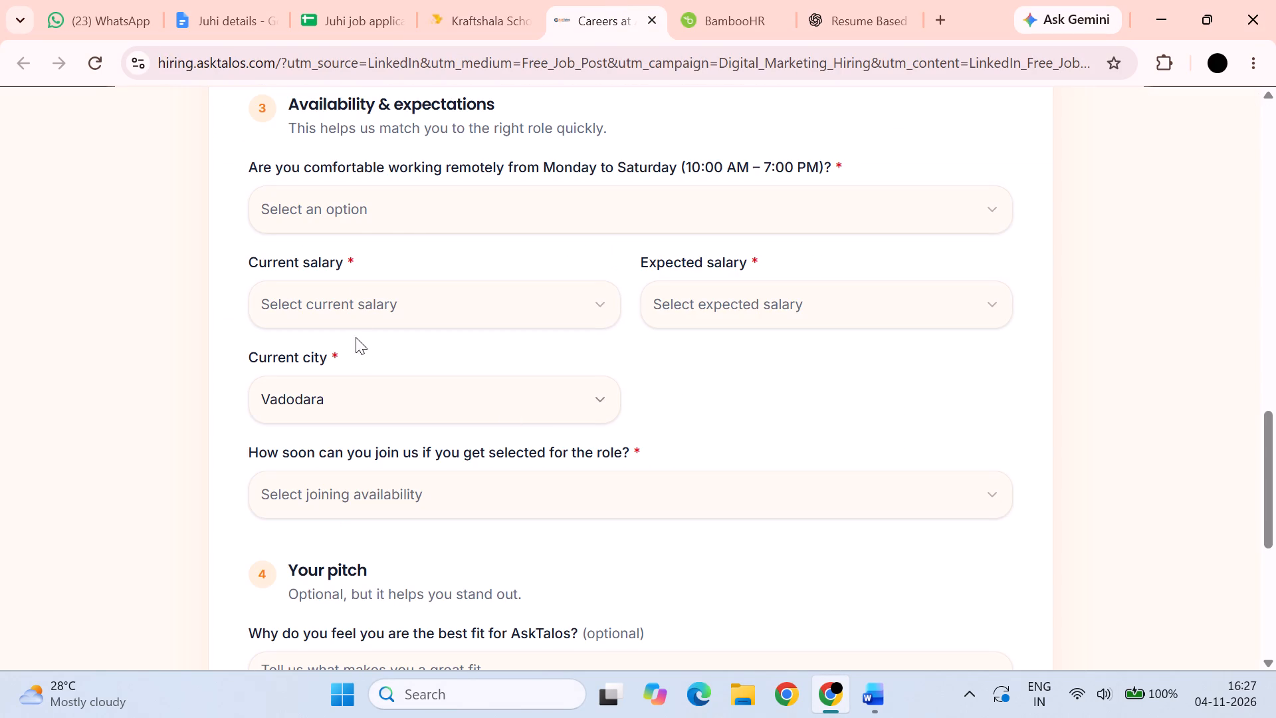
{"action": "left_click", "coordinate": [381, 221]}
{"action": "left_click", "coordinate": [311, 257]}
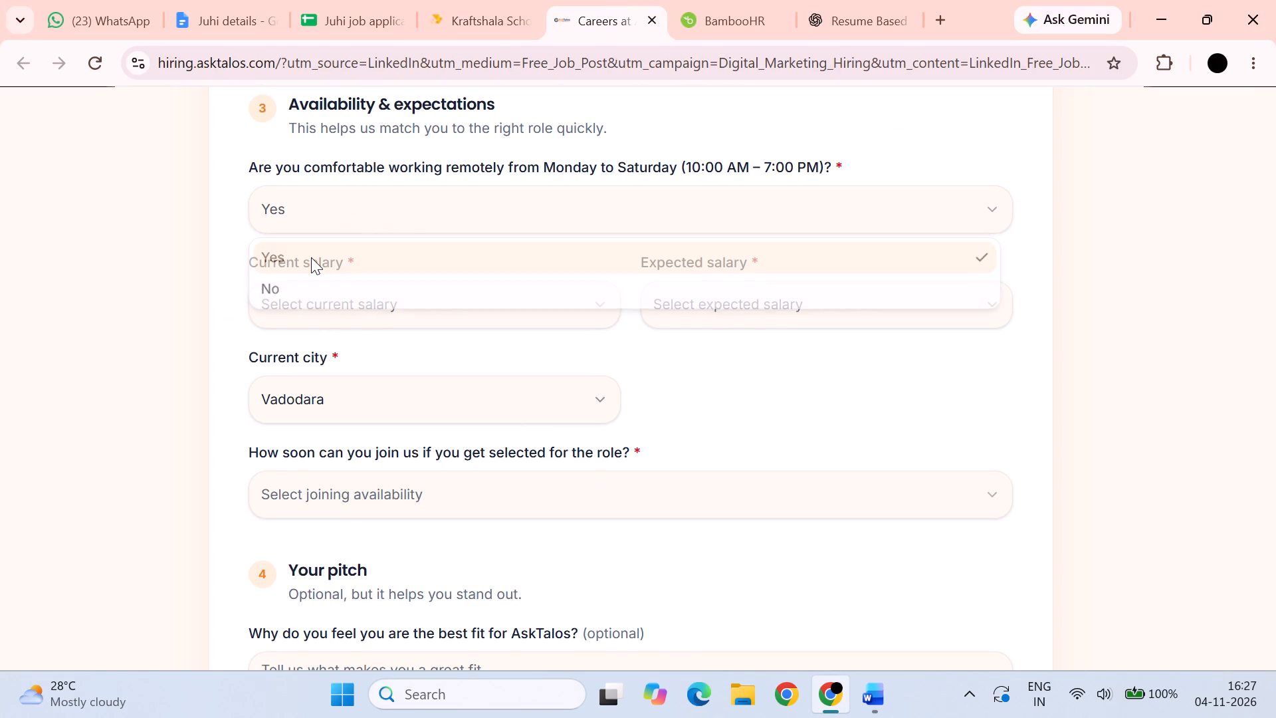
{"action": "left_click", "coordinate": [318, 318]}
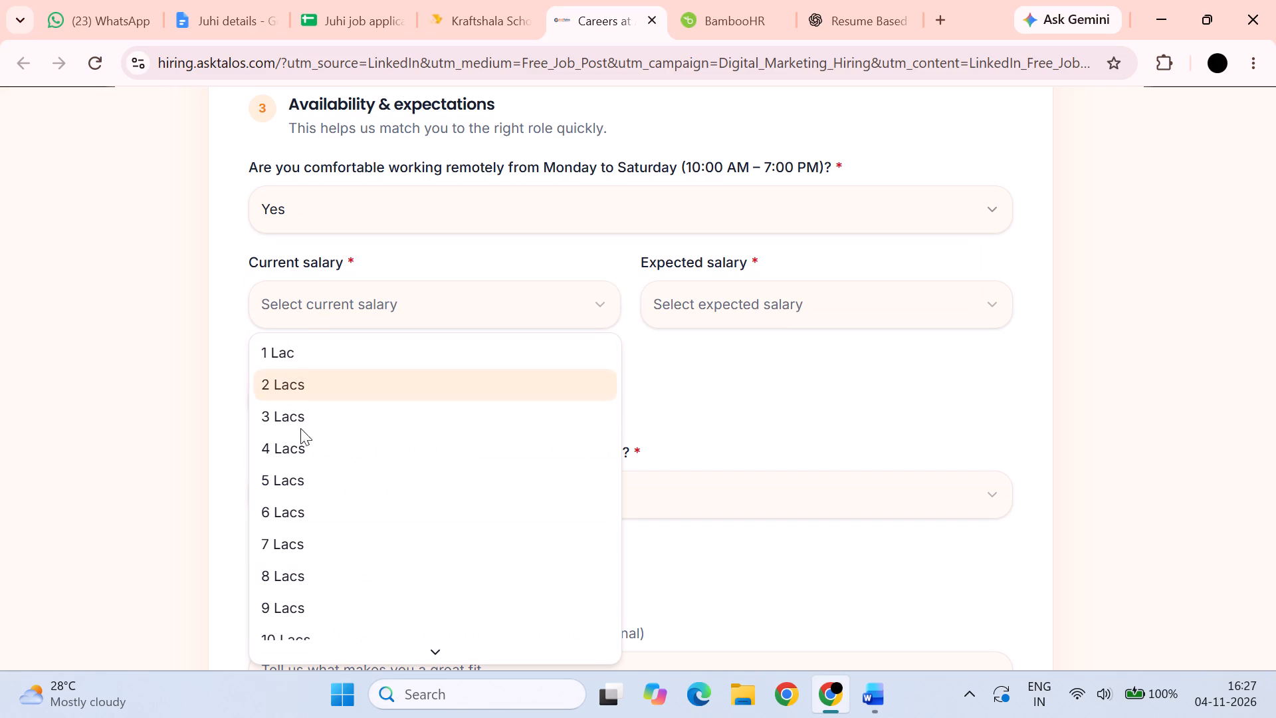
{"action": "left_click", "coordinate": [296, 461]}
{"action": "left_click", "coordinate": [724, 291]}
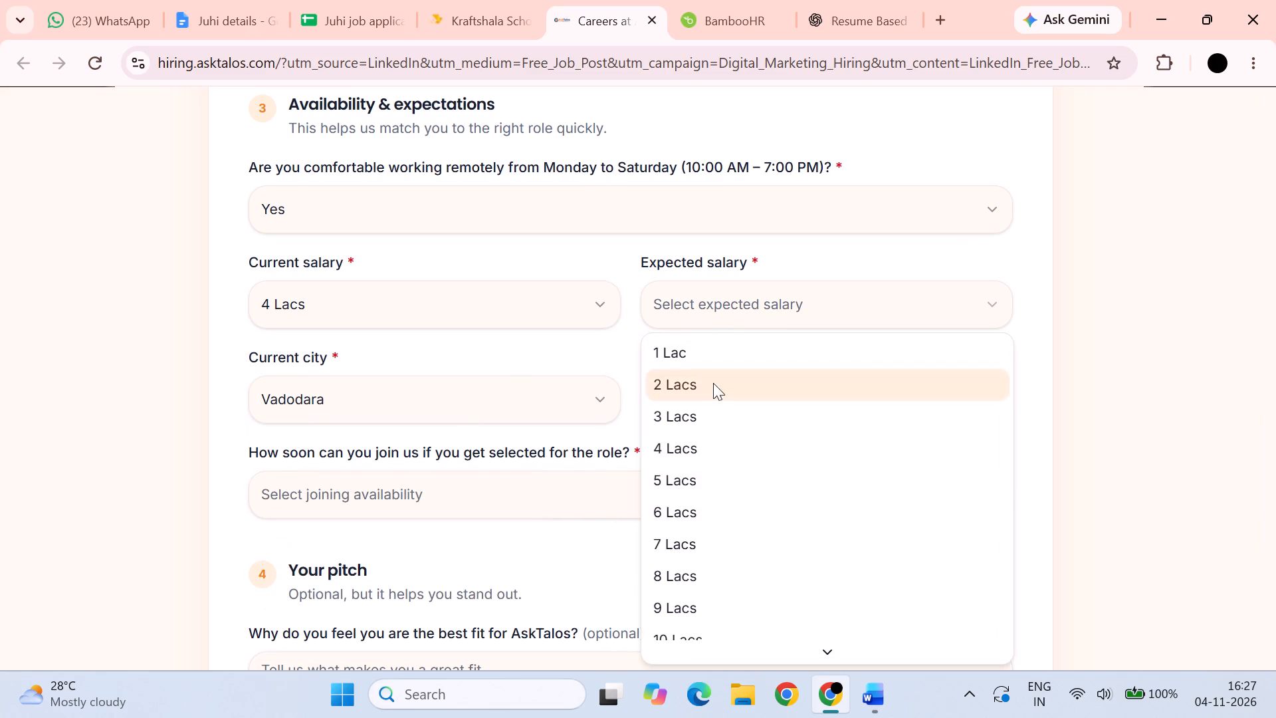
{"action": "left_click", "coordinate": [701, 487]}
{"action": "left_click", "coordinate": [391, 380]}
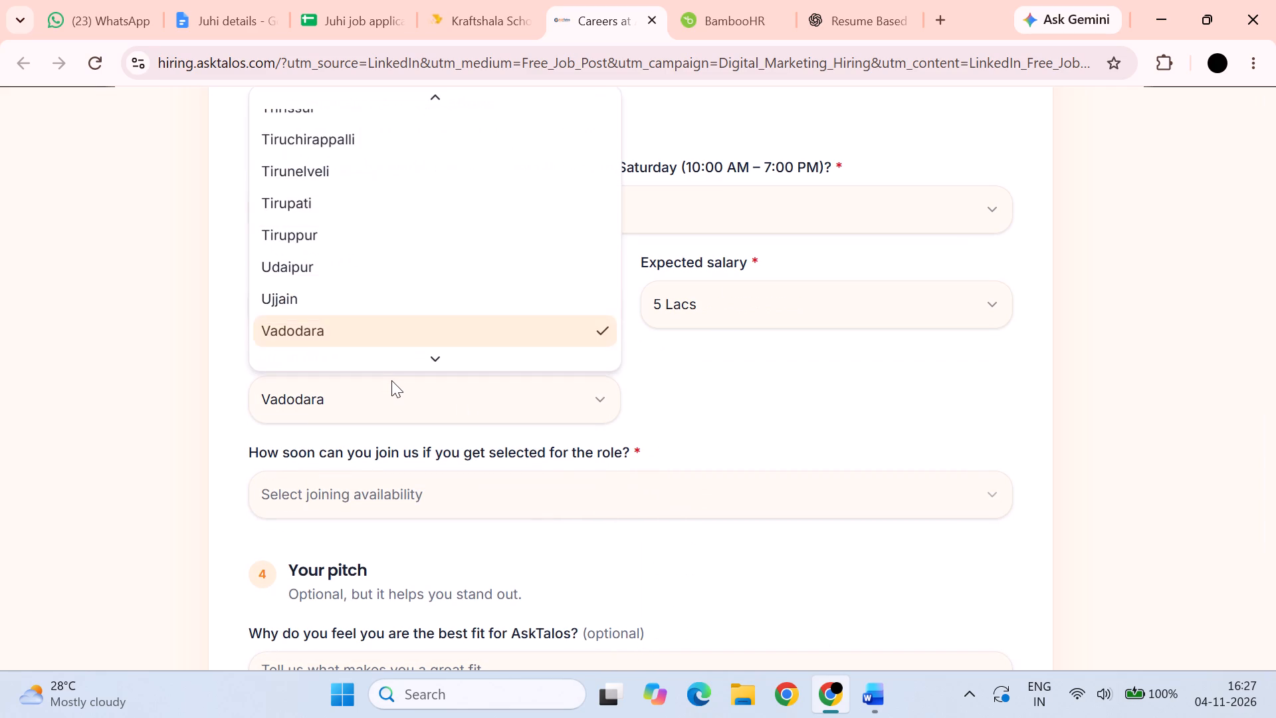
{"action": "left_click", "coordinate": [391, 380]}
{"action": "scroll", "coordinate": [375, 394], "scroll_direction": "down", "scroll_amount": 1}
{"action": "left_click", "coordinate": [400, 381]}
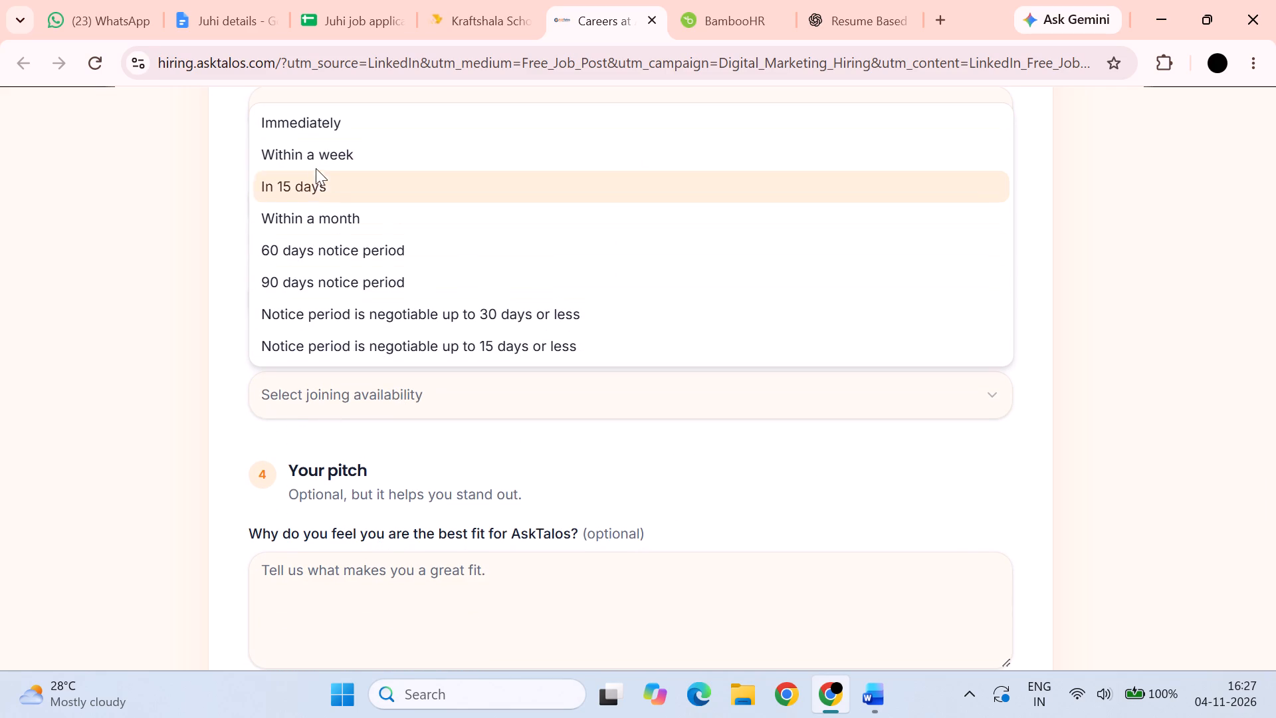
{"action": "left_click", "coordinate": [320, 127]}
Submit the AskTalos application without the optional pitch.
{"action": "scroll", "coordinate": [454, 507], "scroll_direction": "down", "scroll_amount": 3}
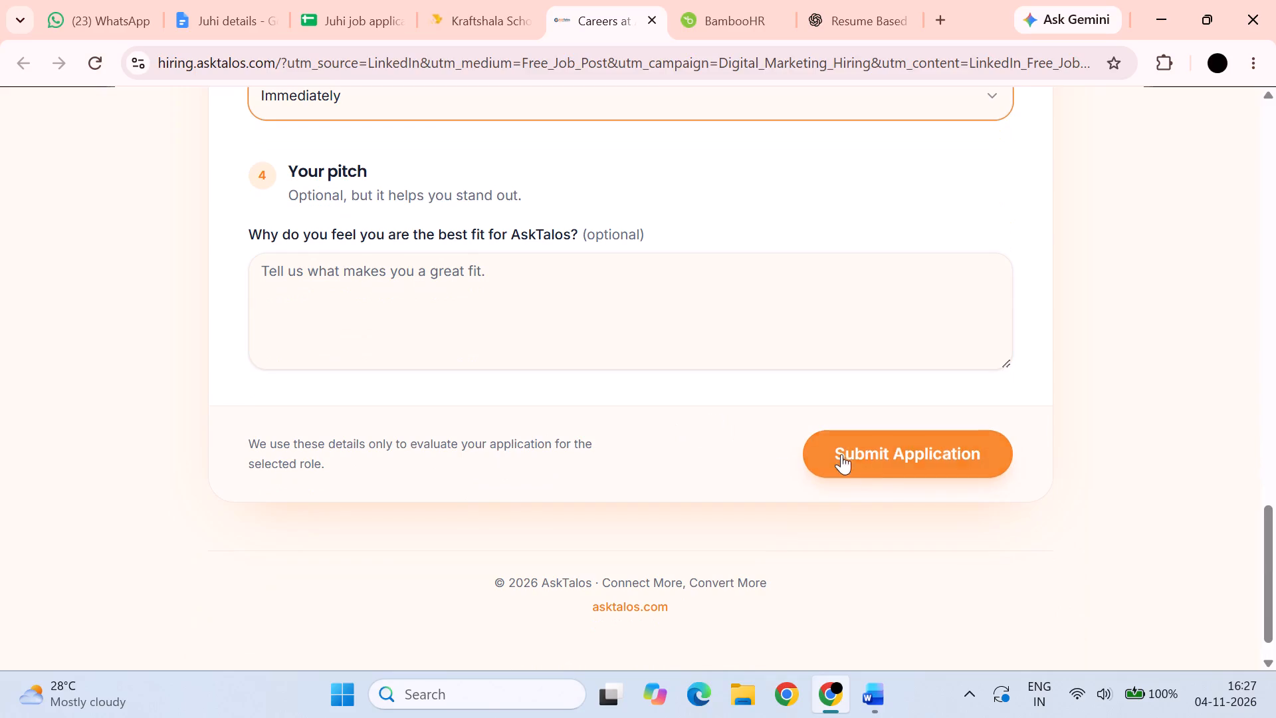
{"action": "left_click", "coordinate": [887, 465]}
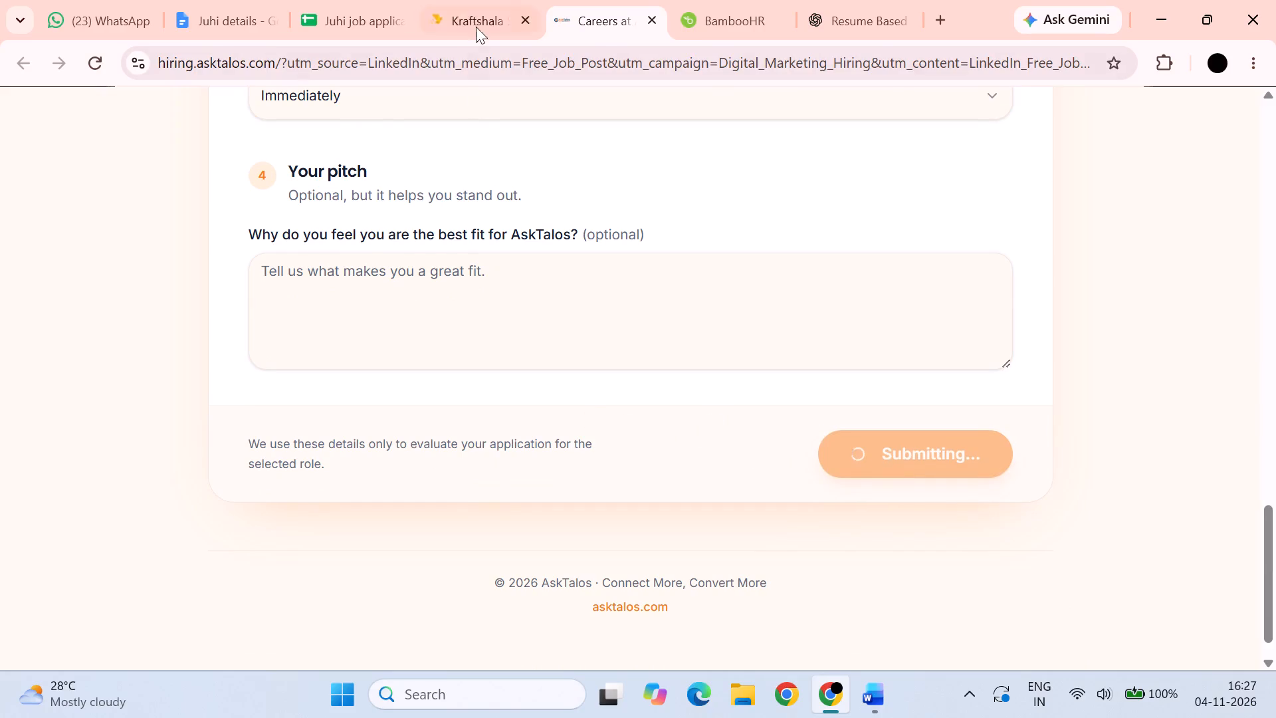
{"action": "left_click", "coordinate": [476, 27]}
{"action": "scroll", "coordinate": [473, 341], "scroll_direction": "down", "scroll_amount": 3}
{"action": "left_click", "coordinate": [315, 304]}
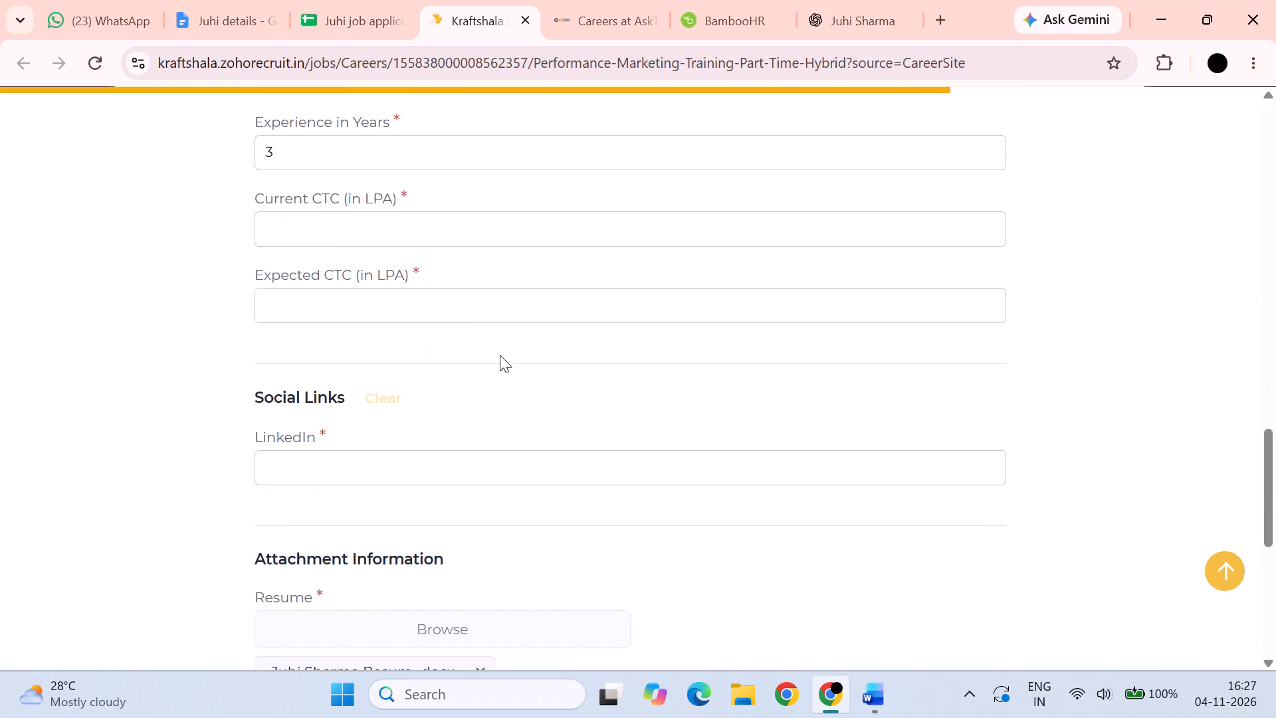
{"action": "left_click", "coordinate": [417, 215]}
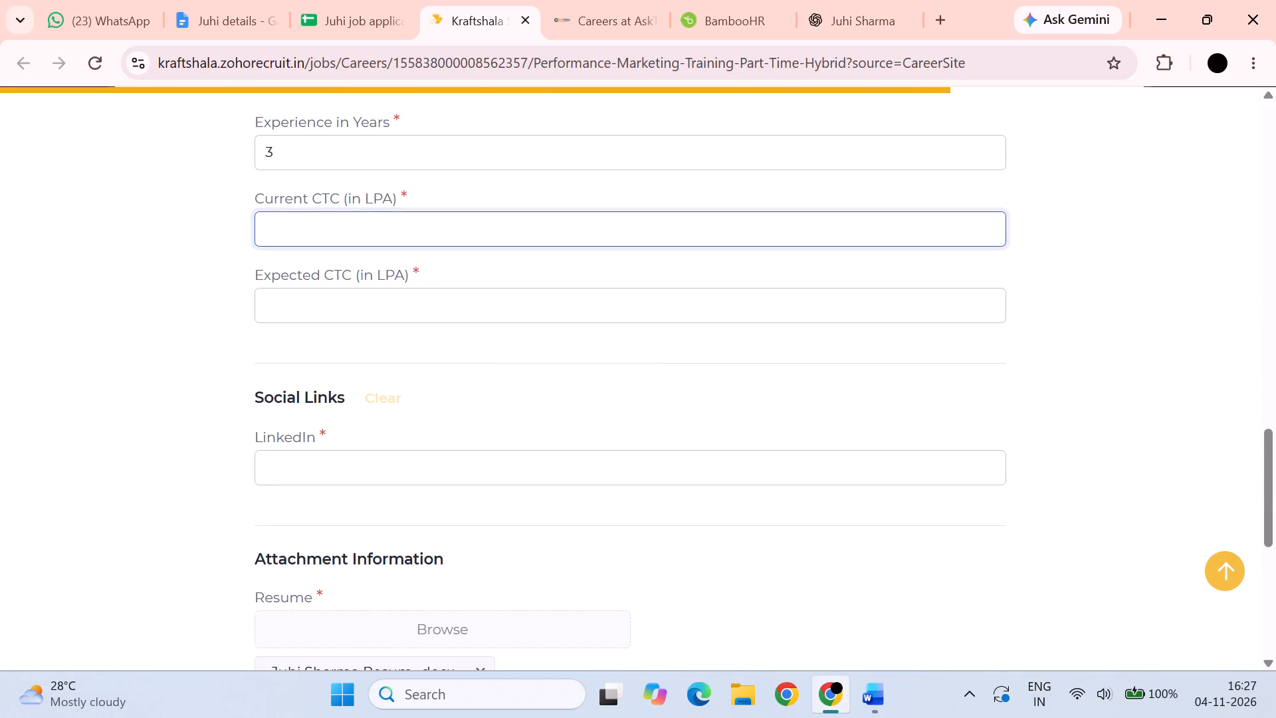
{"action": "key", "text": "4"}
{"action": "left_click", "coordinate": [358, 318]}
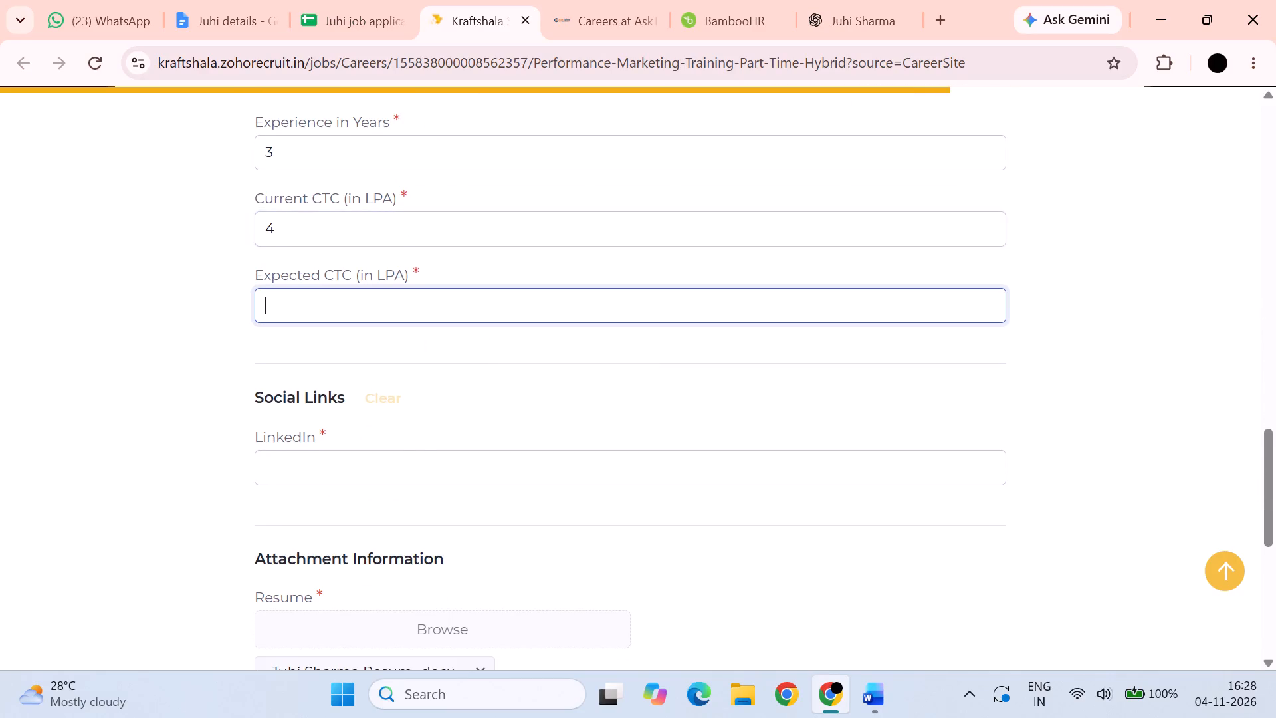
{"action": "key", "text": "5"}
Copy the applicant's LinkedIn URL from the details document into the LinkedIn field of the Kraftshala application.
{"action": "scroll", "coordinate": [410, 425], "scroll_direction": "down", "scroll_amount": 2}
{"action": "left_click", "coordinate": [366, 255]}
{"action": "left_click", "coordinate": [253, 0]}
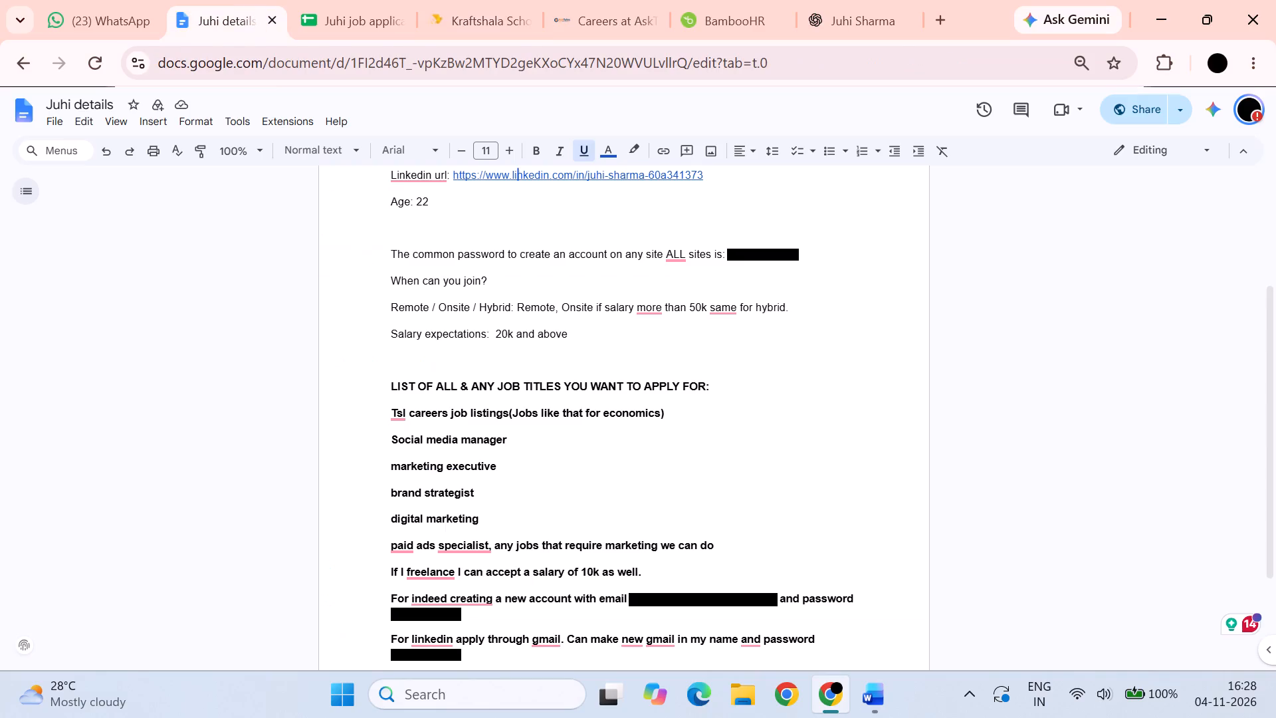
{"action": "left_click", "coordinate": [521, 178]}
{"action": "left_click", "coordinate": [628, 198]}
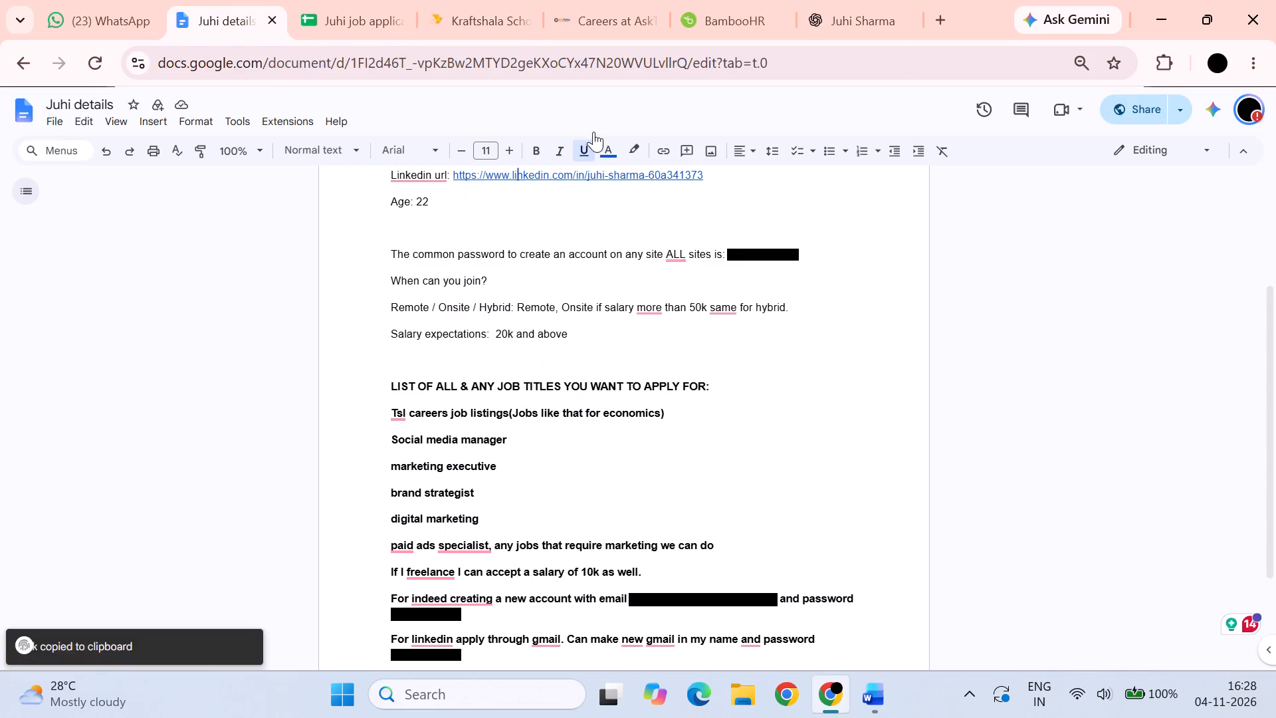
{"action": "left_click", "coordinate": [502, 13]}
{"action": "key", "text": "ctrl+v"}
Enter the CAPTCHA text and submit the Kraftshala application.
{"action": "scroll", "coordinate": [427, 368], "scroll_direction": "down", "scroll_amount": 2}
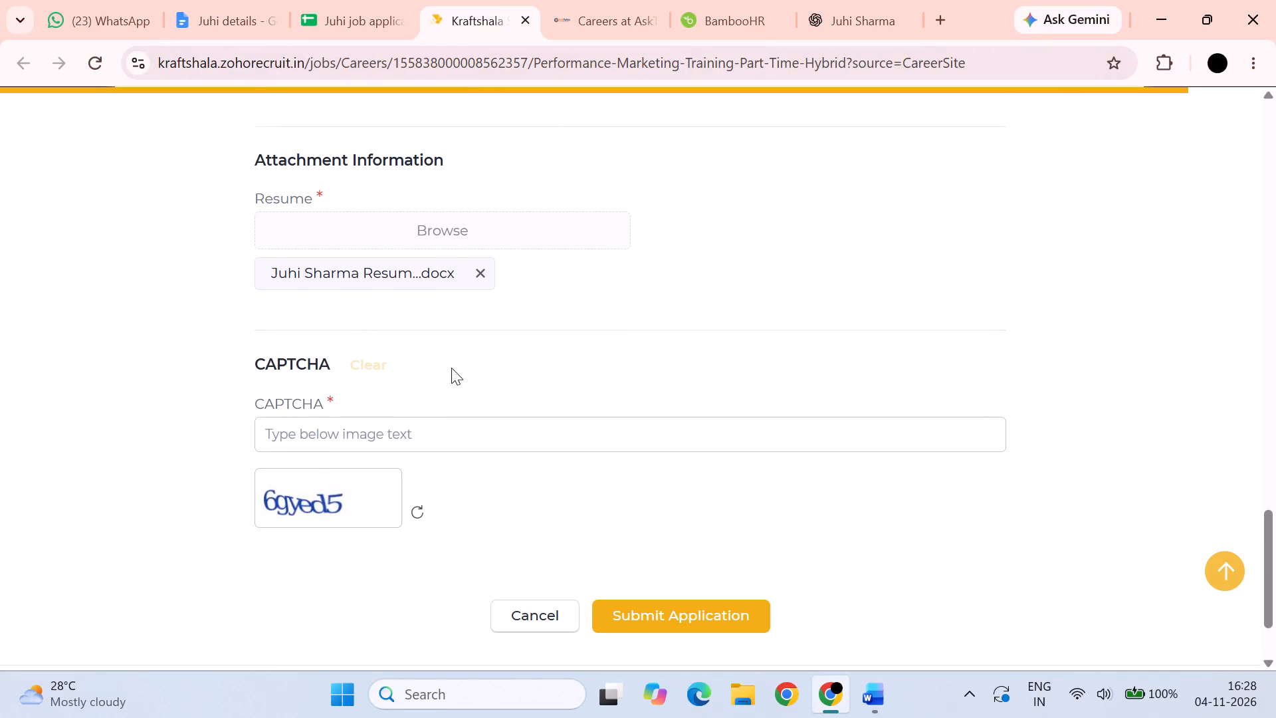
{"action": "left_click", "coordinate": [419, 437]}
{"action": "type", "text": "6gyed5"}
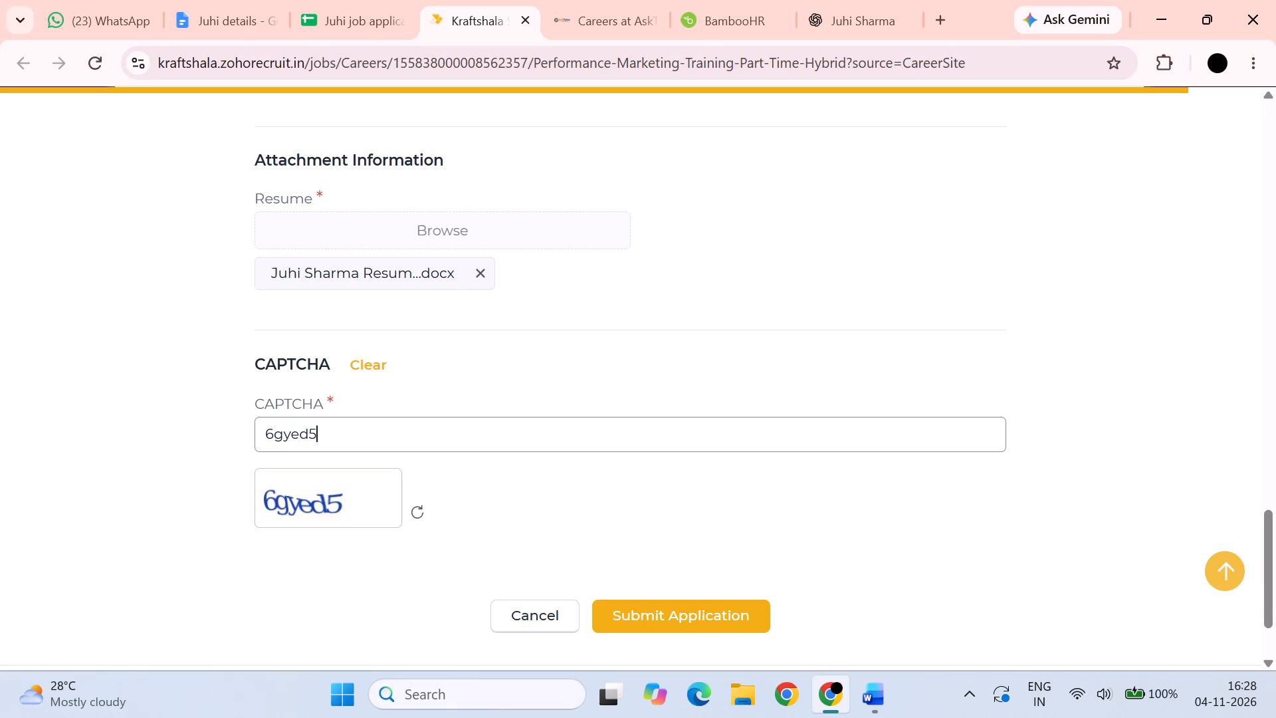
Check the AskTalos application page and close it.
{"action": "left_click", "coordinate": [609, 1]}
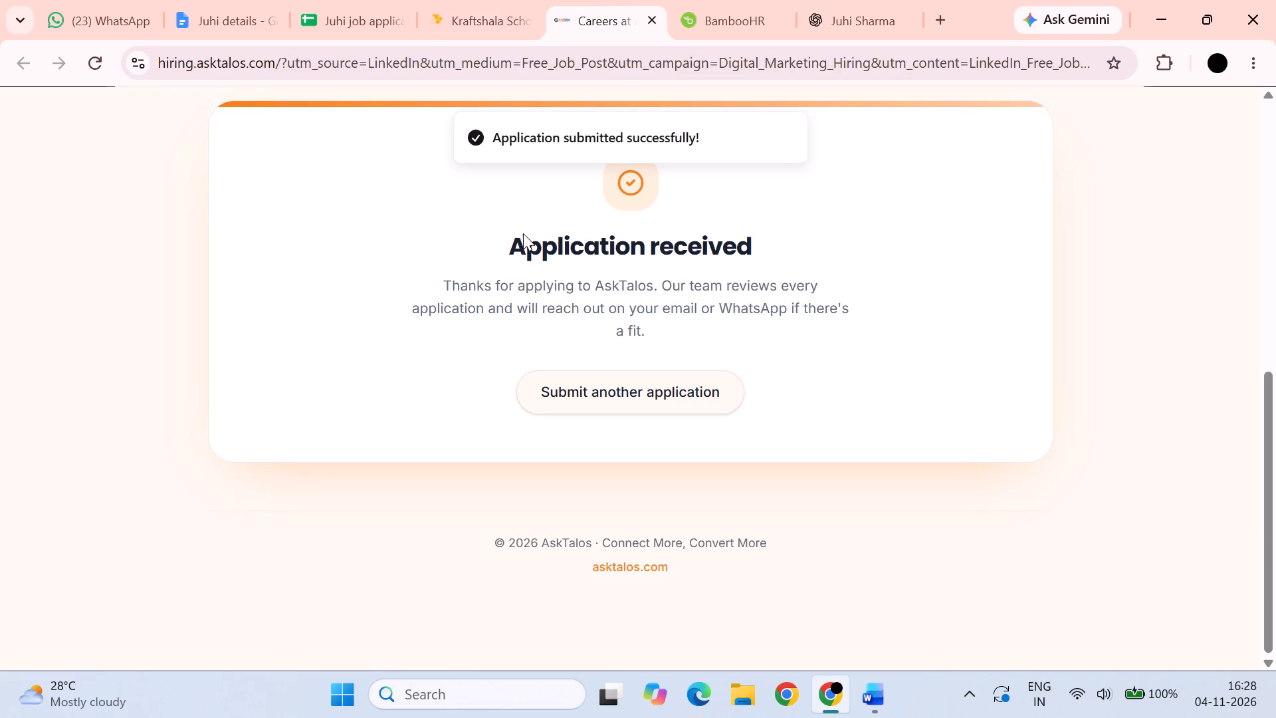
{"action": "left_click", "coordinate": [649, 21]}
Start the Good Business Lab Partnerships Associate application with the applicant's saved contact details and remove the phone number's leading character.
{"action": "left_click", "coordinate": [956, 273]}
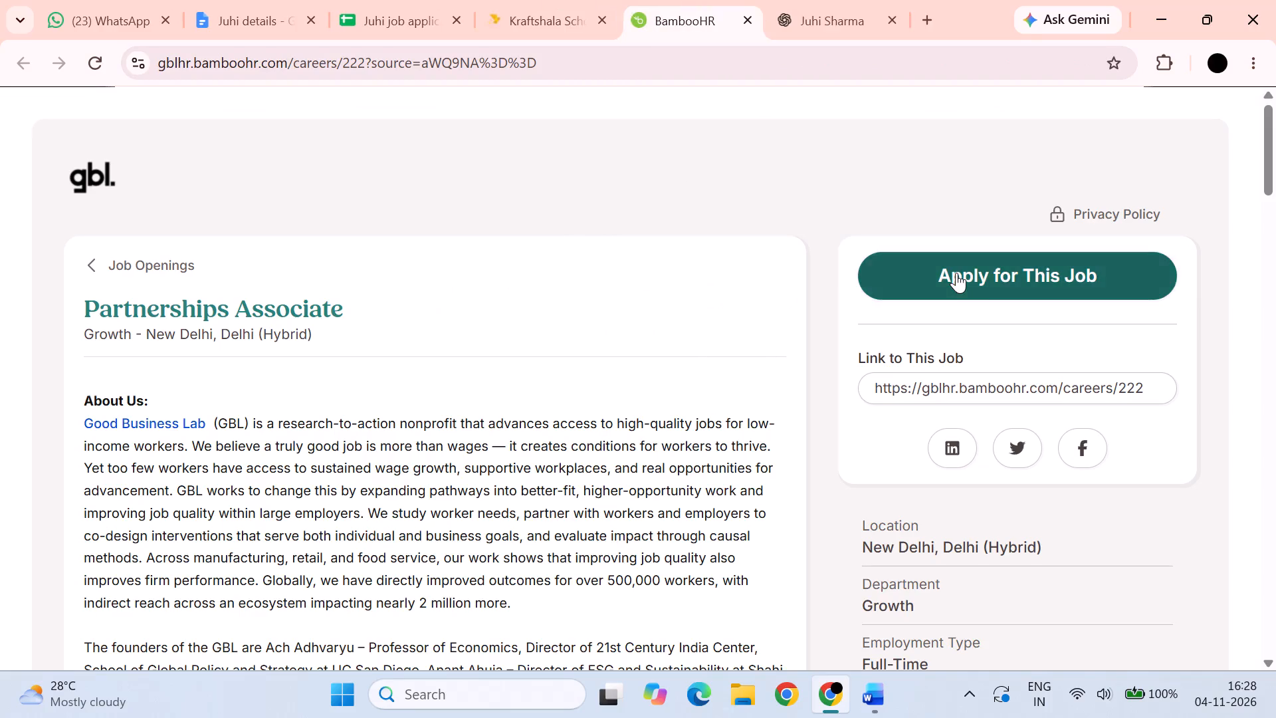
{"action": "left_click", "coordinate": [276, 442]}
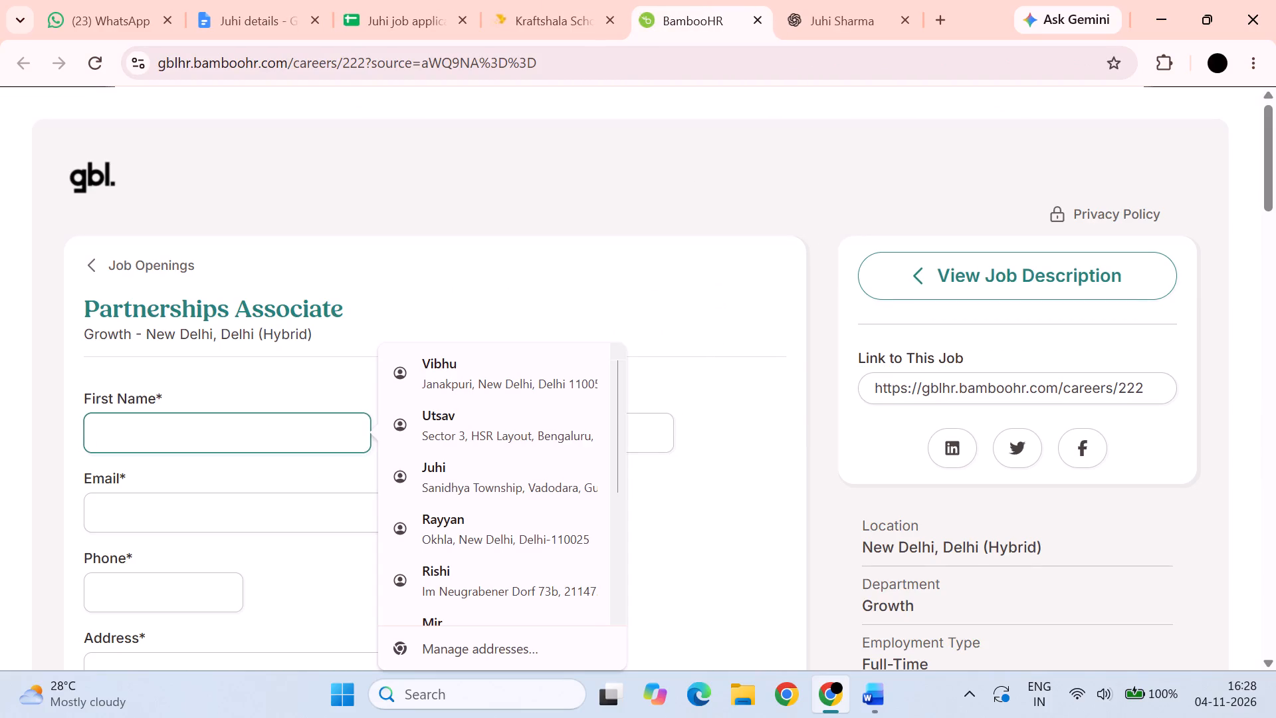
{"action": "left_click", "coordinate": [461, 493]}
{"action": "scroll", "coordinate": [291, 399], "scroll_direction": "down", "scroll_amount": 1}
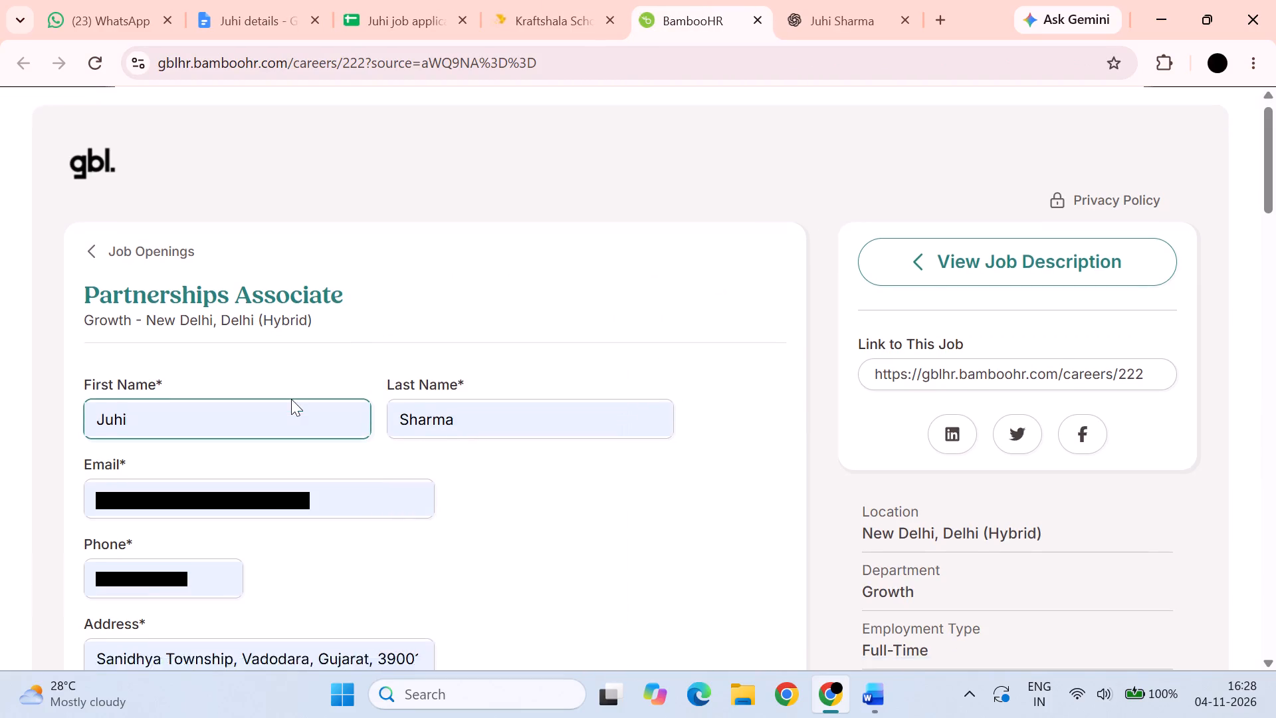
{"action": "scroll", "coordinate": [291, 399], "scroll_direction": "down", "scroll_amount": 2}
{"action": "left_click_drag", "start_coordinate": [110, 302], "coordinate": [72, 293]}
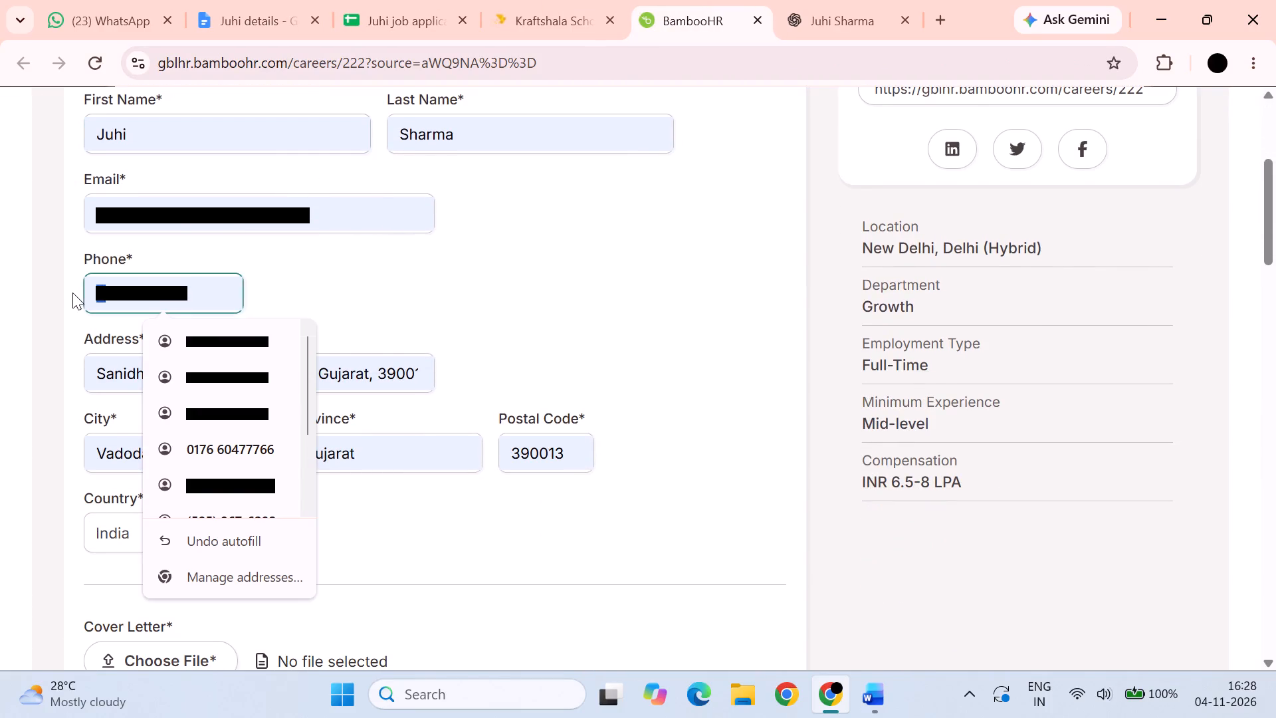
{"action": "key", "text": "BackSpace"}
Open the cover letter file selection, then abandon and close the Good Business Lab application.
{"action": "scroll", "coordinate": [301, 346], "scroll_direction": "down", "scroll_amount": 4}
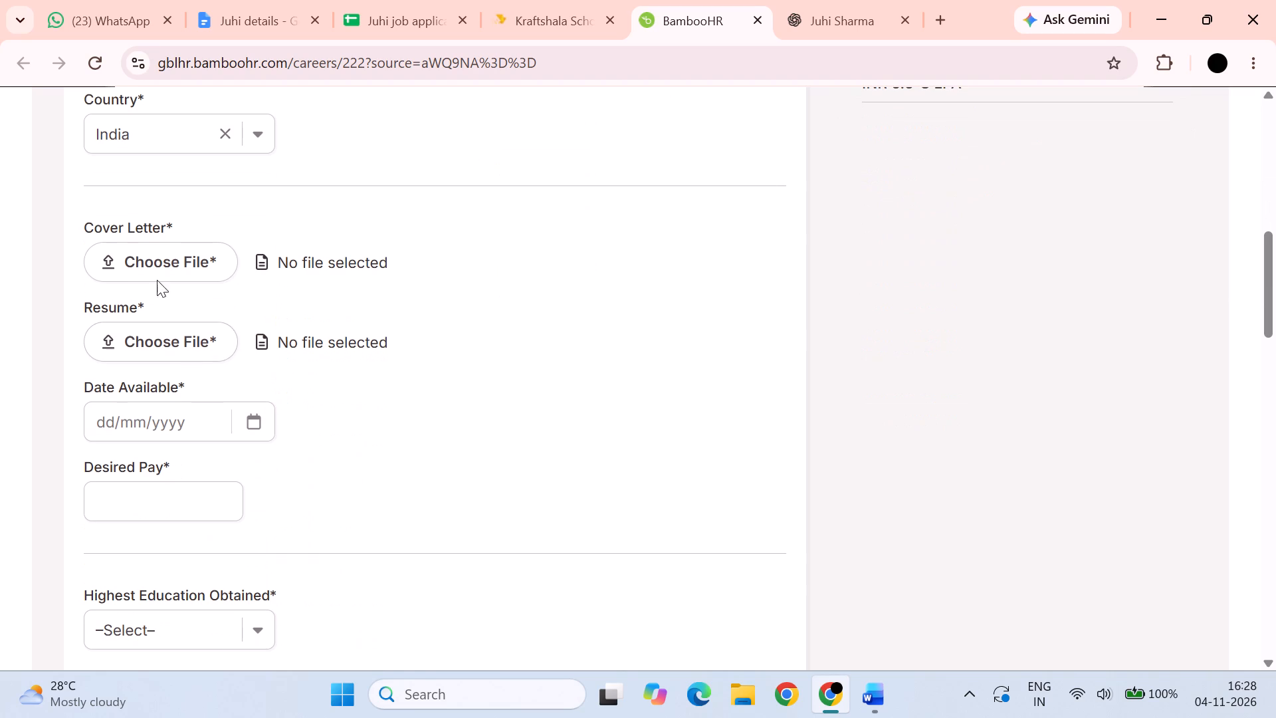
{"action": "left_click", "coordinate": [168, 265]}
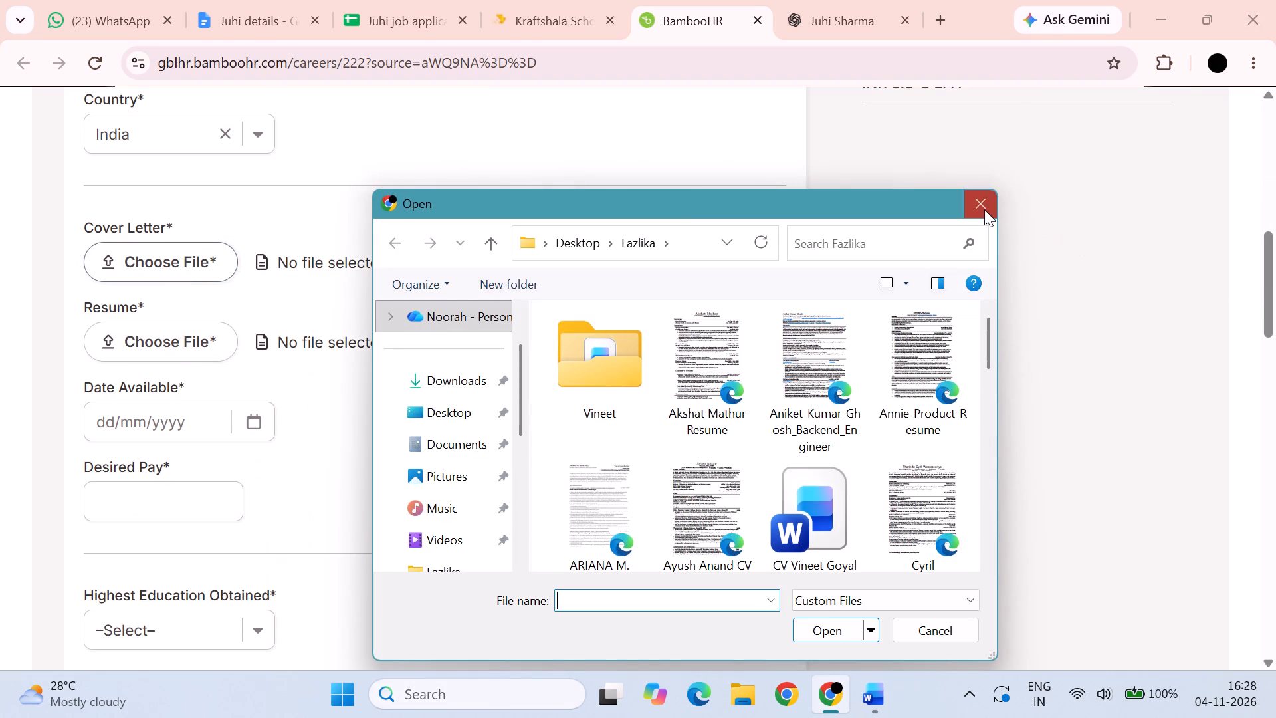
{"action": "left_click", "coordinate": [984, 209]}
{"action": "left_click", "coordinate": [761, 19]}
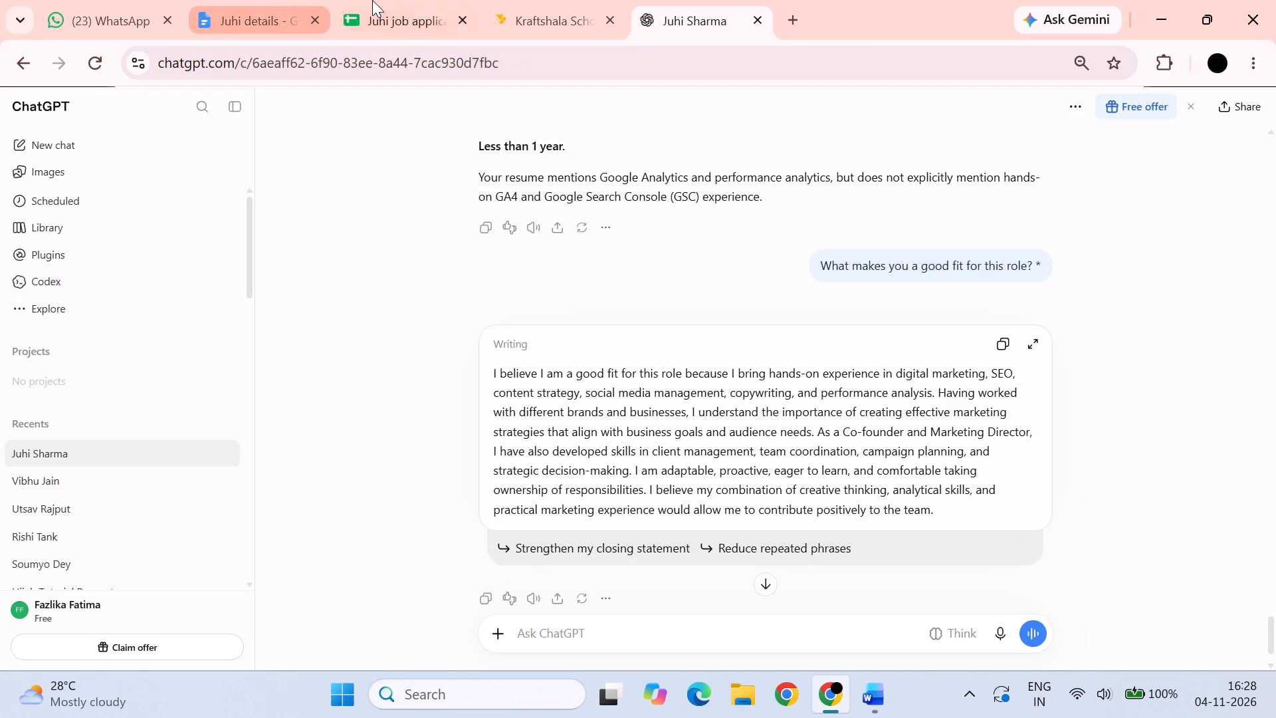
In the job applications sheet, enter the note "Cover letter needed" for the gblhr.bamboohr.com listing in row 25.
{"action": "left_click", "coordinate": [372, 0]}
{"action": "left_click", "coordinate": [1010, 377]}
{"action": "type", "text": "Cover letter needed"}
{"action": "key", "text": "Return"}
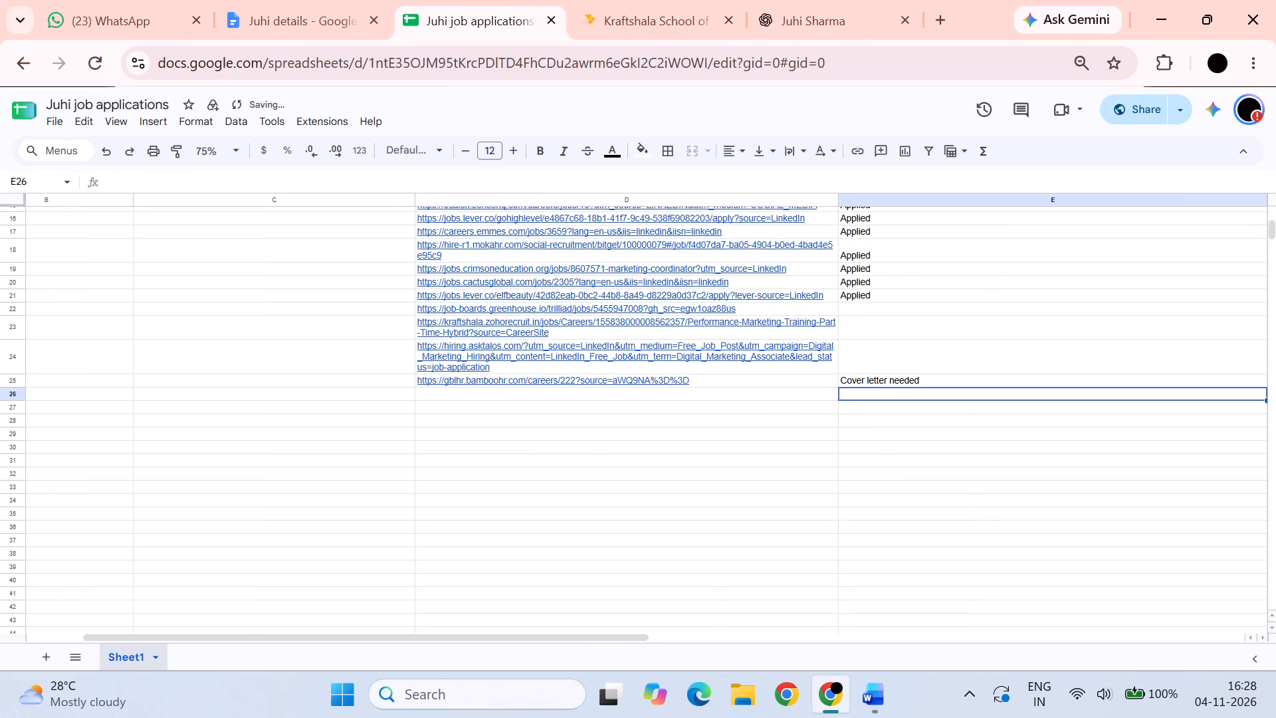
Check the Kraftshala submission and close its application page.
{"action": "left_click", "coordinate": [706, 0]}
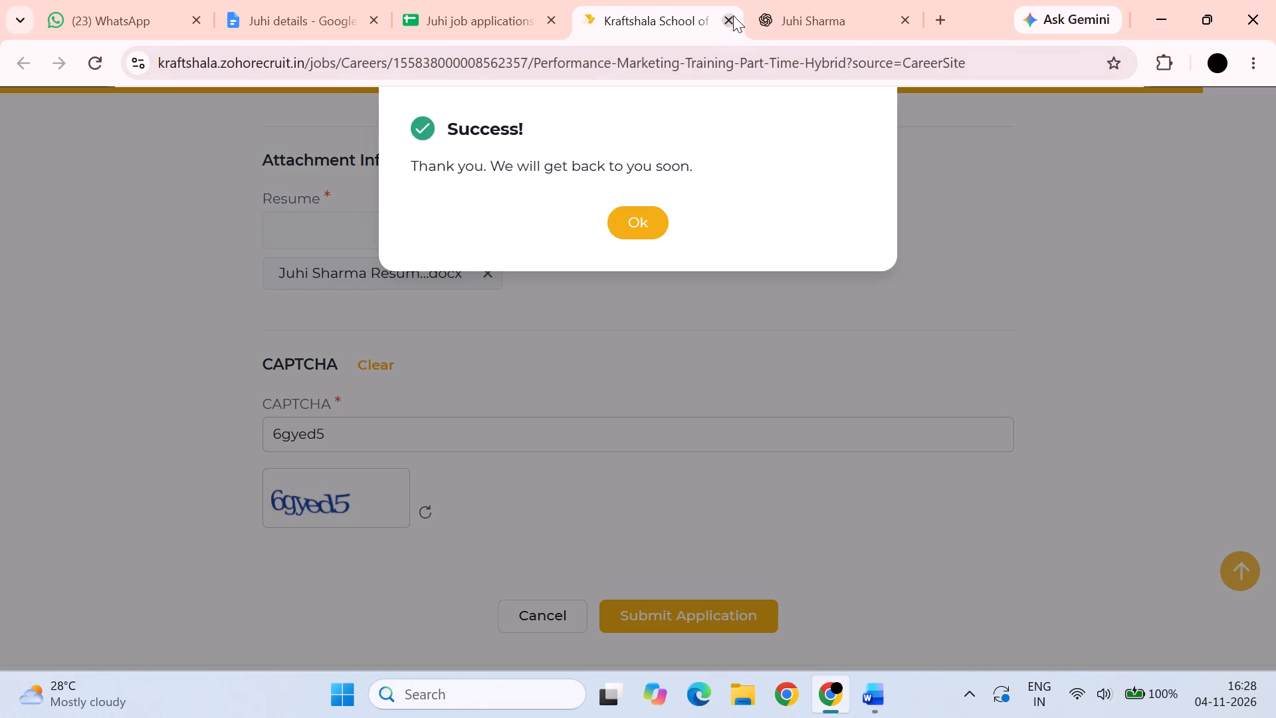
{"action": "left_click", "coordinate": [733, 15]}
Copy the "Applied" status from row 21 into rows 22 to 24 for the Trilliad, Kraftshala and AskTalos listings.
{"action": "left_click", "coordinate": [449, 0]}
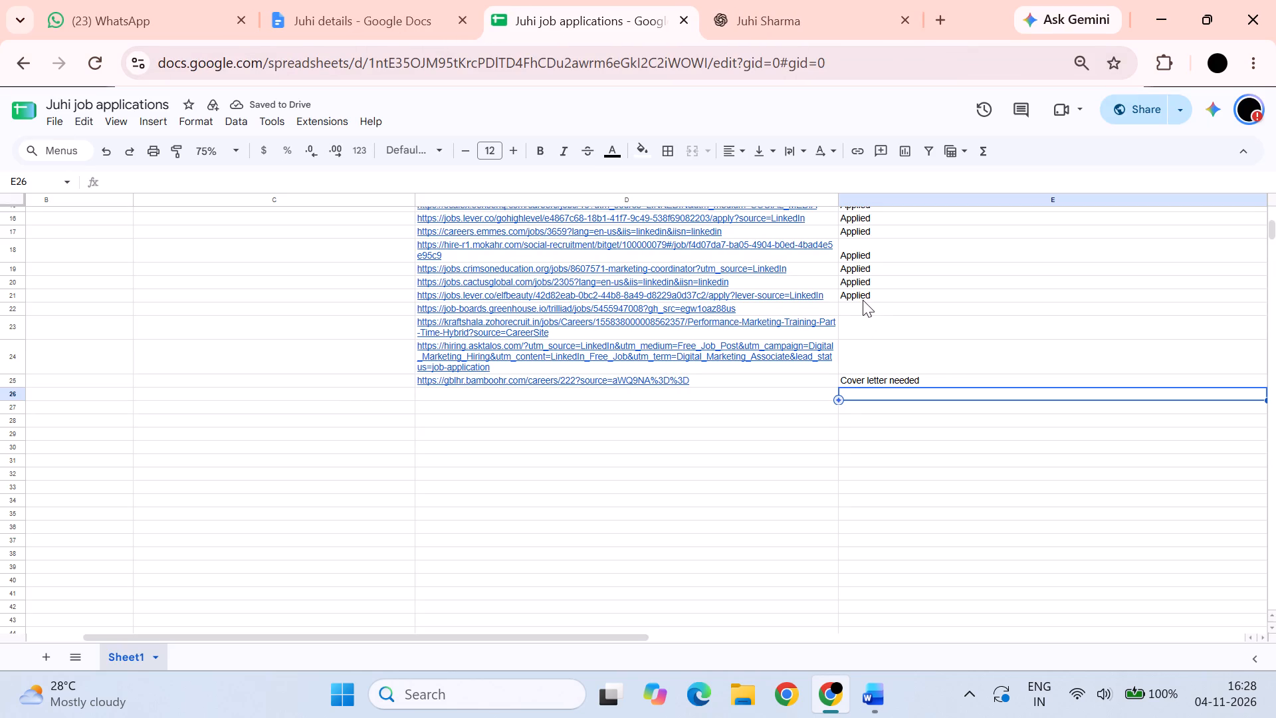
{"action": "left_click", "coordinate": [862, 299]}
{"action": "key", "text": "ctrl+c"}
{"action": "left_click_drag", "start_coordinate": [858, 308], "coordinate": [863, 348]}
{"action": "key", "text": "ctrl+v"}
{"action": "scroll", "coordinate": [863, 421], "scroll_direction": "up", "scroll_amount": 1}
{"action": "scroll", "coordinate": [863, 421], "scroll_direction": "down", "scroll_amount": 3}
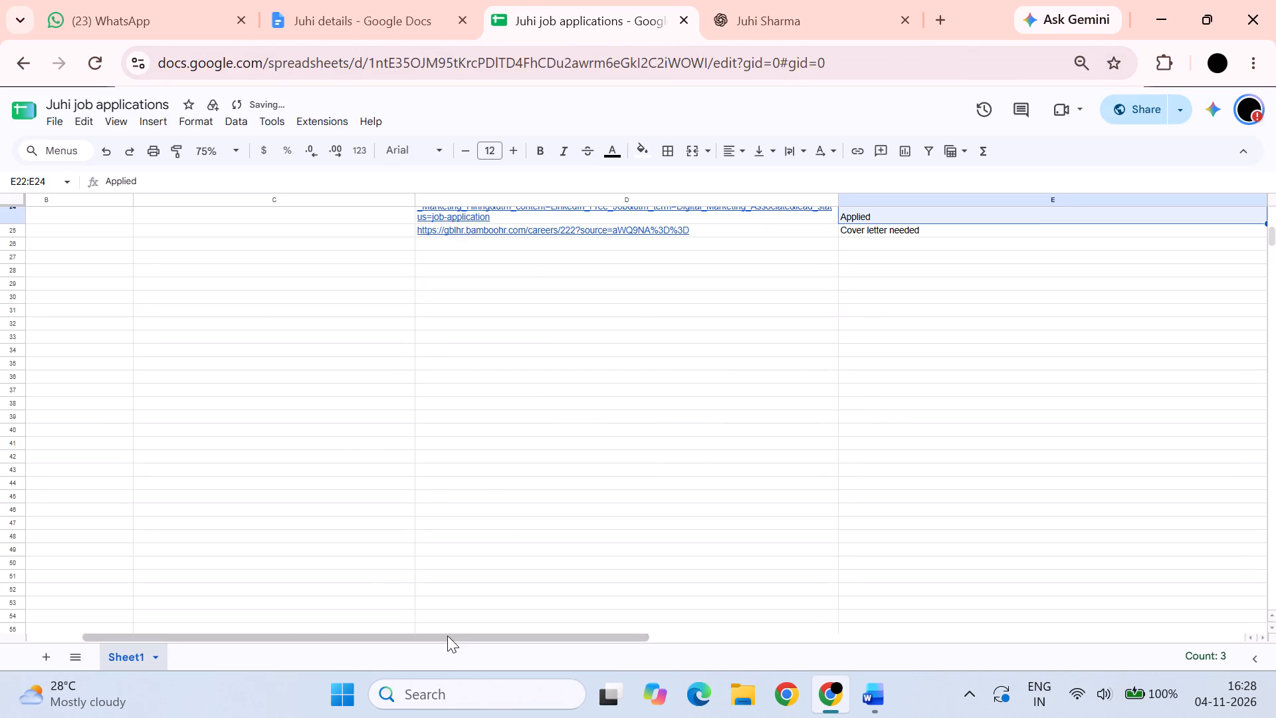
Fill in the Deloitte listing's row with company "Deloitte" and role "Knowledge Collection Curation Analyst".
{"action": "left_click_drag", "start_coordinate": [447, 636], "coordinate": [340, 612]}
{"action": "scroll", "coordinate": [514, 531], "scroll_direction": "up", "scroll_amount": 7}
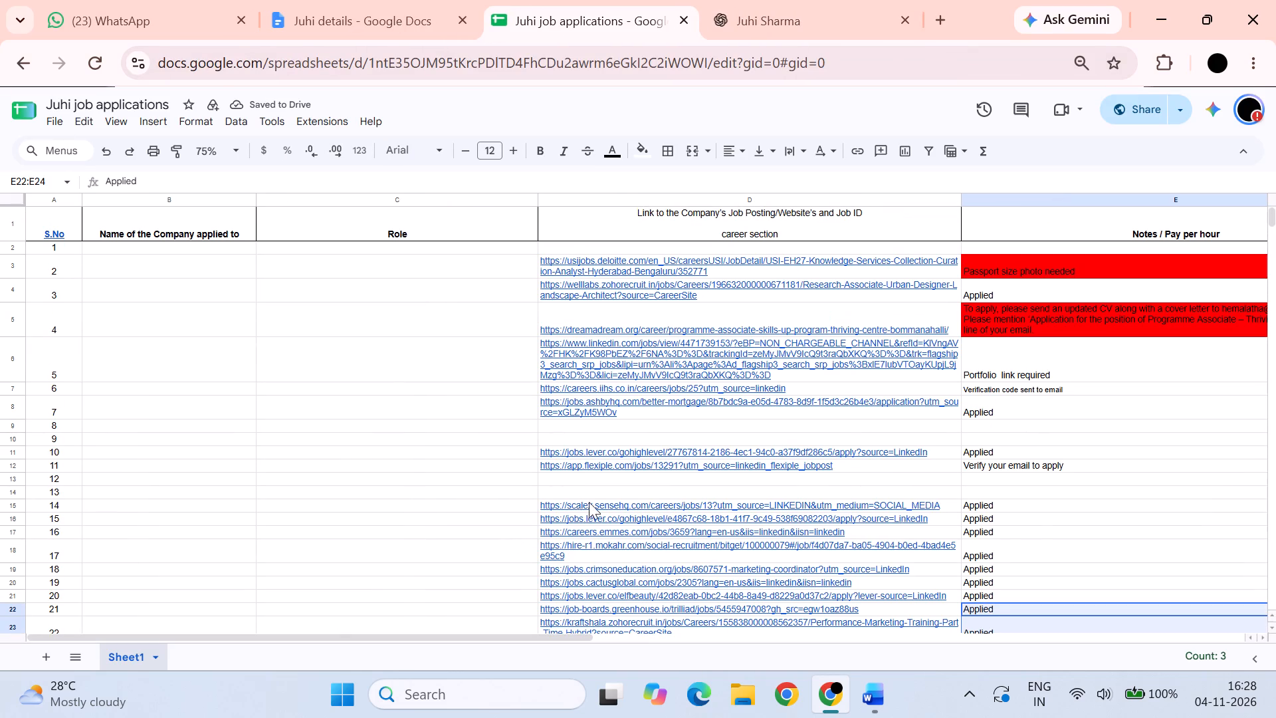
{"action": "left_click", "coordinate": [189, 270]}
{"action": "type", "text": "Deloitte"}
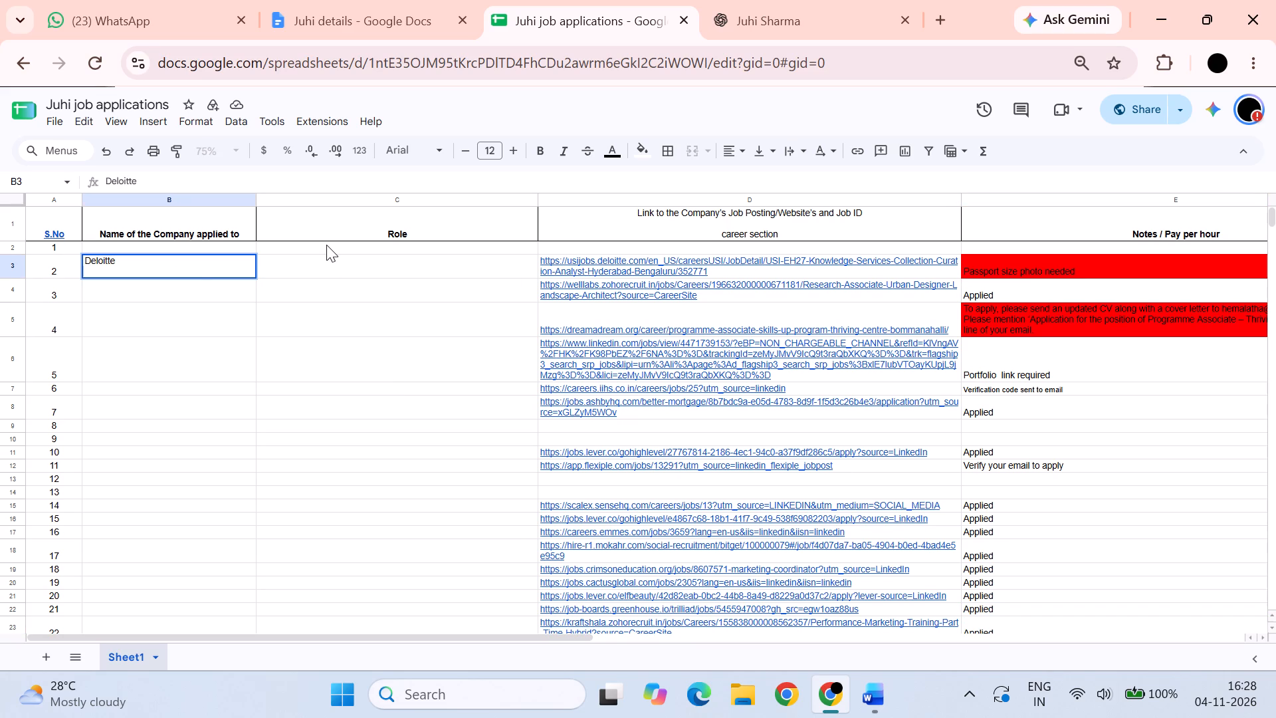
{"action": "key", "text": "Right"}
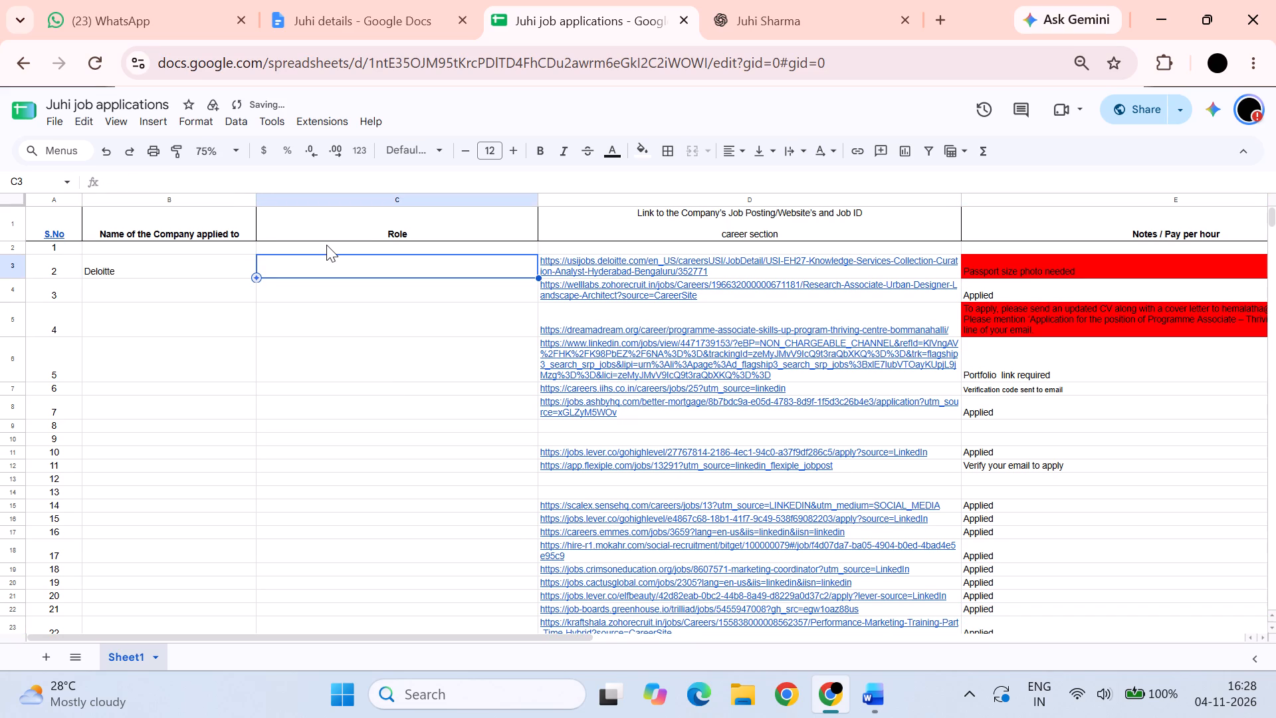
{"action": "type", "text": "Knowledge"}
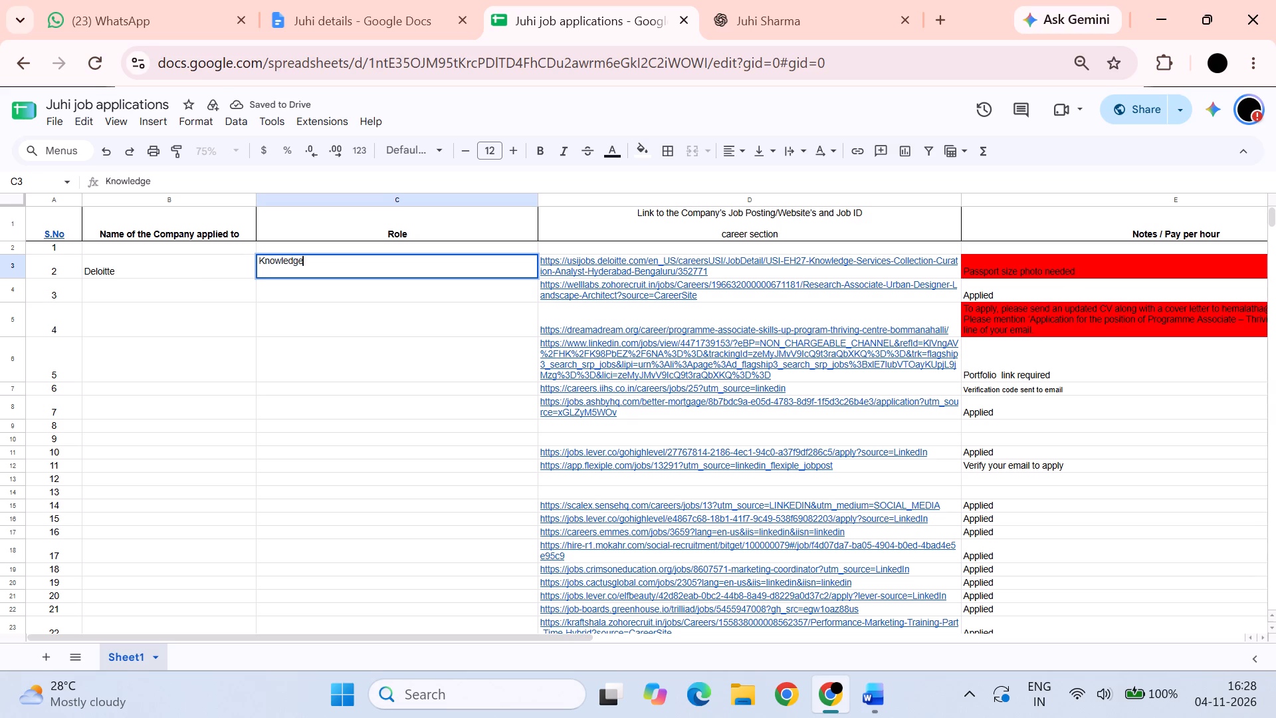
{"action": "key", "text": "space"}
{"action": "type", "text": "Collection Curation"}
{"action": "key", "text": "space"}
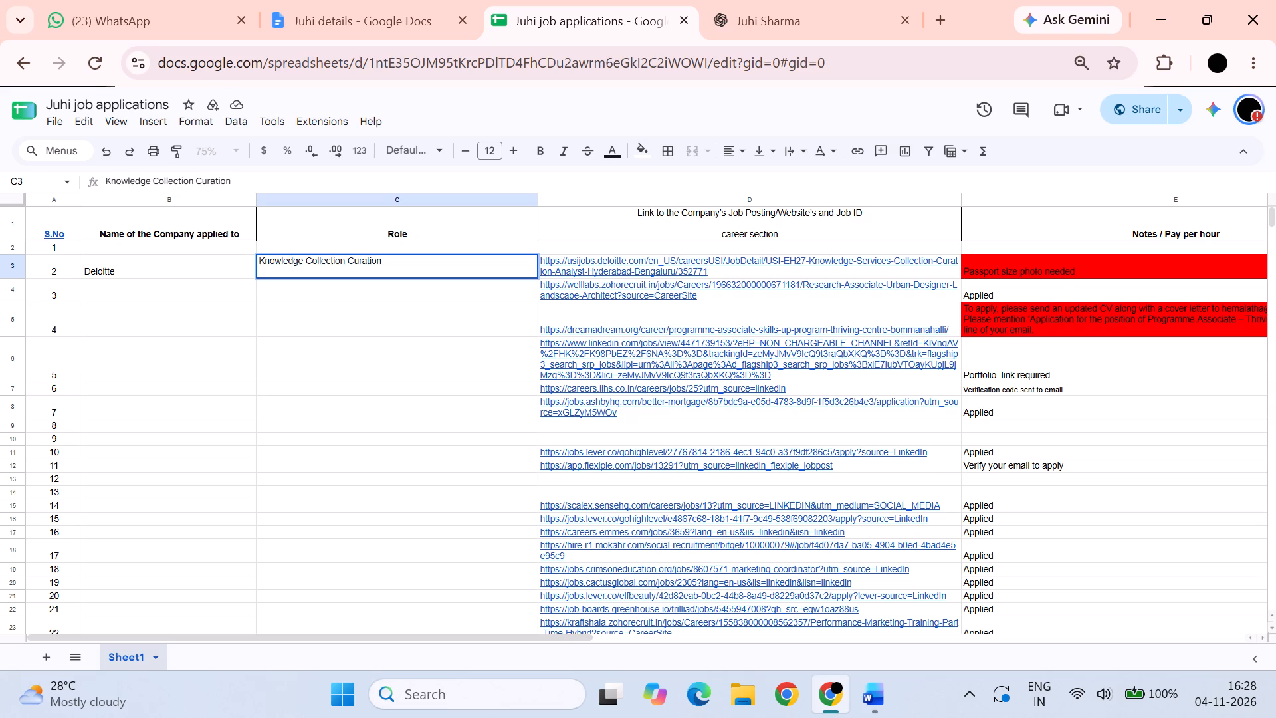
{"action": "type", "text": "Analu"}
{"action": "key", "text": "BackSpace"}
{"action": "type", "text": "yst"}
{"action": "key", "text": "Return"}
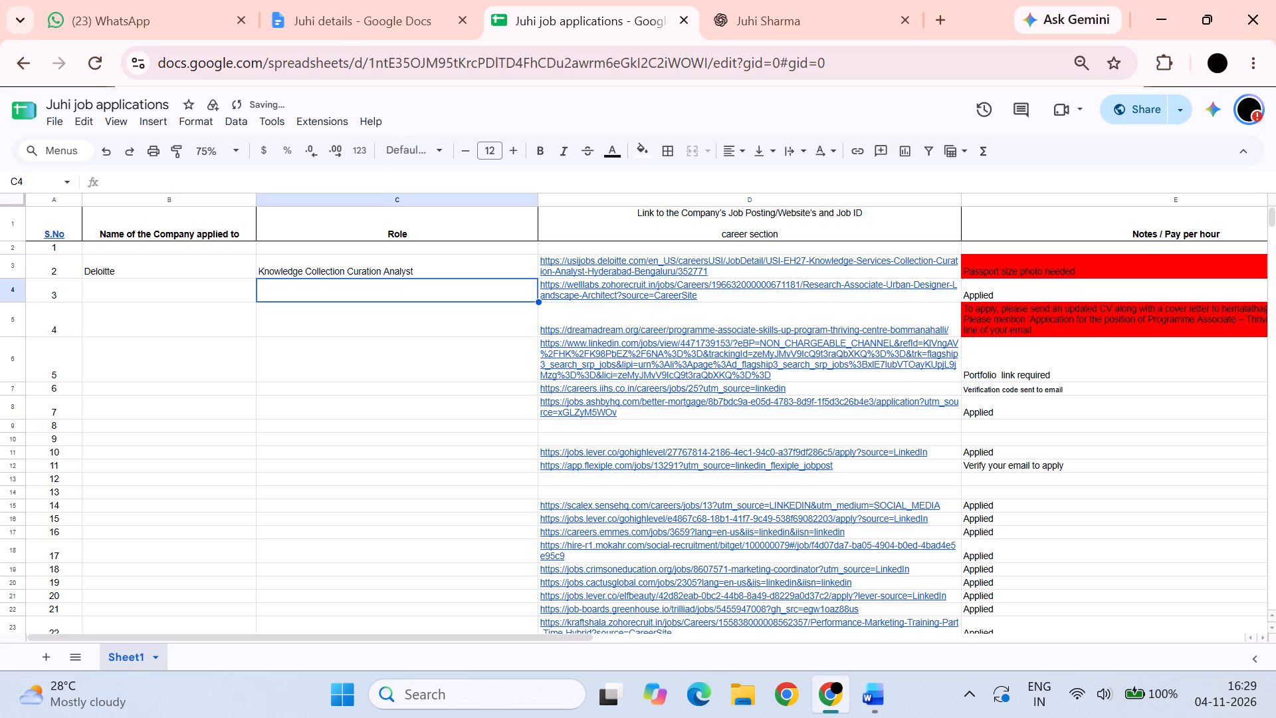
Enter the role "Research Associate" for the welllabs listing in row 4 and go to its company name cell.
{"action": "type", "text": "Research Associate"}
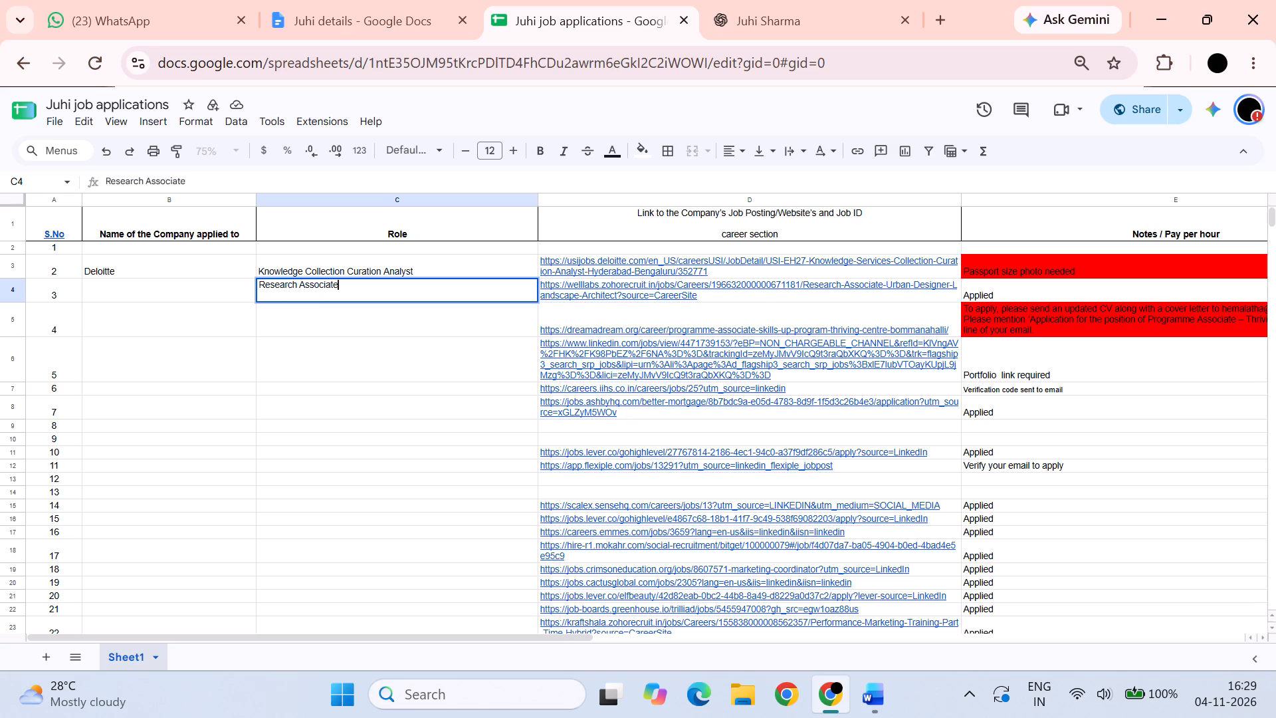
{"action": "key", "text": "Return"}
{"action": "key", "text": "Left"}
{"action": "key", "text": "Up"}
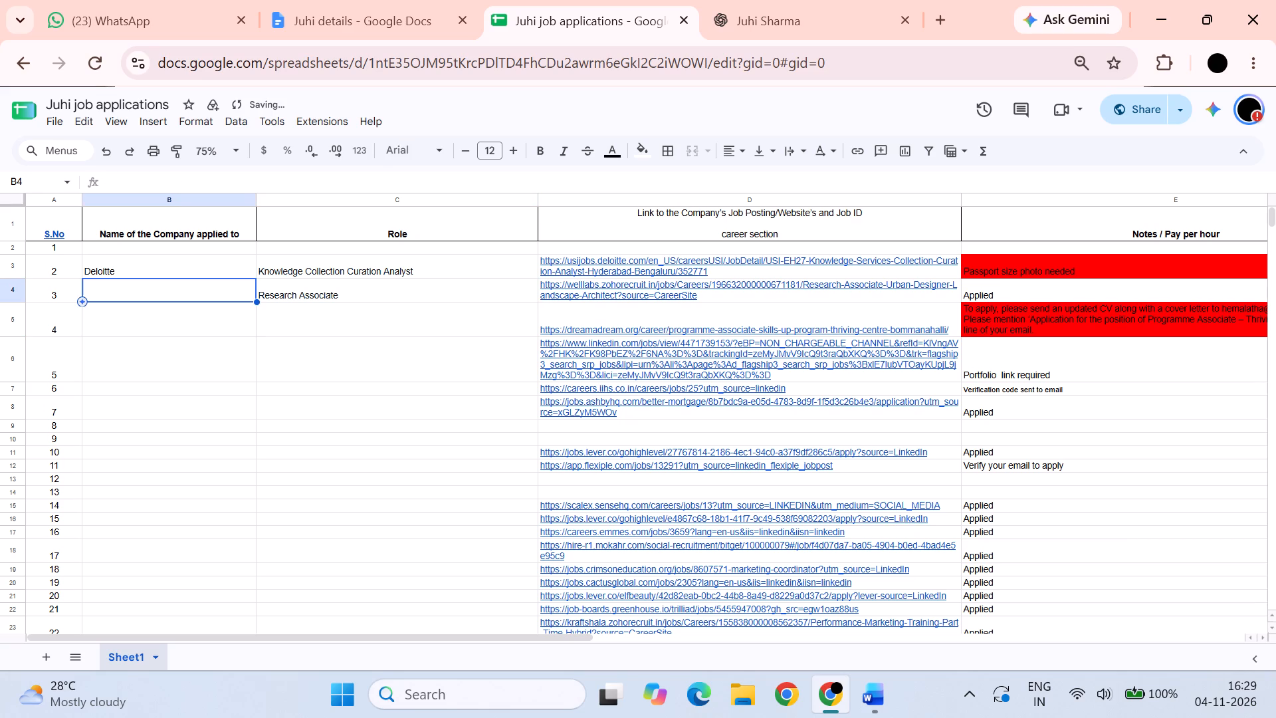
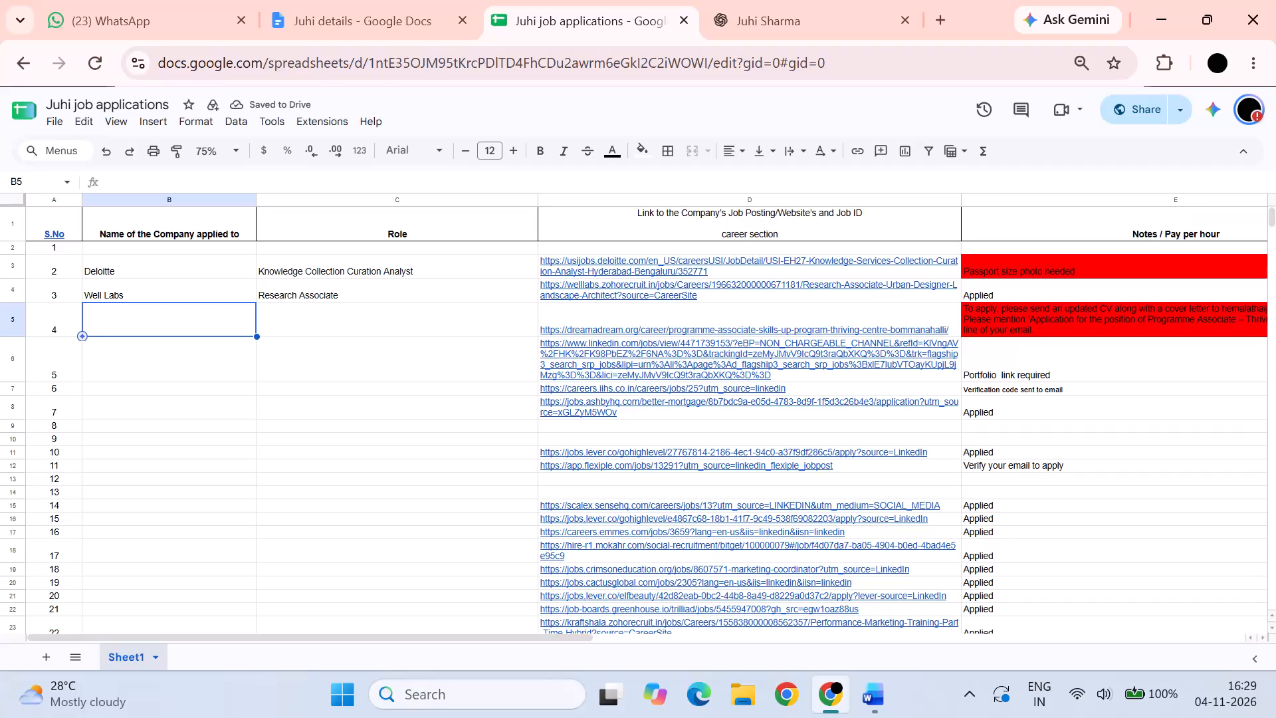
Fill in the dreamadream listing's row 5 with company "Dreamadream" and role "Programme Associate".
{"action": "type", "text": "Dreamadream"}
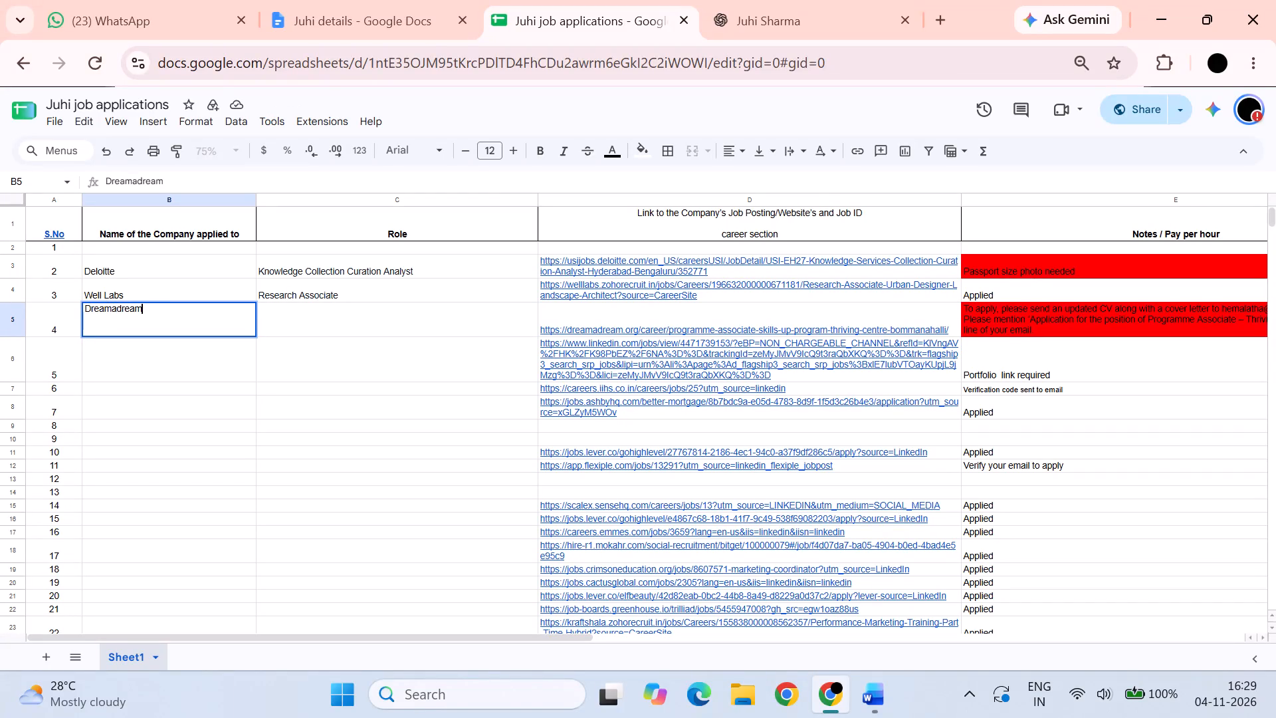
{"action": "key", "text": "Right"}
{"action": "type", "text": "Programme Associate"}
{"action": "key", "text": "Return"}
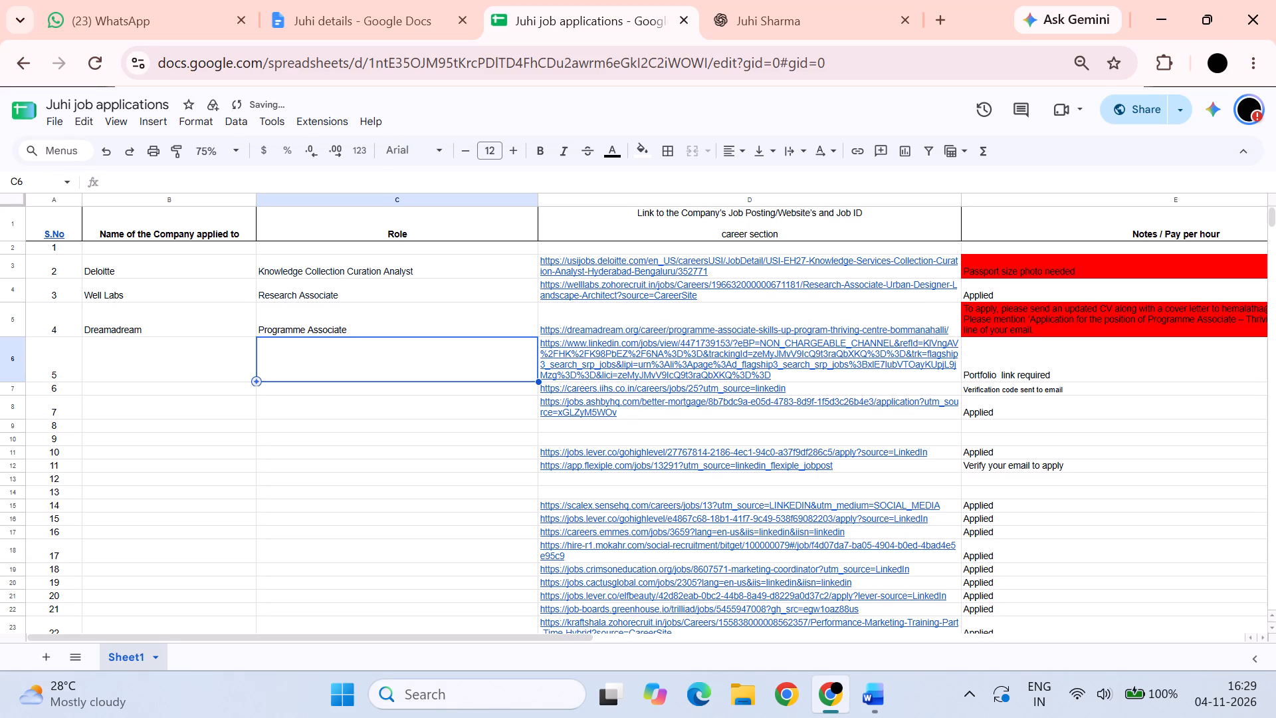
Enter the company names "IIHS" in row 7 and "Better - Mortgage" in row 8.
{"action": "key", "text": "Down"}
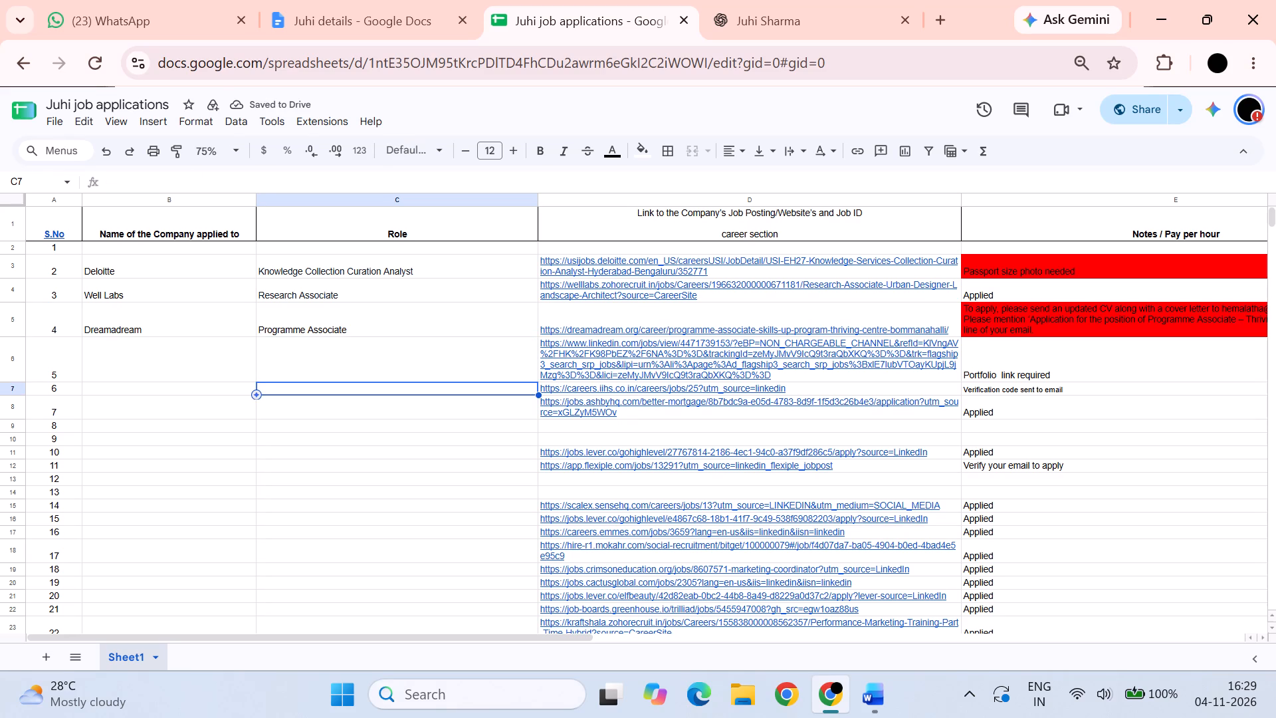
{"action": "key", "text": "Left"}
{"action": "type", "text": "IIHS"}
{"action": "key", "text": "Return"}
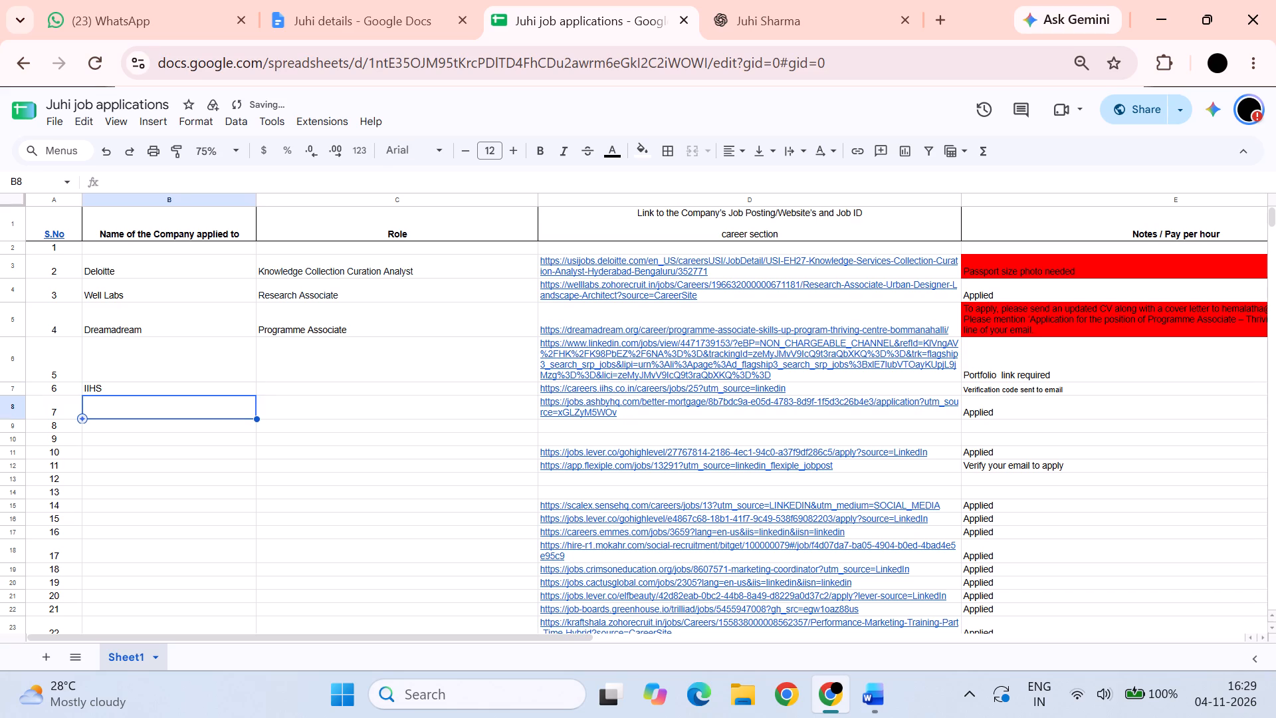
{"action": "type", "text": "Better - Mortgage"}
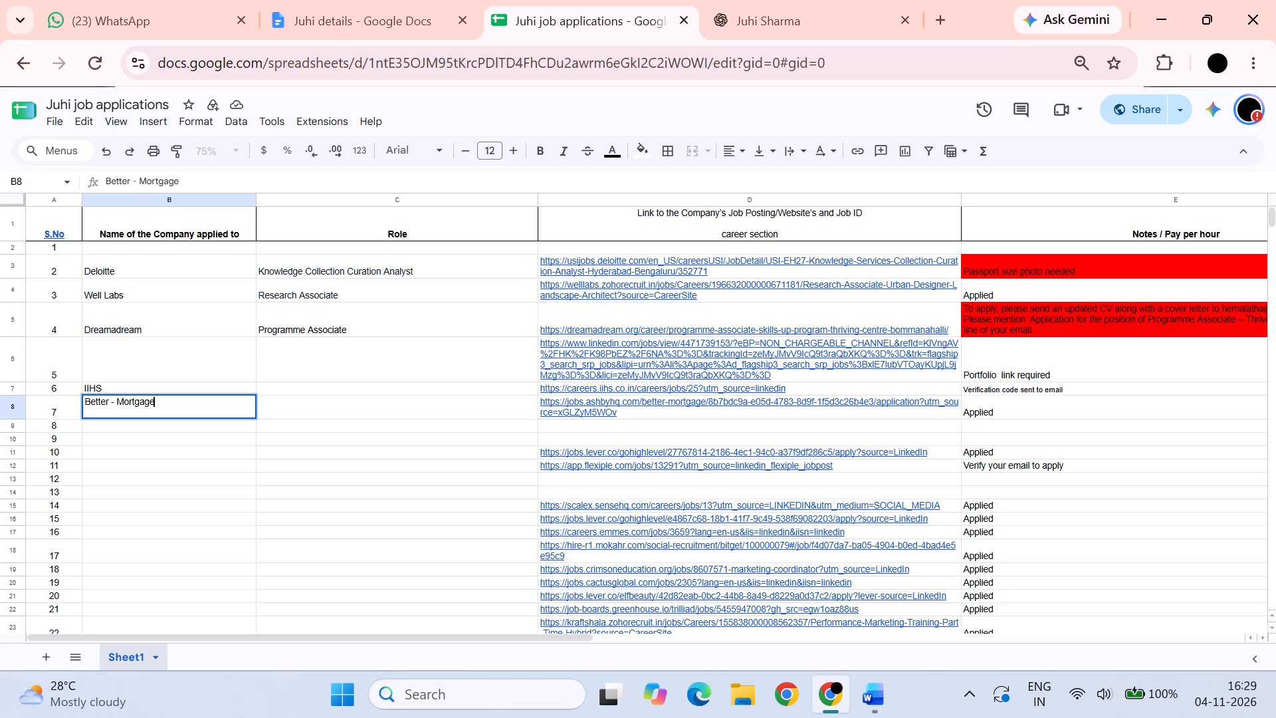
{"action": "key", "text": "Return"}
Enter the company names "Go High Level" in row 11 and "Flexiple" in row 12.
{"action": "key", "text": "Down"}
{"action": "key", "text": "Down"}
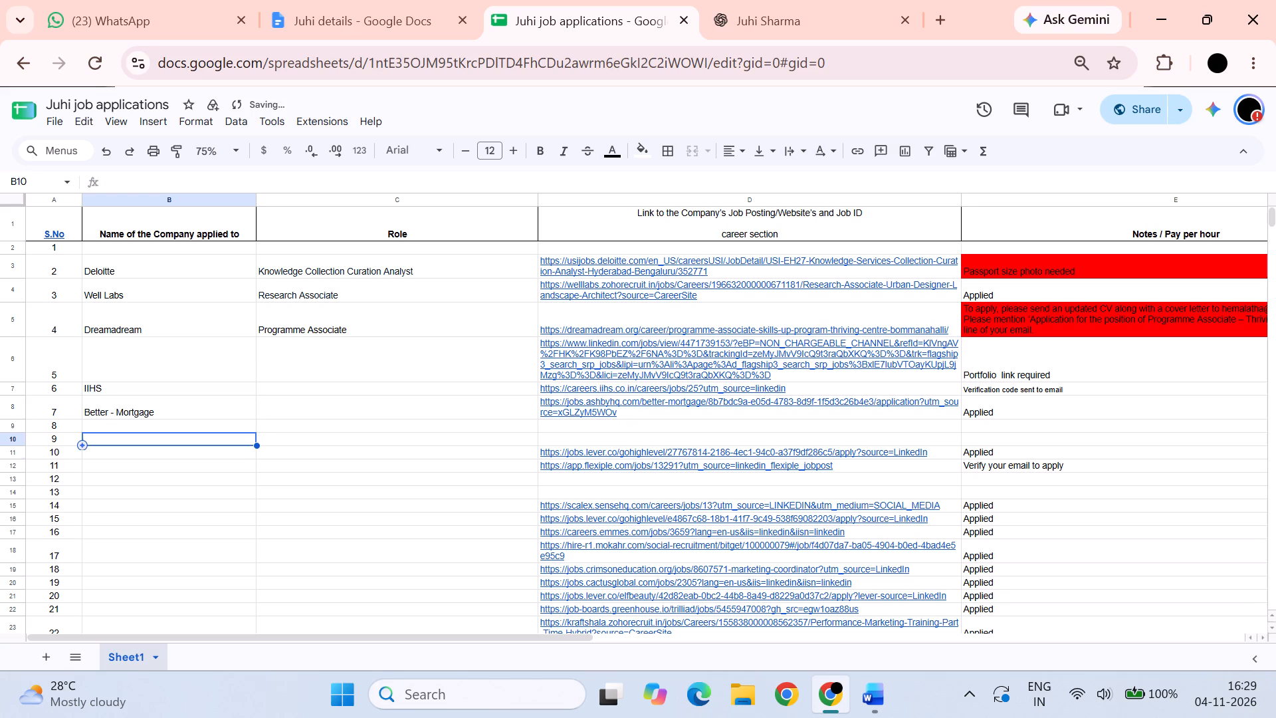
{"action": "key", "text": "Right"}
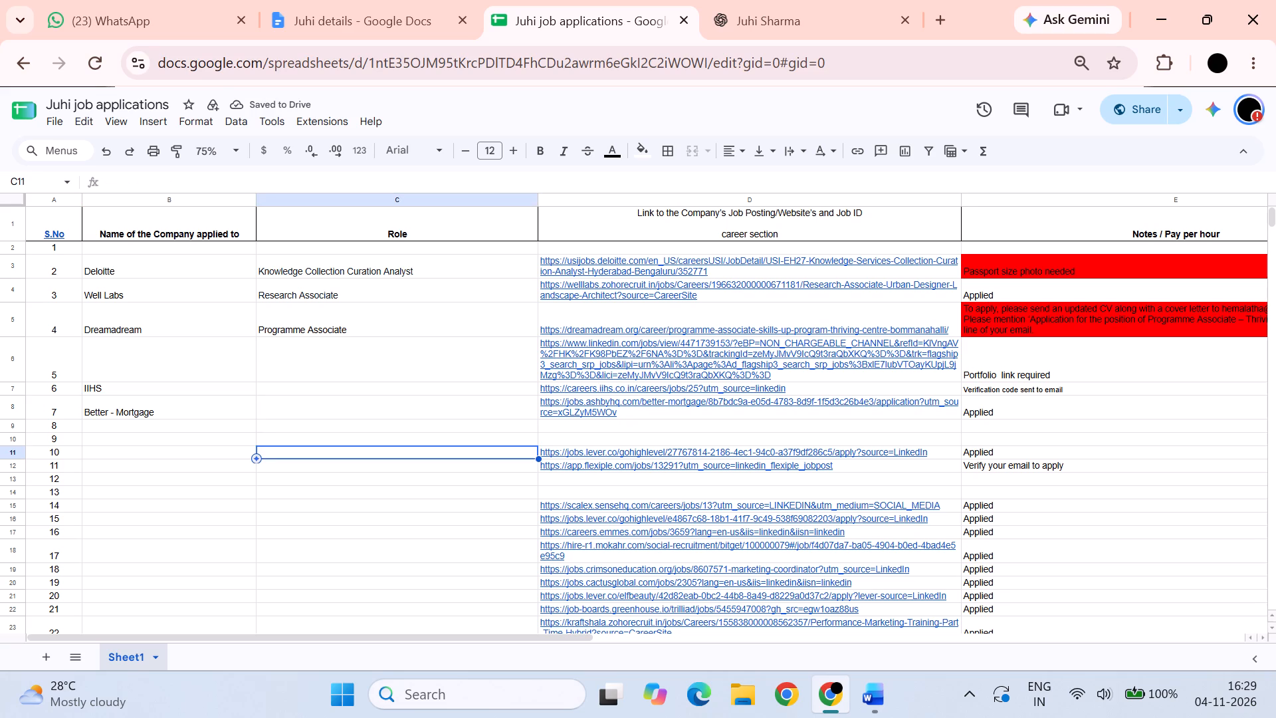
{"action": "key", "text": "Left"}
{"action": "type", "text": "Go High Level"}
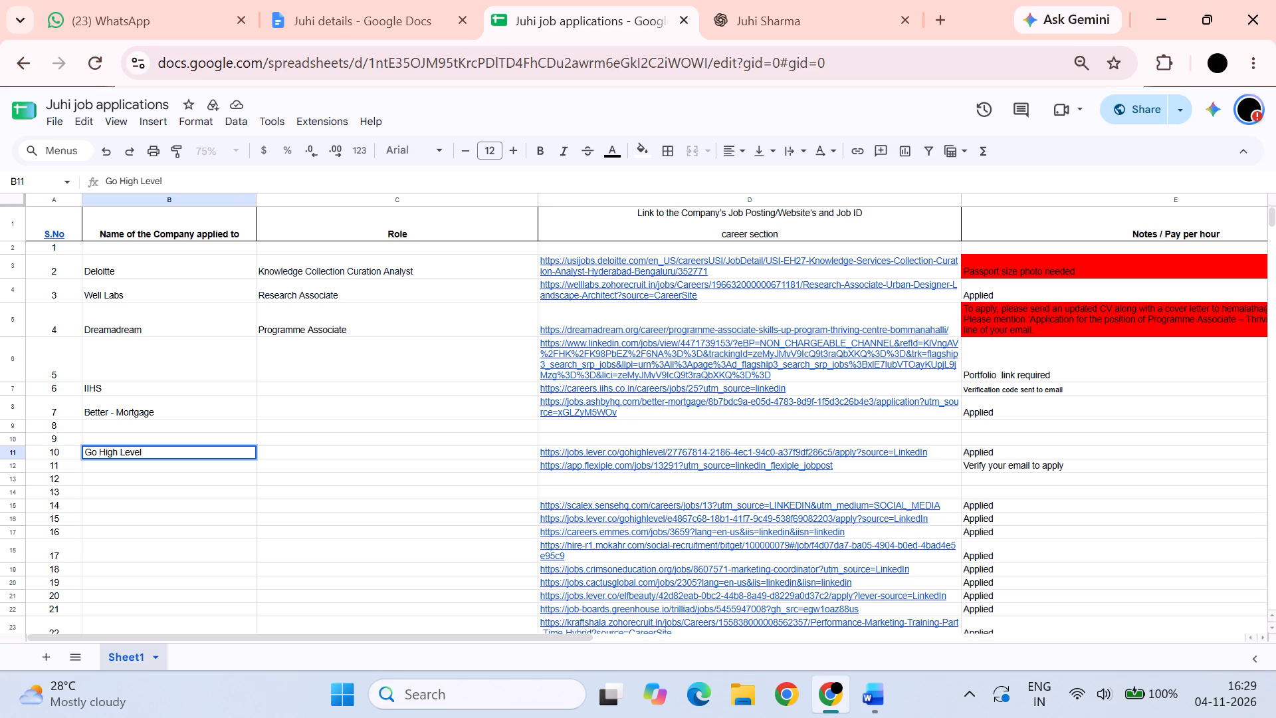
{"action": "key", "text": "Return"}
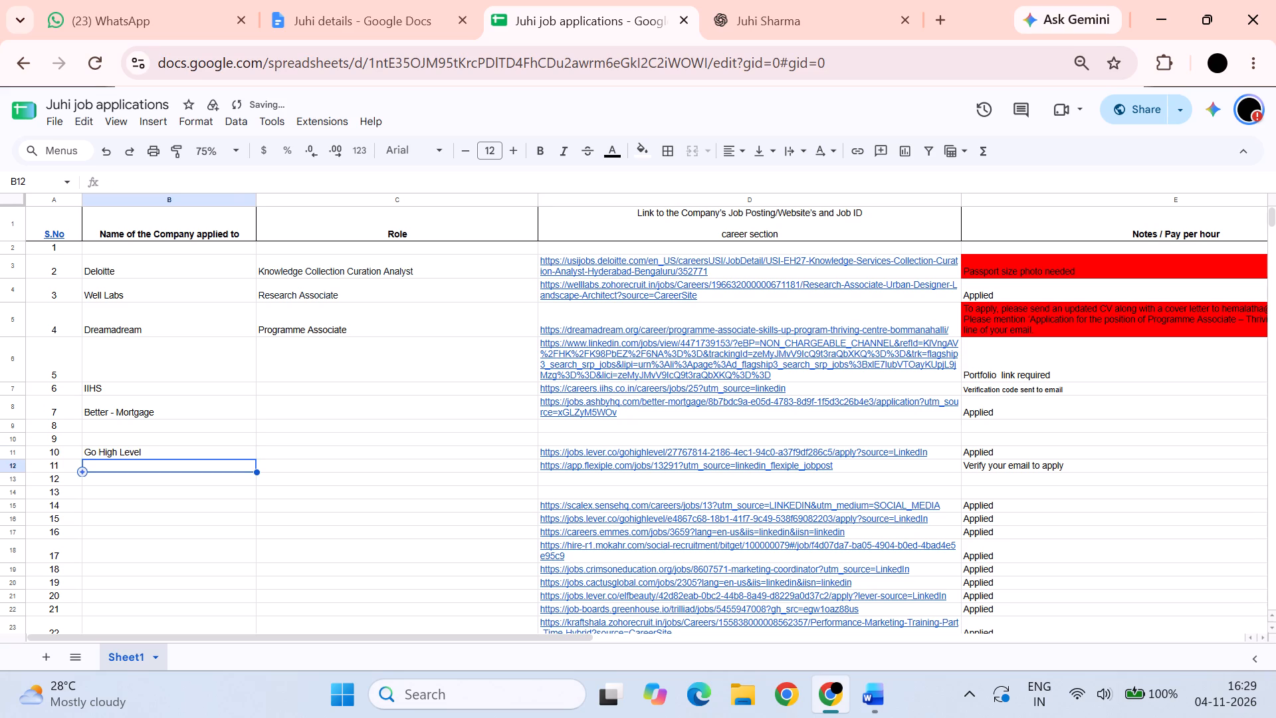
{"action": "type", "text": "Flexiple"}
{"action": "key", "text": "Return"}
Enter the company names "Go High Level" in row 16 and "Emmes" in row 17.
{"action": "key", "text": "Down"}
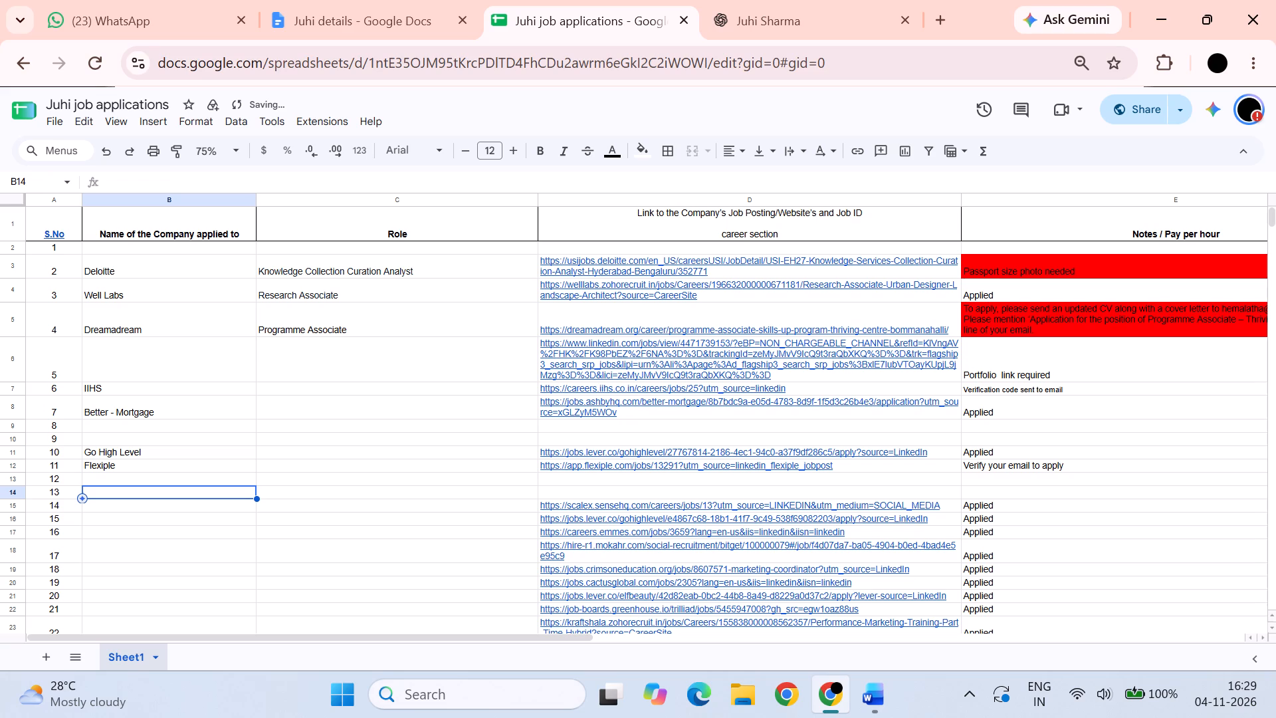
{"action": "key", "text": "Down"}
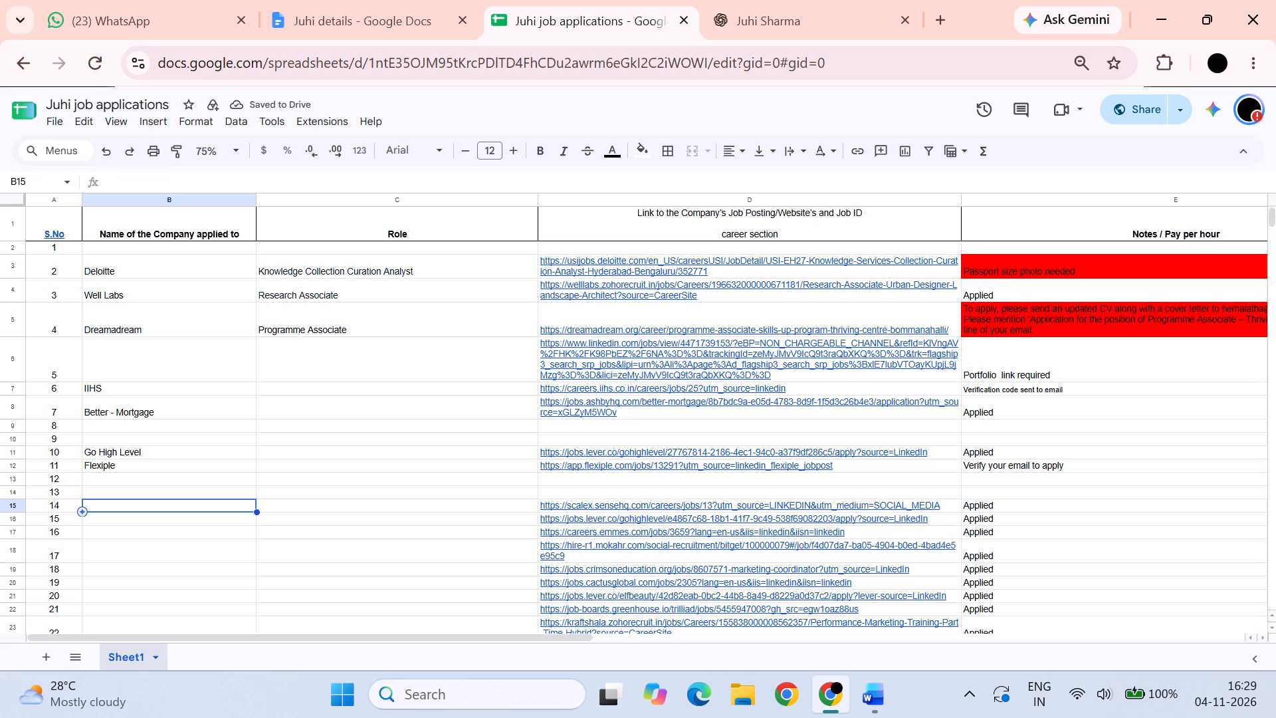
{"action": "key", "text": "Down"}
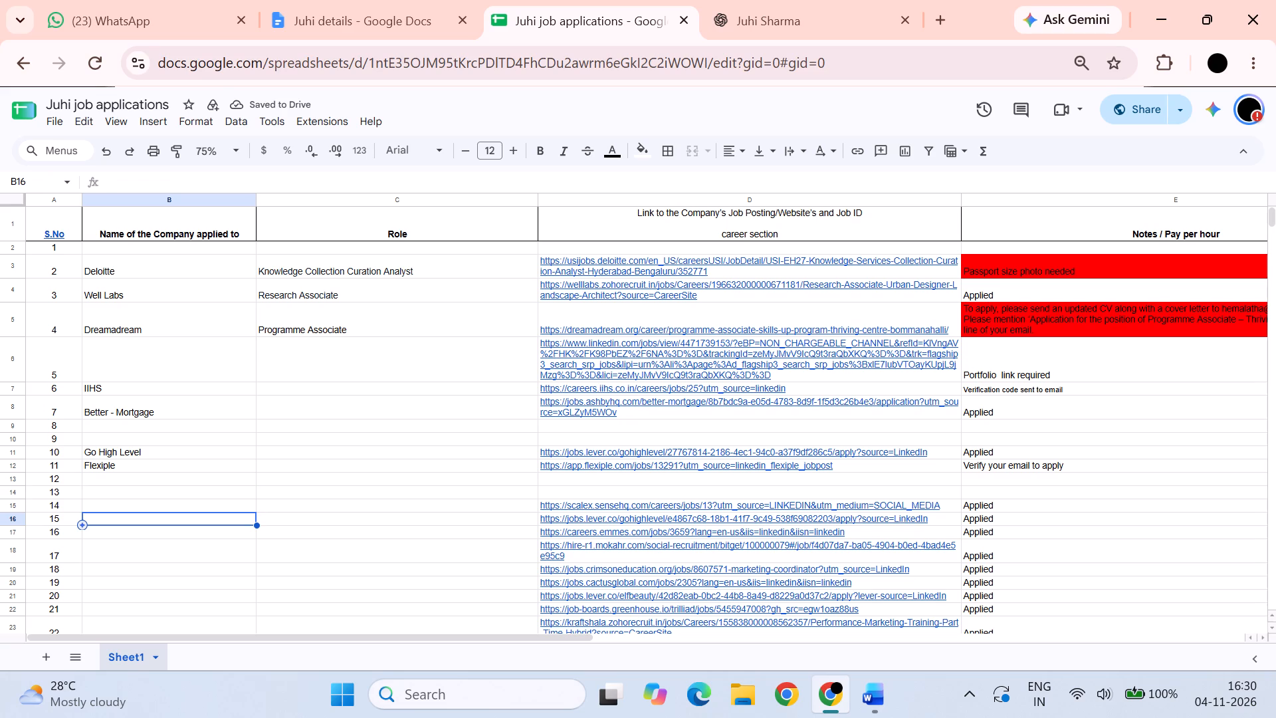
{"action": "type", "text": "Go High Level"}
{"action": "key", "text": "Return"}
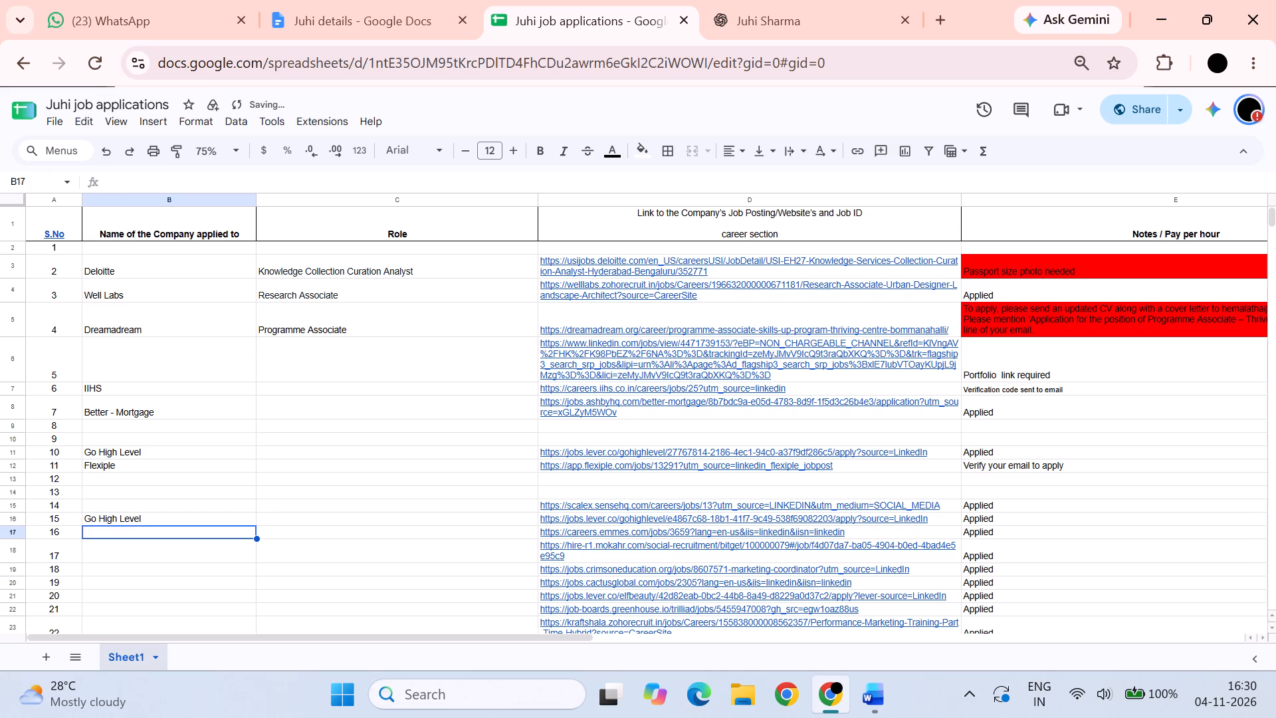
{"action": "type", "text": "Emmes"}
{"action": "key", "text": "Return"}
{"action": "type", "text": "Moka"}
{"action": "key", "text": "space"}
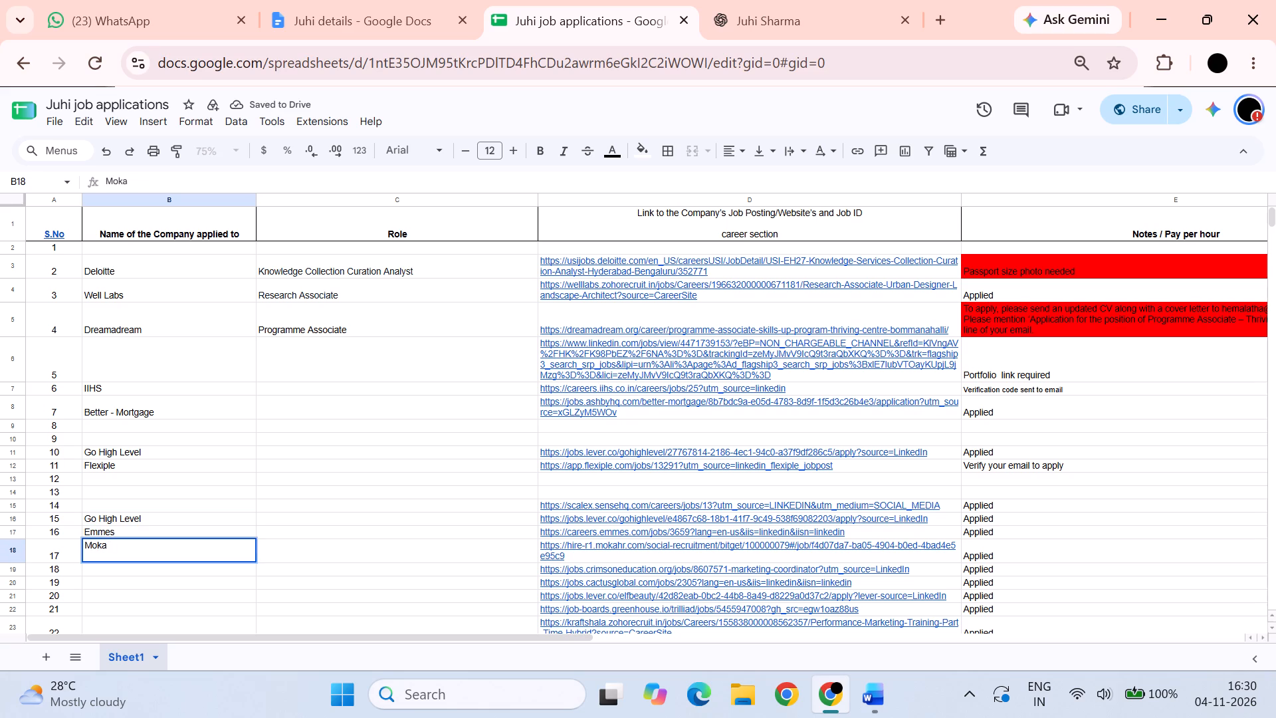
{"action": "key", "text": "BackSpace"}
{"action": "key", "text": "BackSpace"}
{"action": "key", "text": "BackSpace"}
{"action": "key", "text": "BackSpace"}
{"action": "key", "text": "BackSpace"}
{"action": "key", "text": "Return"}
Enter the company names "Crimson Education" in row 19 and "Cactus Global" in row 20.
{"action": "type", "text": "Crimson Education"}
{"action": "key", "text": "Return"}
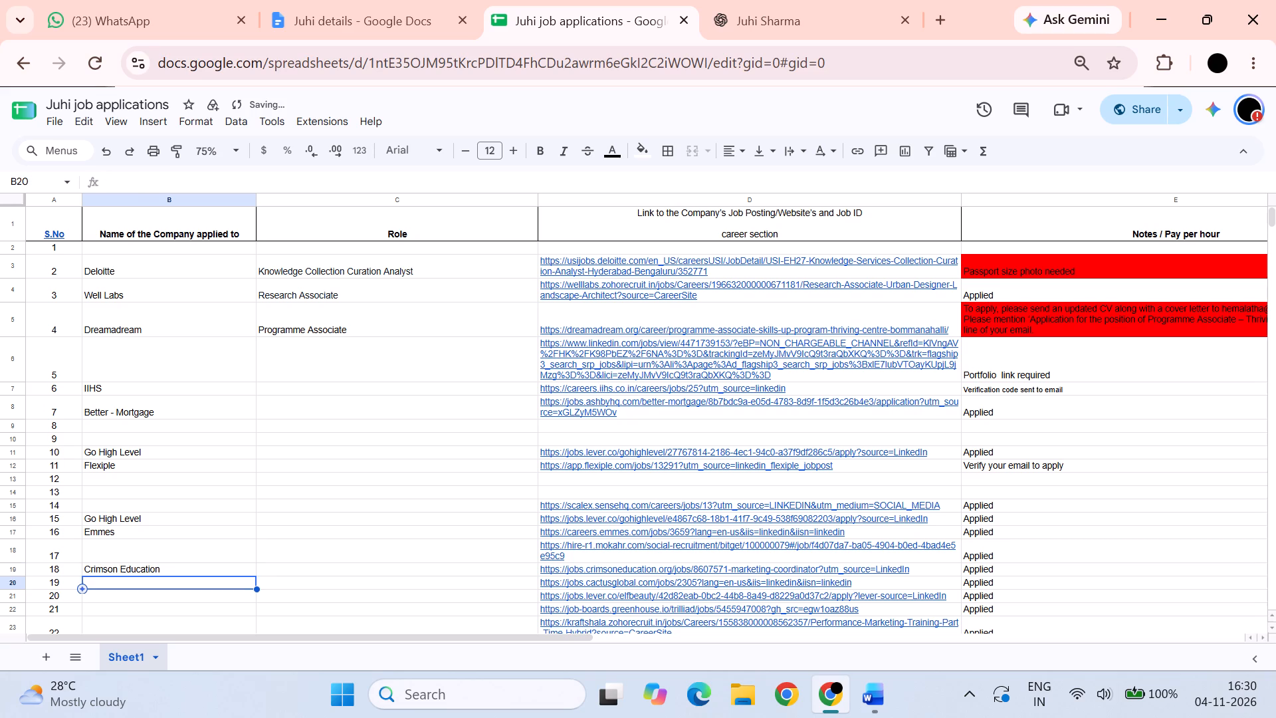
{"action": "type", "text": "Cactus Global"}
{"action": "key", "text": "Return"}
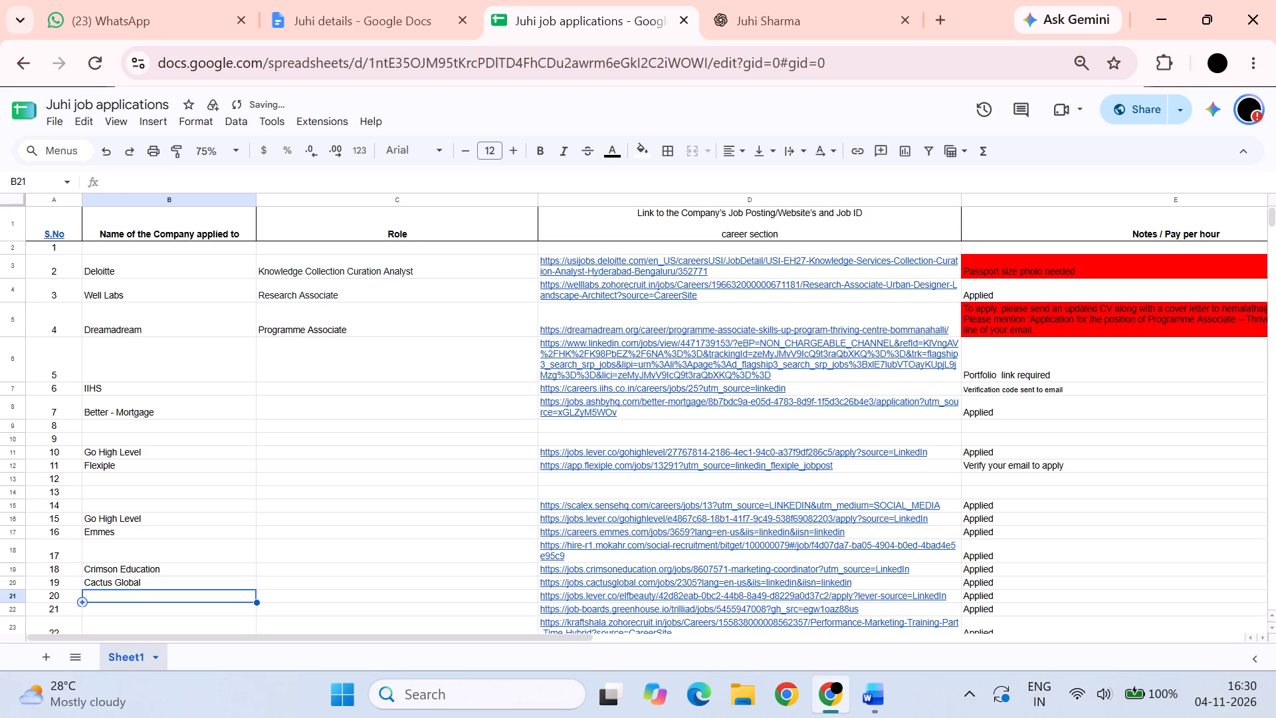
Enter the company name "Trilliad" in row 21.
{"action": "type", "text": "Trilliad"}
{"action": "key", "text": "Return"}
Replace the company name in row 21 with "Elf Beauty" and enter "Trilliad" in row 22.
{"action": "key", "text": "Down"}
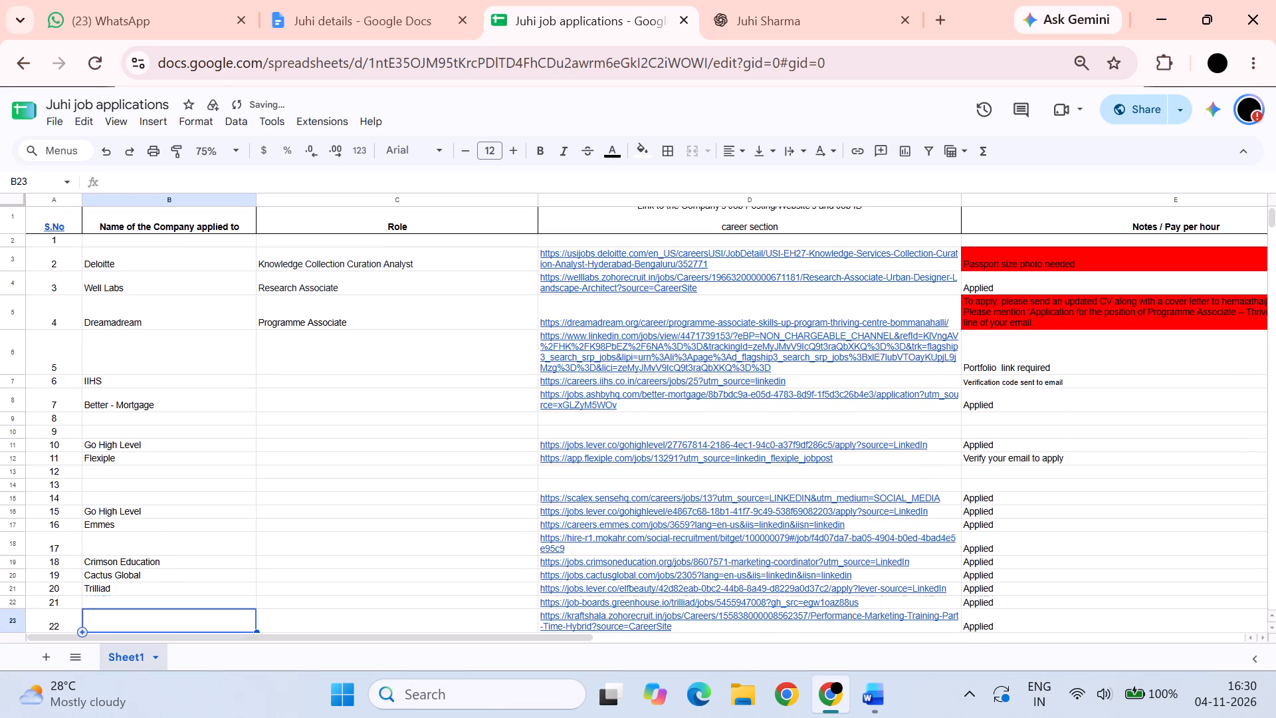
{"action": "key", "text": "Down"}
{"action": "key", "text": "Down"}
{"action": "key", "text": "Down"}
{"action": "key", "text": "Down"}
{"action": "key", "text": "Down"}
{"action": "key", "text": "Up"}
{"action": "key", "text": "Up"}
{"action": "key", "text": "Up"}
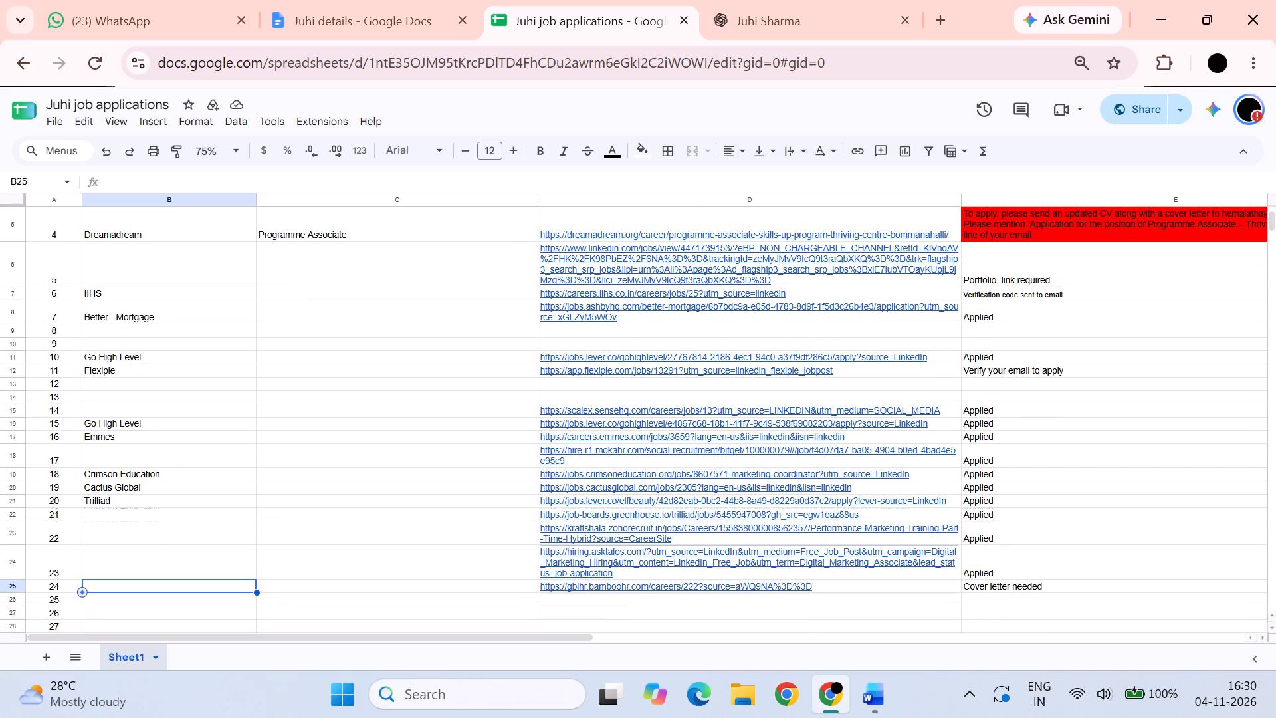
{"action": "key", "text": "Up"}
{"action": "key", "text": "Up"}
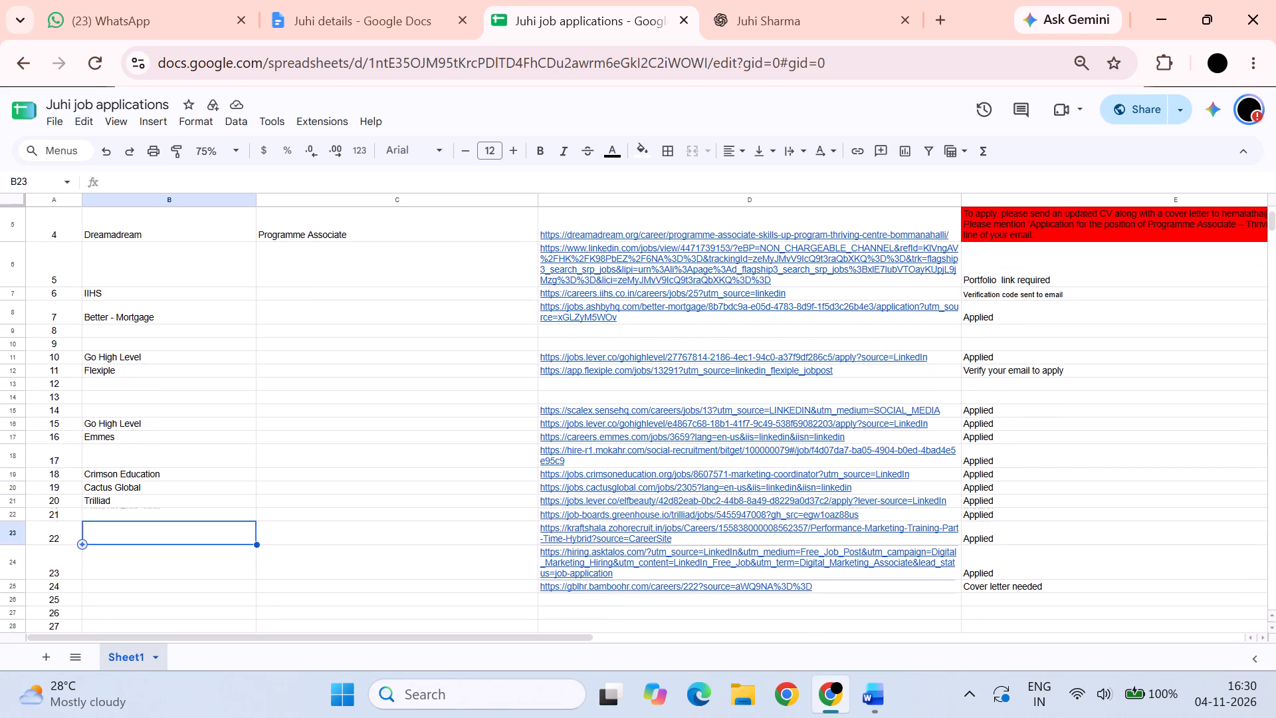
{"action": "key", "text": "Up"}
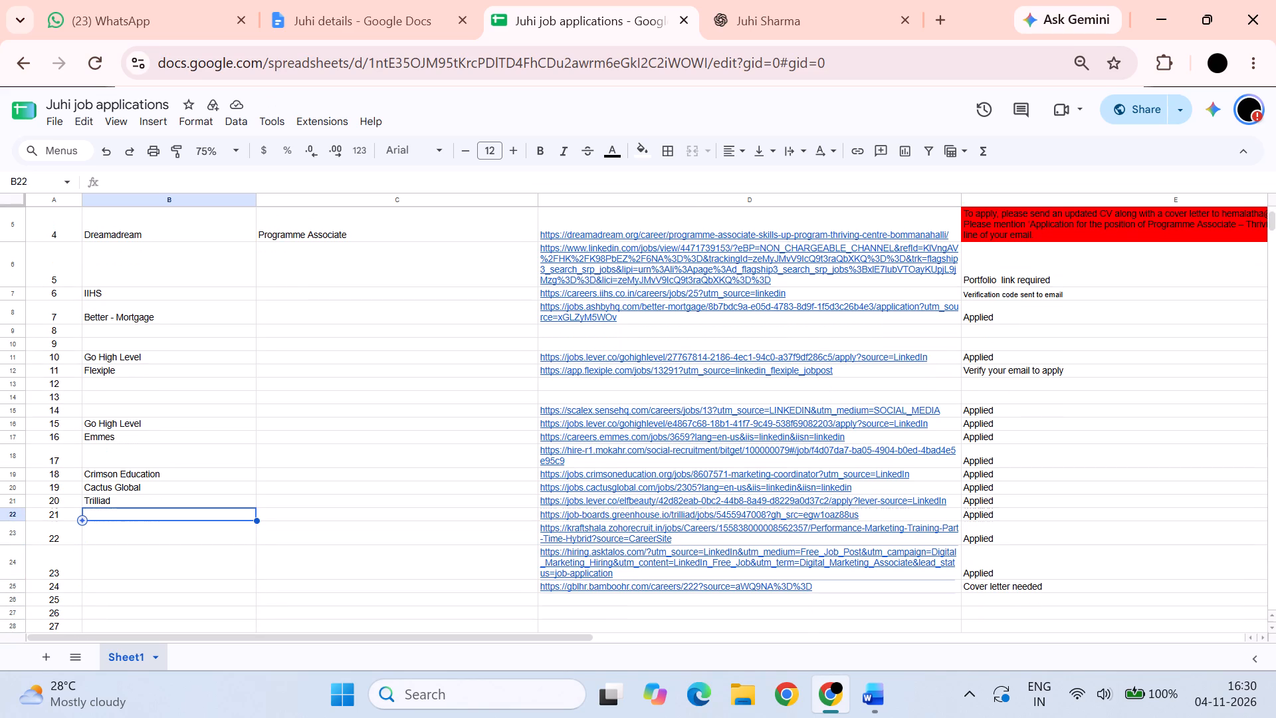
{"action": "key", "text": "Up"}
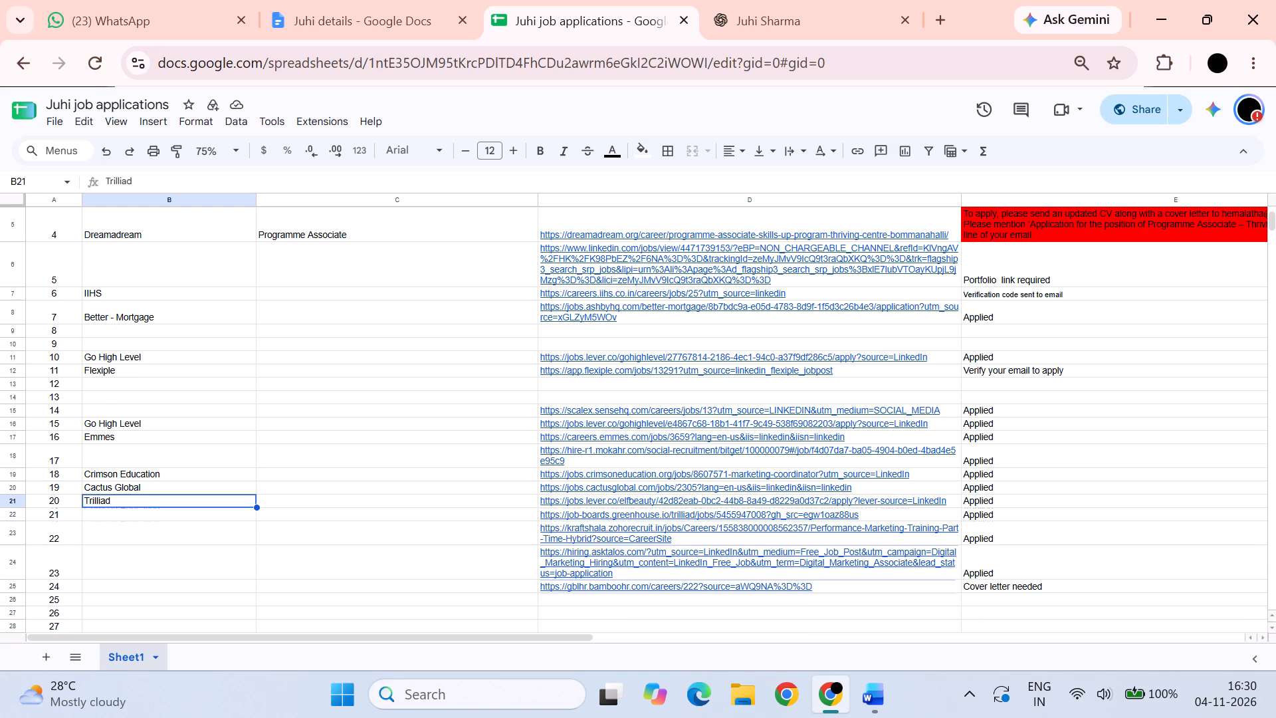
{"action": "type", "text": "Elf Beauty"}
{"action": "key", "text": "Return"}
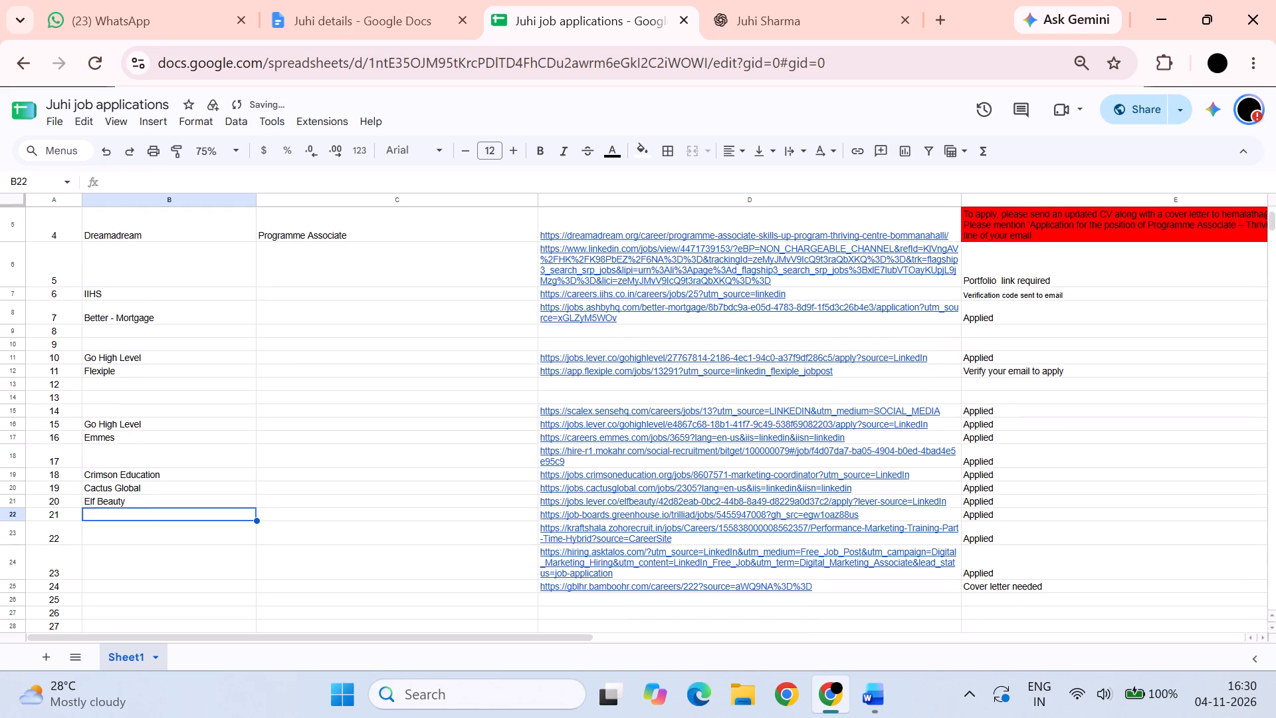
{"action": "type", "text": "Trilliad"}
{"action": "key", "text": "Return"}
Enter the role "Digital Marketing Associate" for the AskTalos listing in row 24.
{"action": "scroll", "coordinate": [326, 245], "scroll_direction": "up", "scroll_amount": 4}
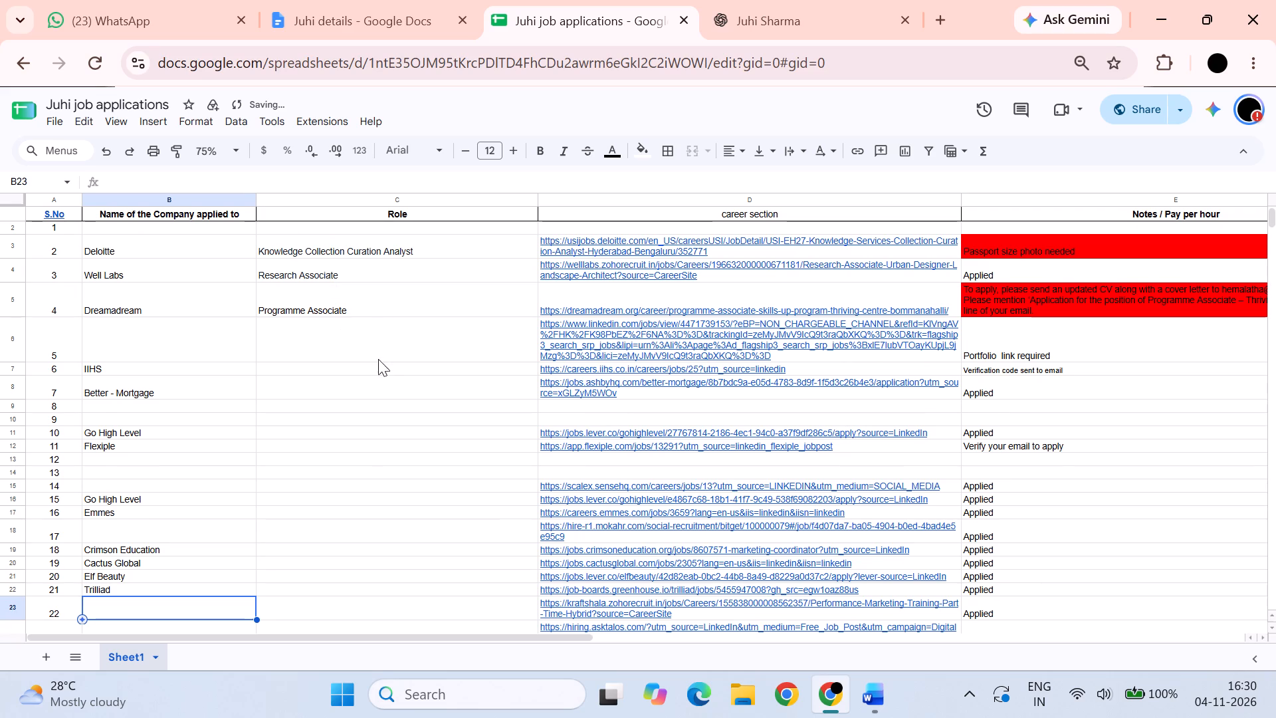
{"action": "left_click", "coordinate": [368, 350]}
{"action": "key", "text": "Down"}
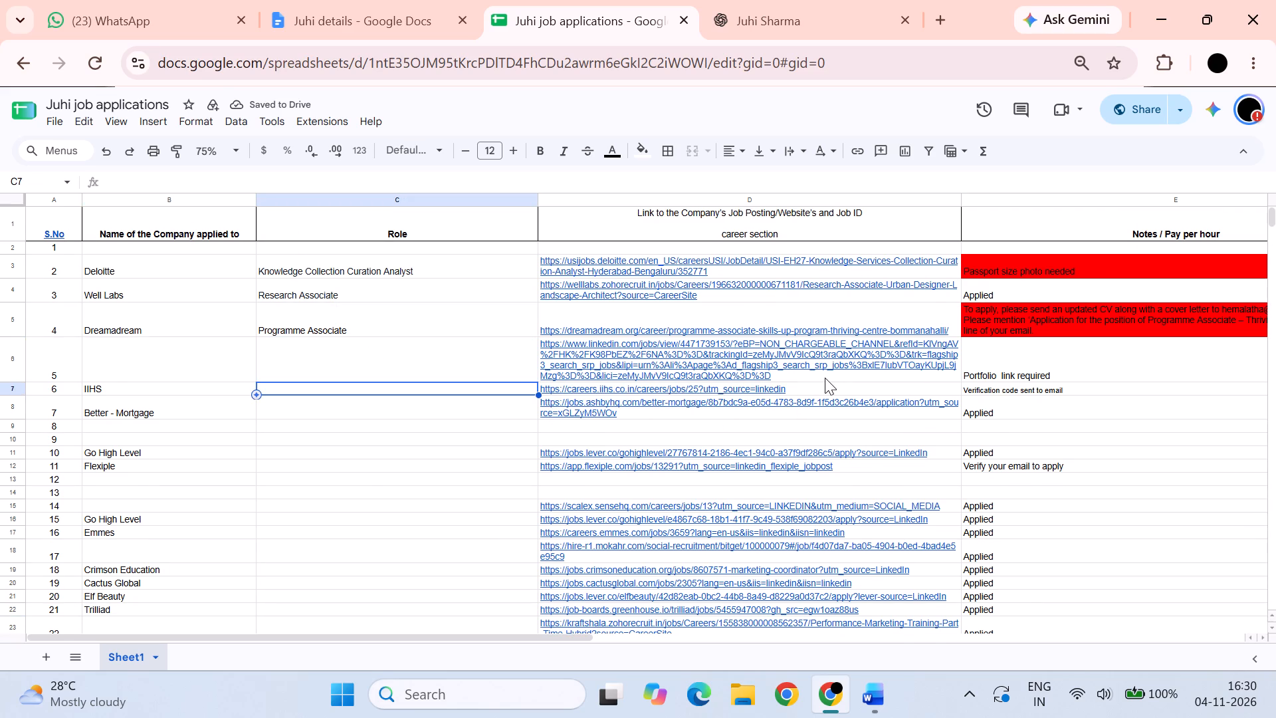
{"action": "key", "text": "Down"}
{"action": "key", "text": "Down"}
{"action": "key", "text": "Down"}
{"action": "key", "text": "Down"}
{"action": "key", "text": "Down"}
{"action": "key", "text": "Down"}
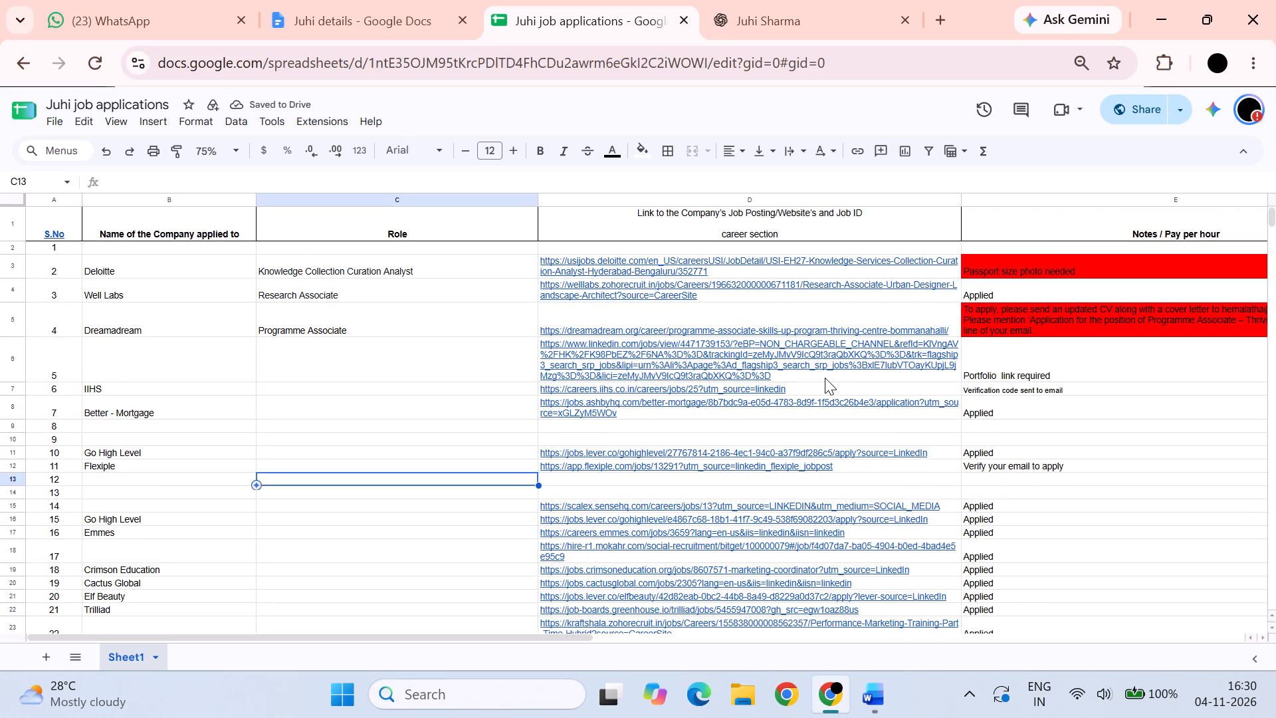
{"action": "key", "text": "Down"}
{"action": "key", "text": "Down"}
{"action": "key", "text": "Down"}
{"action": "key", "text": "Down"}
{"action": "key", "text": "Down"}
{"action": "key", "text": "Down"}
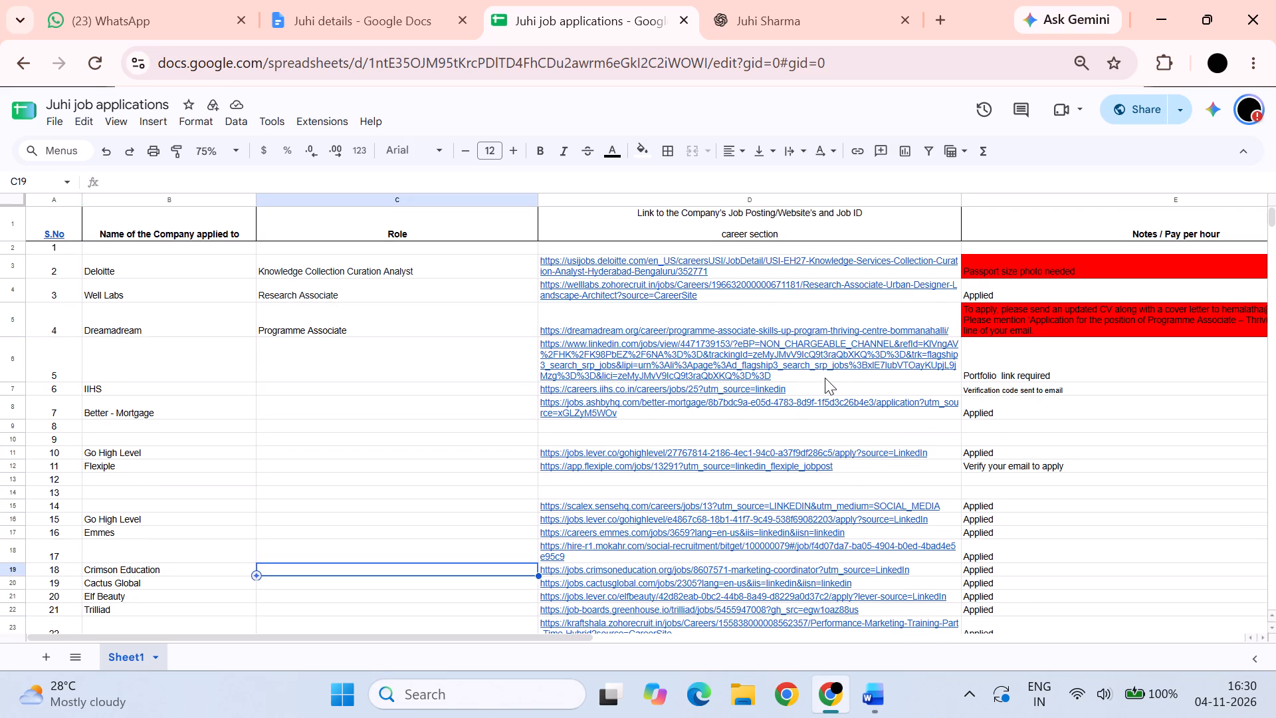
{"action": "key", "text": "Down"}
{"action": "key", "text": "Down"}
{"action": "key", "text": "Down"}
{"action": "key", "text": "Down"}
{"action": "key", "text": "Down"}
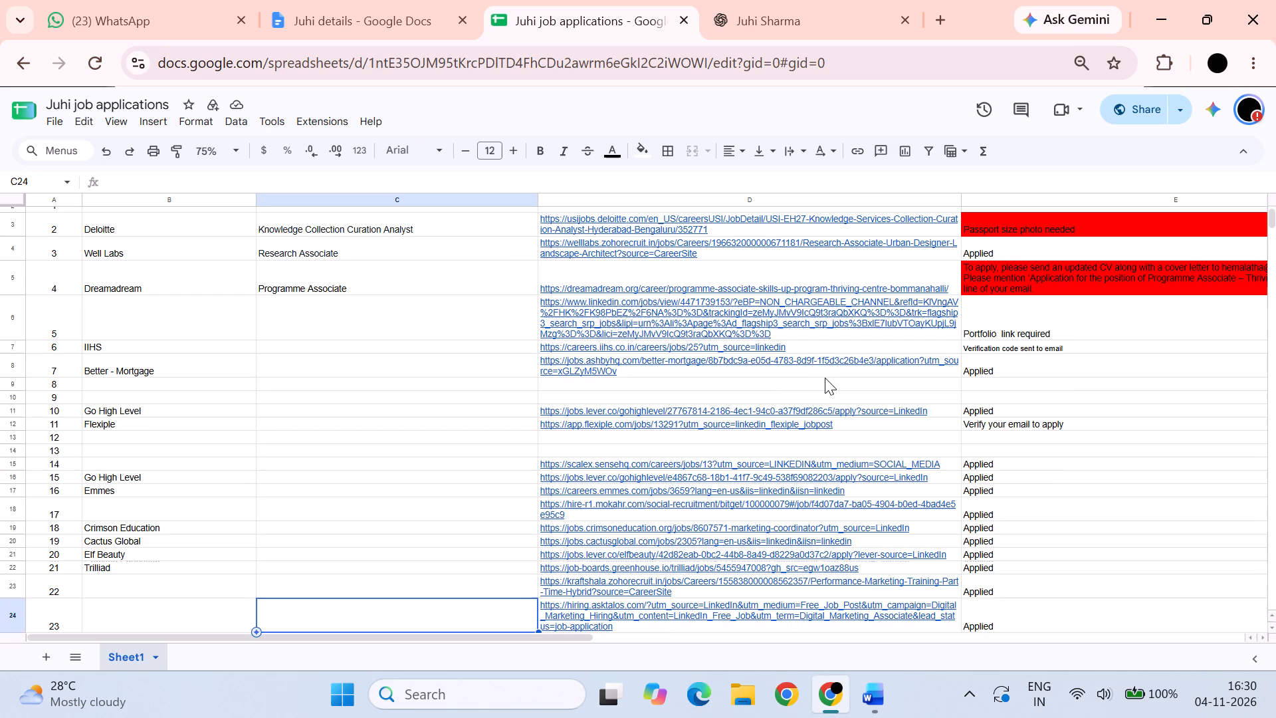
{"action": "key", "text": "Up"}
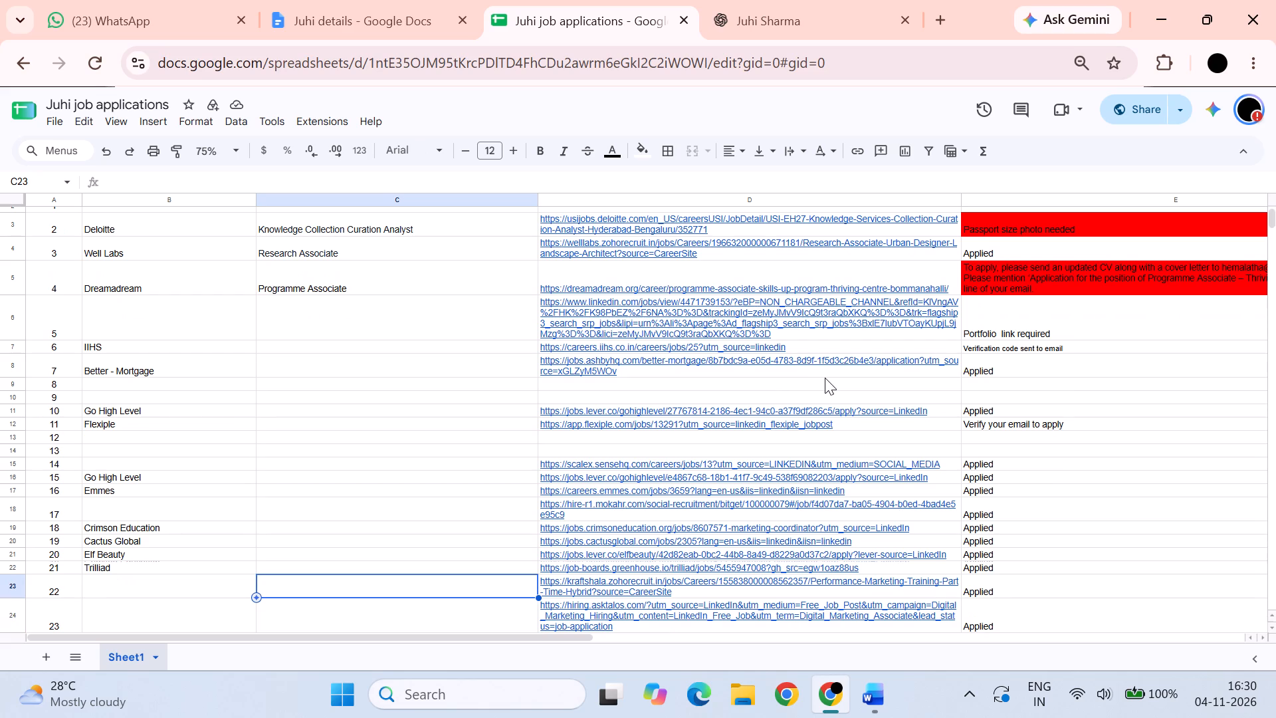
{"action": "key", "text": "Down"}
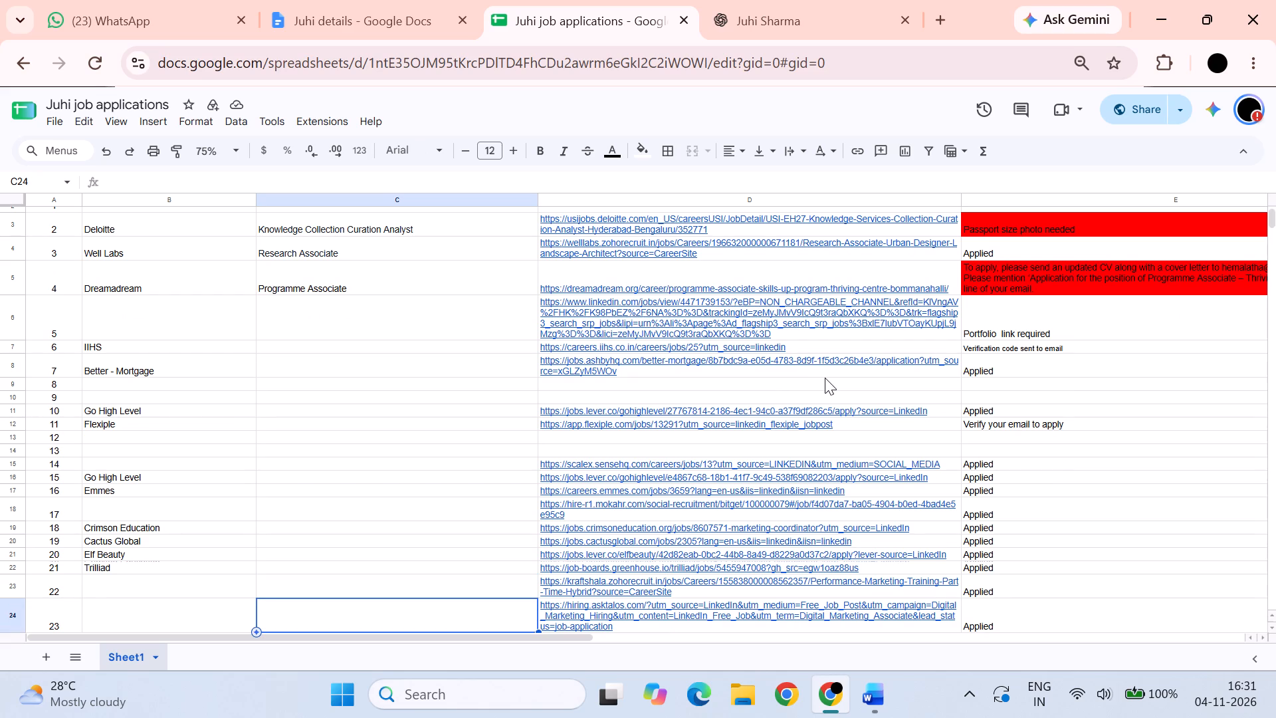
{"action": "type", "text": "Digital"}
{"action": "key", "text": "space"}
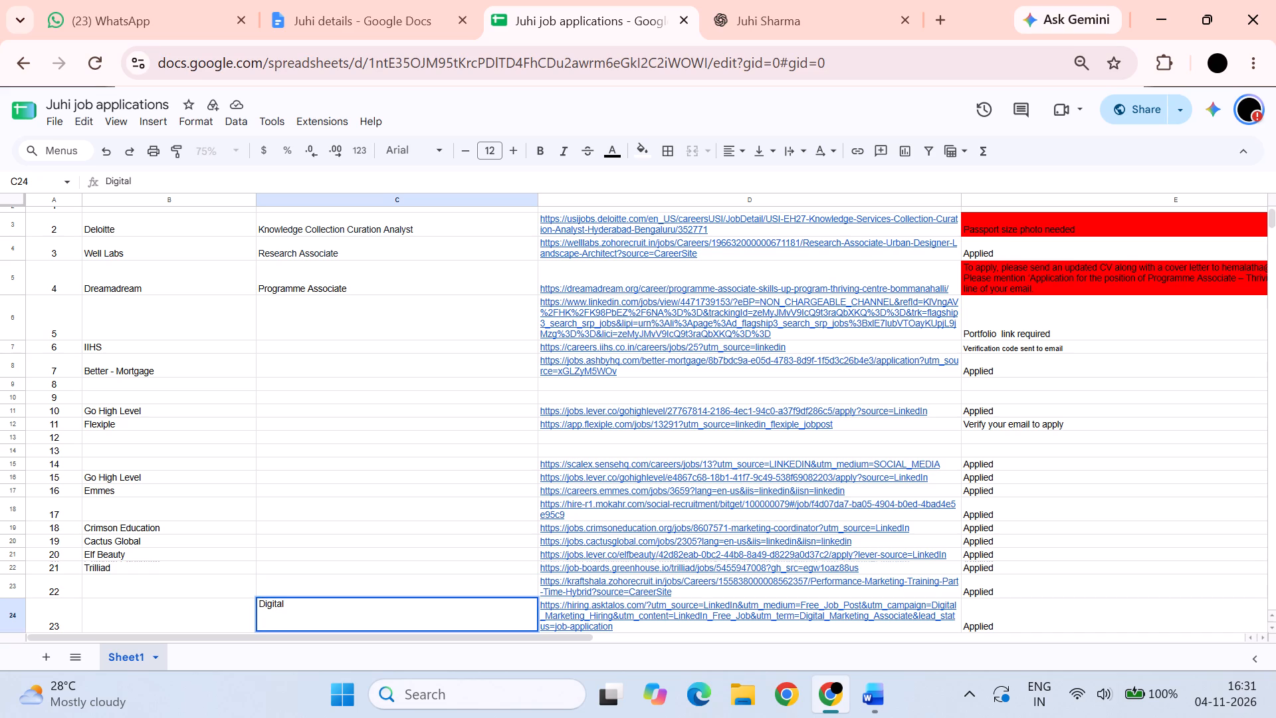
{"action": "type", "text": "Marketing Associate"}
{"action": "key", "text": "Return"}
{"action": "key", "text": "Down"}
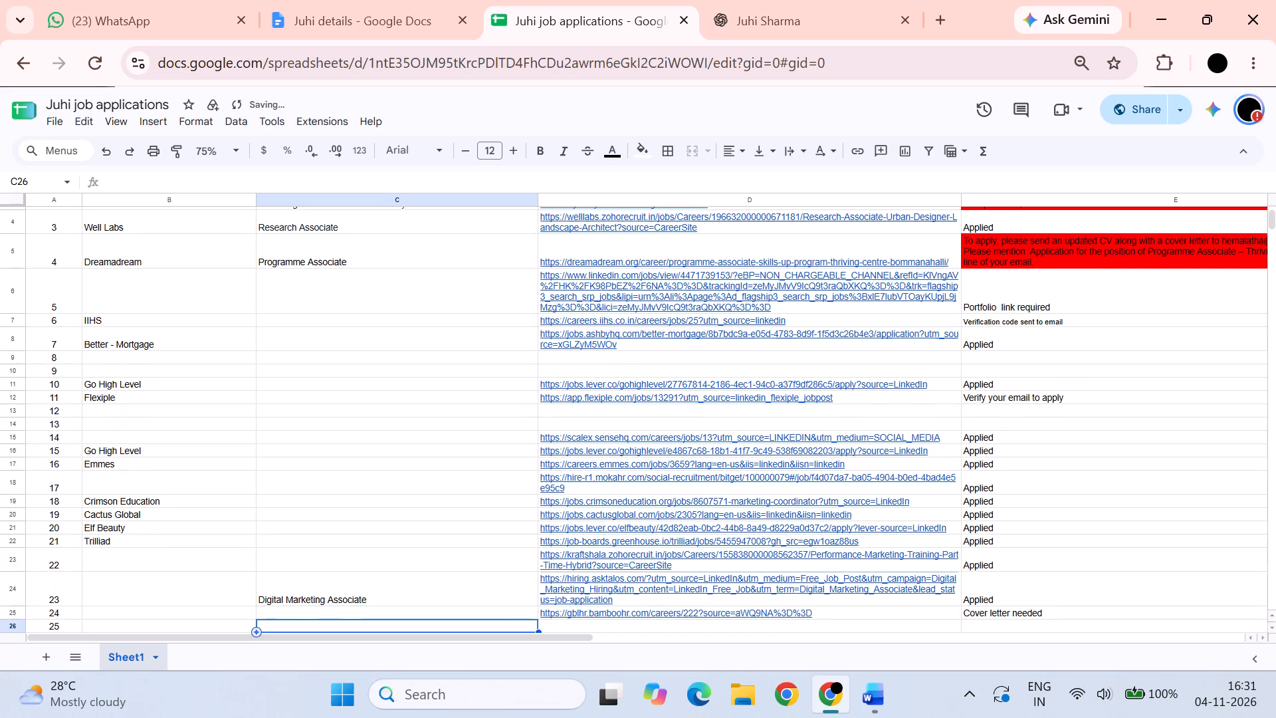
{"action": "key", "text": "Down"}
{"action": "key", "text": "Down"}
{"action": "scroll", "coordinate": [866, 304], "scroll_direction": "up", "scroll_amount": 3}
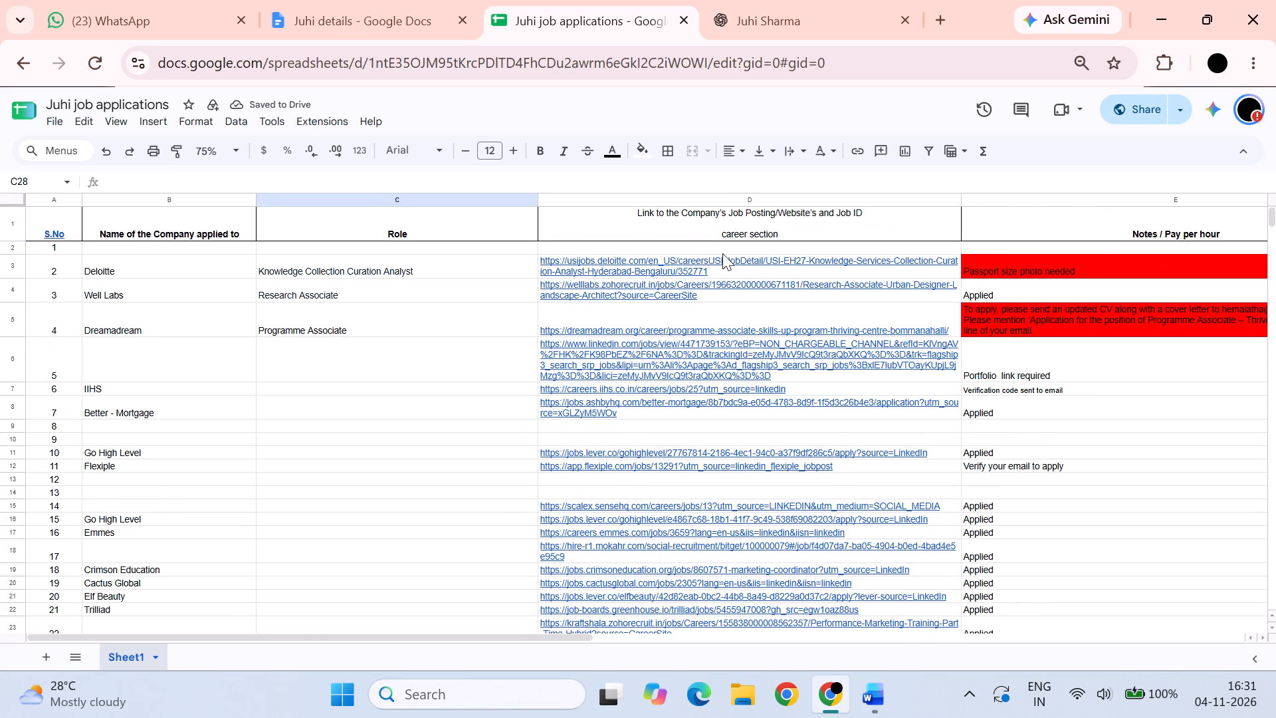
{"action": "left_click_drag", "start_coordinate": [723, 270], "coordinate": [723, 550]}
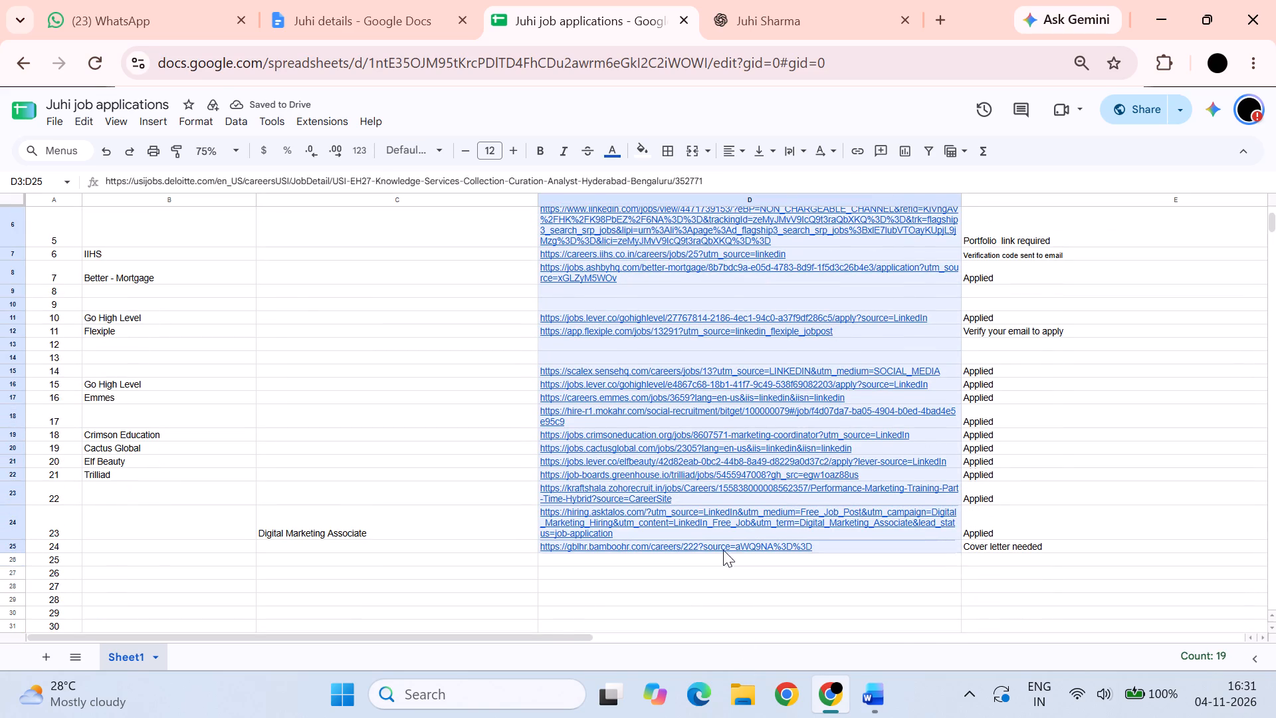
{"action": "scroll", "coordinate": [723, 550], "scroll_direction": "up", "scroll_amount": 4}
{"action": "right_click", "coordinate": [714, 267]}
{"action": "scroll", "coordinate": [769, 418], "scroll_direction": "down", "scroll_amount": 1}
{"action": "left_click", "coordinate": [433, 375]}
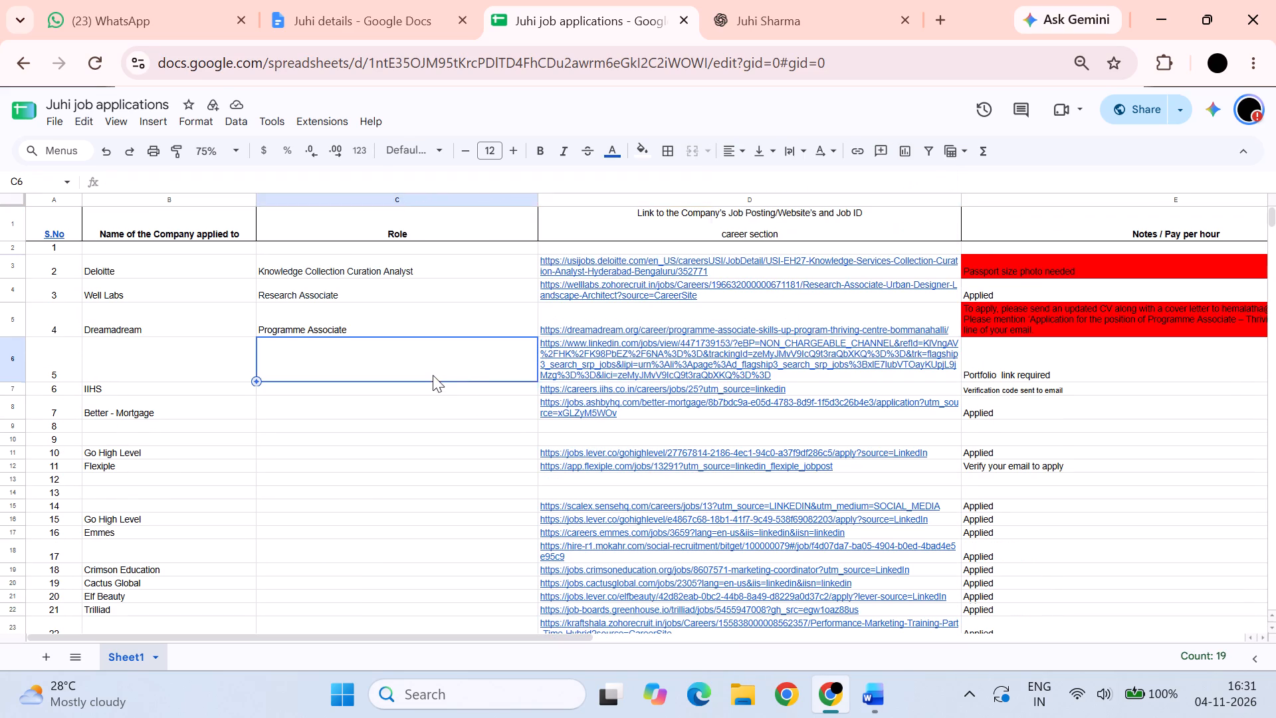
Open all the job links listed in rows 6 to 25 of the spreadsheet's link column.
{"action": "left_click_drag", "start_coordinate": [653, 367], "coordinate": [662, 581]}
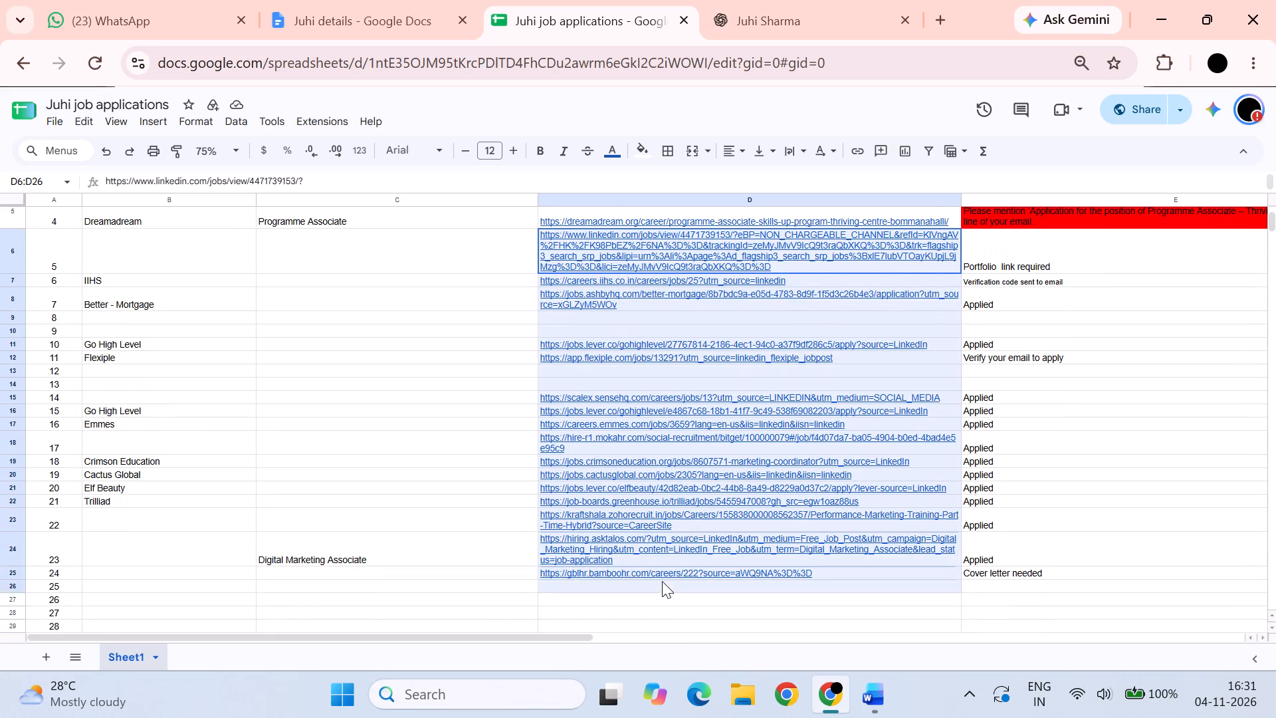
{"action": "left_click_drag", "start_coordinate": [662, 581], "coordinate": [660, 579]}
{"action": "scroll", "coordinate": [660, 576], "scroll_direction": "up", "scroll_amount": 3}
{"action": "scroll", "coordinate": [706, 618], "scroll_direction": "down", "scroll_amount": 2}
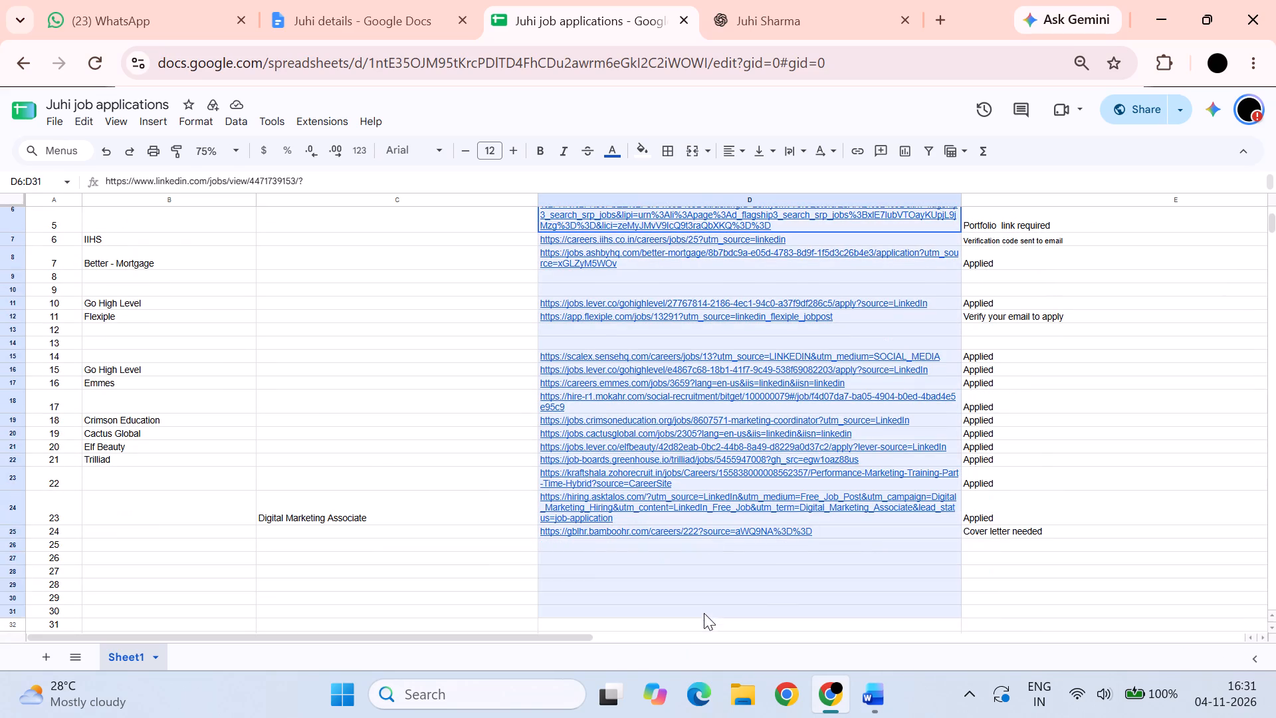
{"action": "left_click", "coordinate": [680, 535]}
{"action": "scroll", "coordinate": [680, 535], "scroll_direction": "up", "scroll_amount": 3}
{"action": "right_click", "coordinate": [643, 362]}
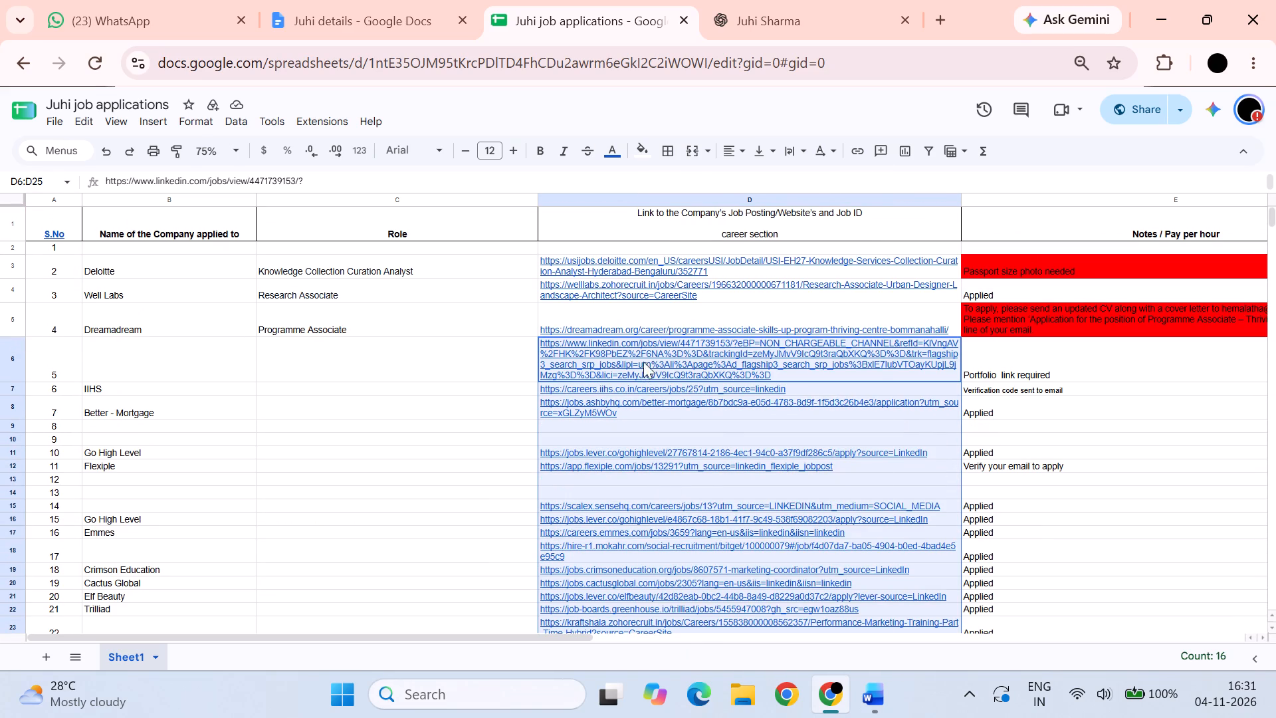
{"action": "scroll", "coordinate": [724, 515], "scroll_direction": "down", "scroll_amount": 2}
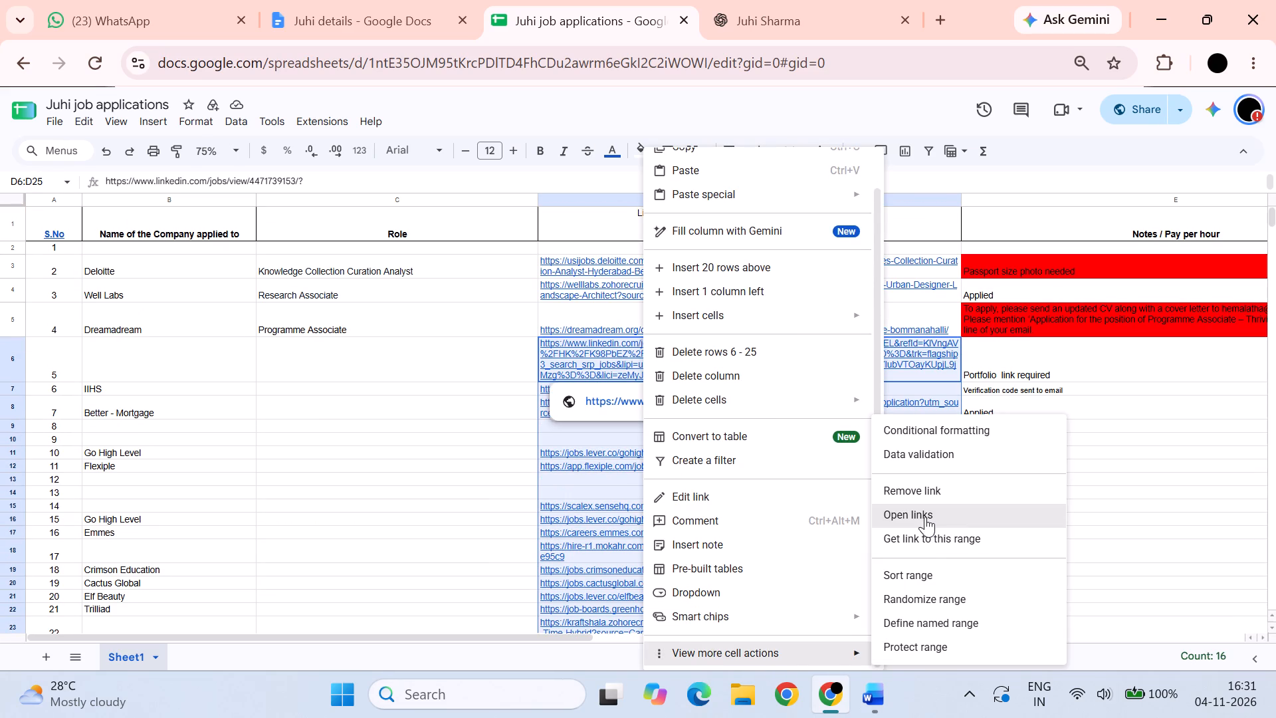
{"action": "left_click", "coordinate": [925, 517]}
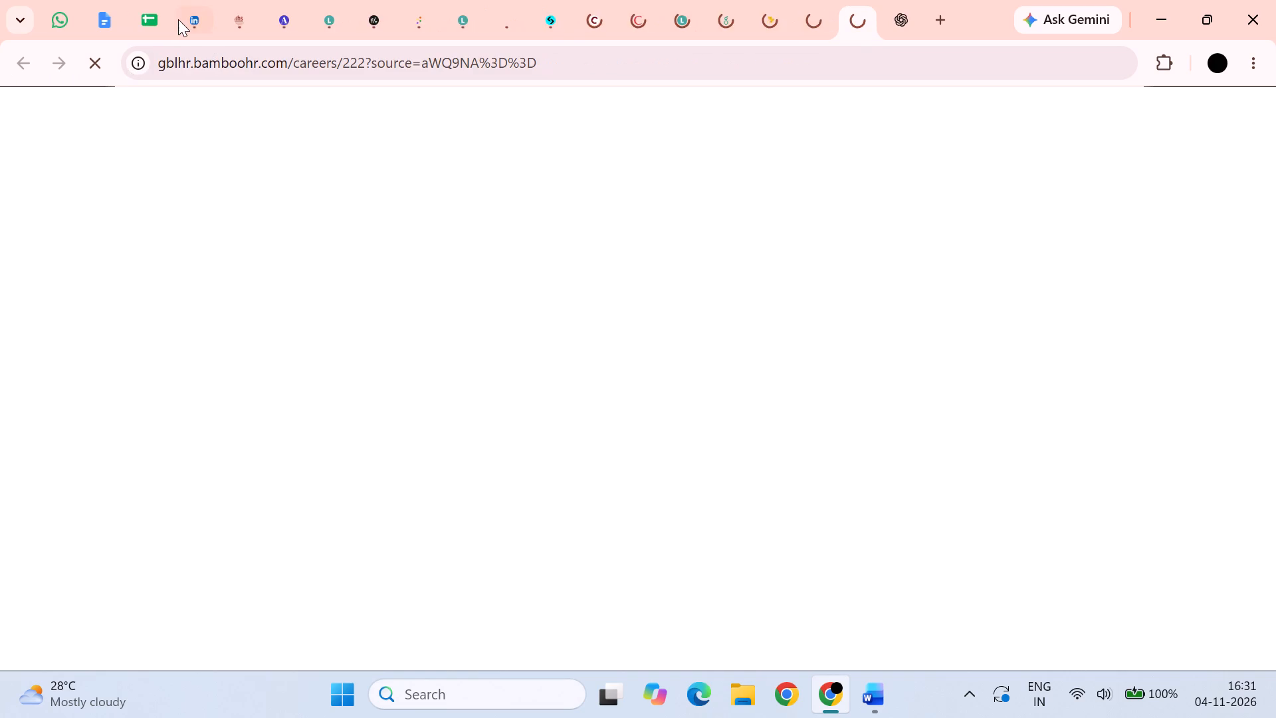
Clear the LinkedIn job link and its note from row 6 and close the TalentPop App listing.
{"action": "left_click", "coordinate": [186, 16]}
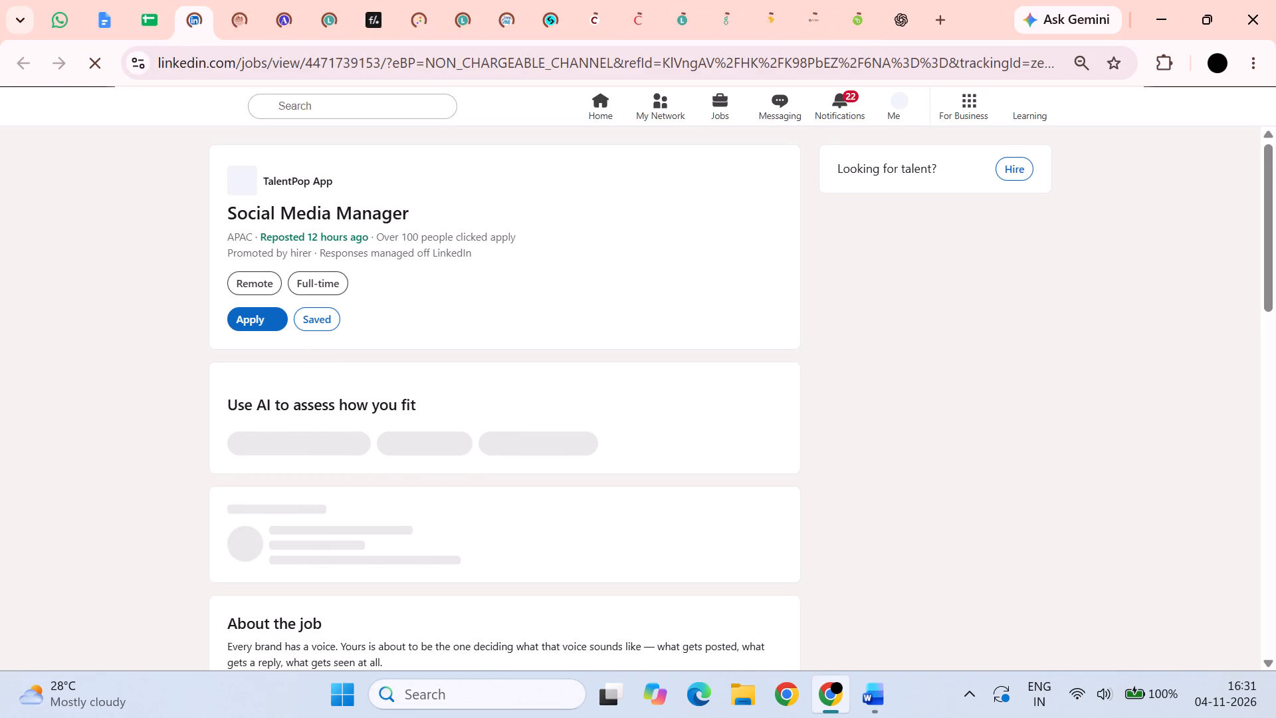
{"action": "triple_click", "coordinate": [298, 207]}
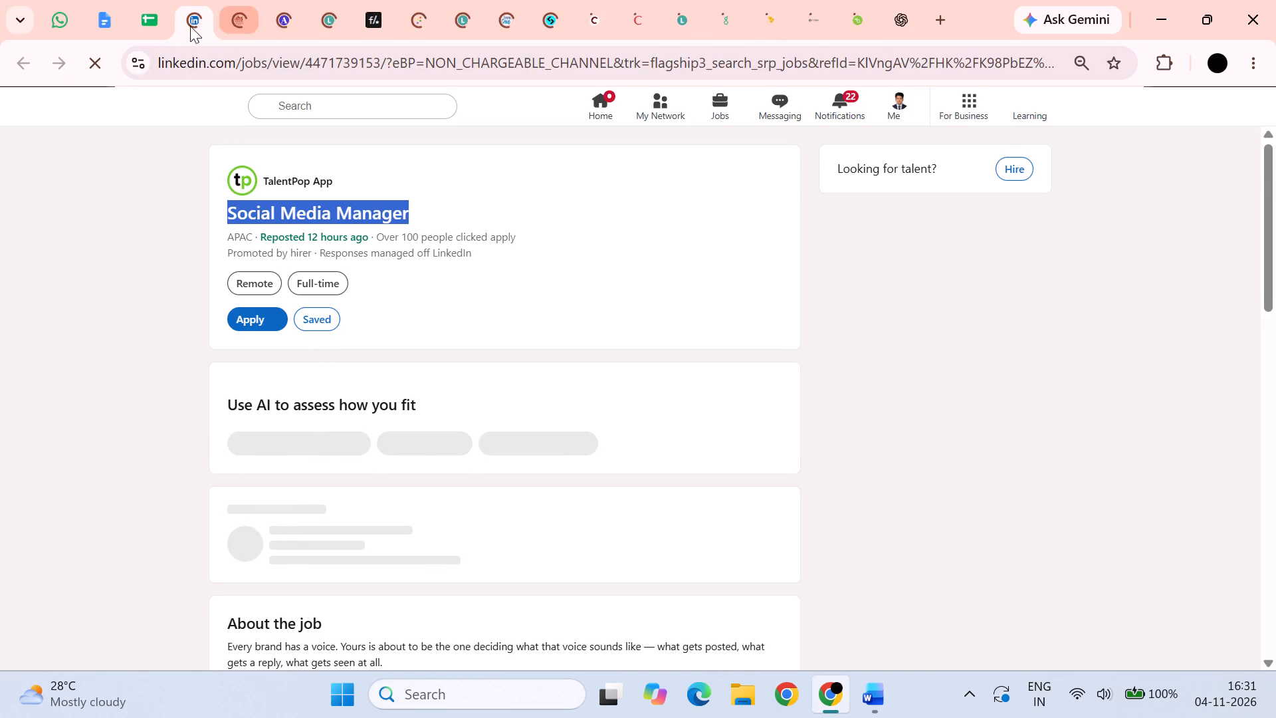
{"action": "key", "text": "ctrl+c"}
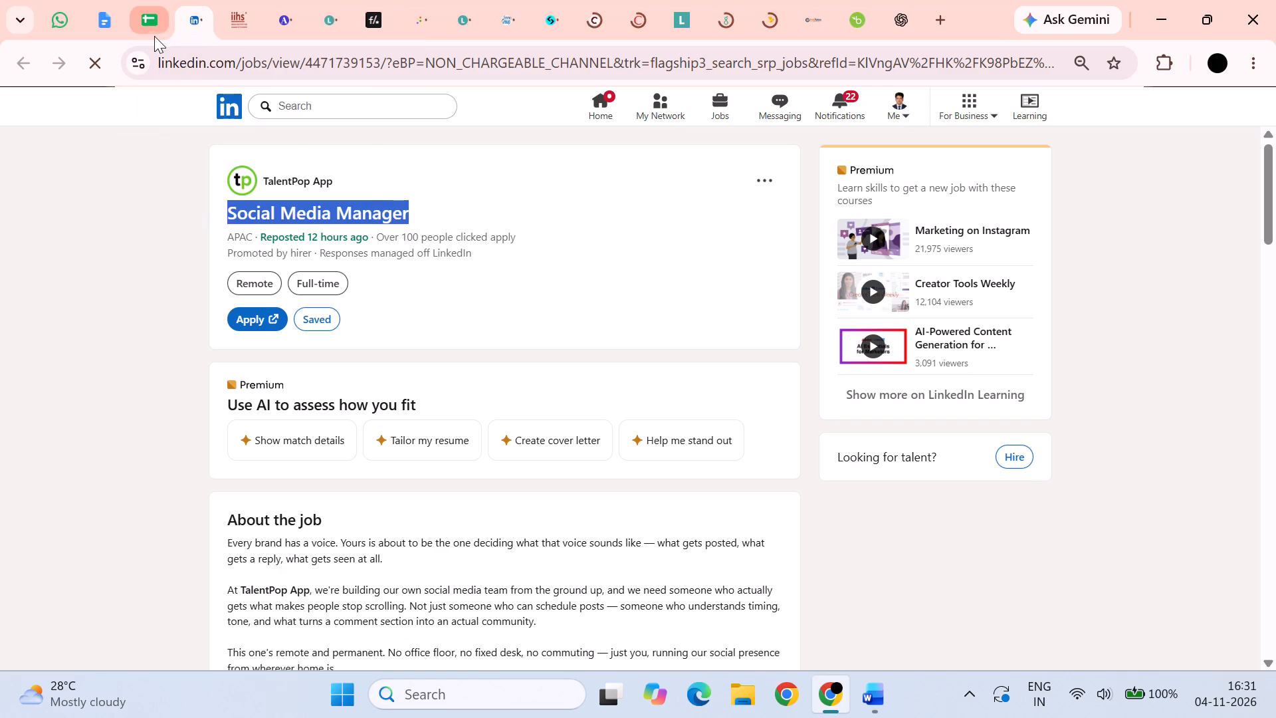
{"action": "left_click", "coordinate": [156, 25]}
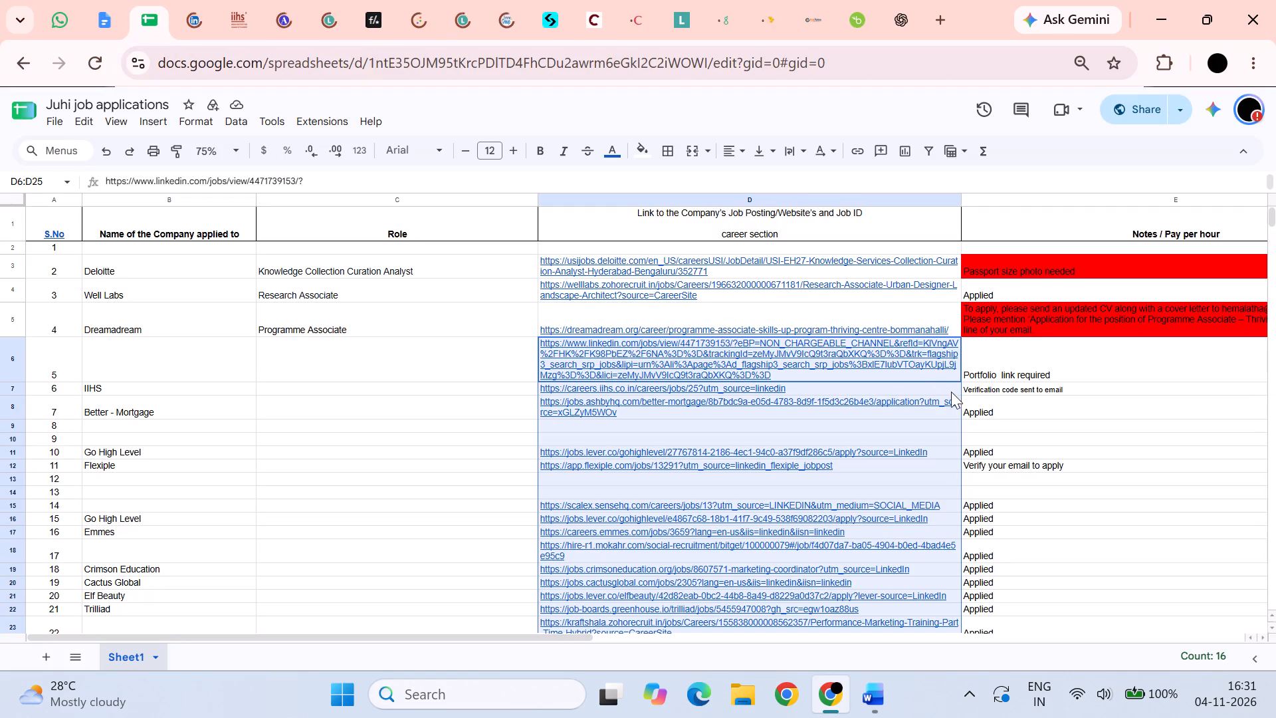
{"action": "left_click_drag", "start_coordinate": [853, 368], "coordinate": [1021, 368]}
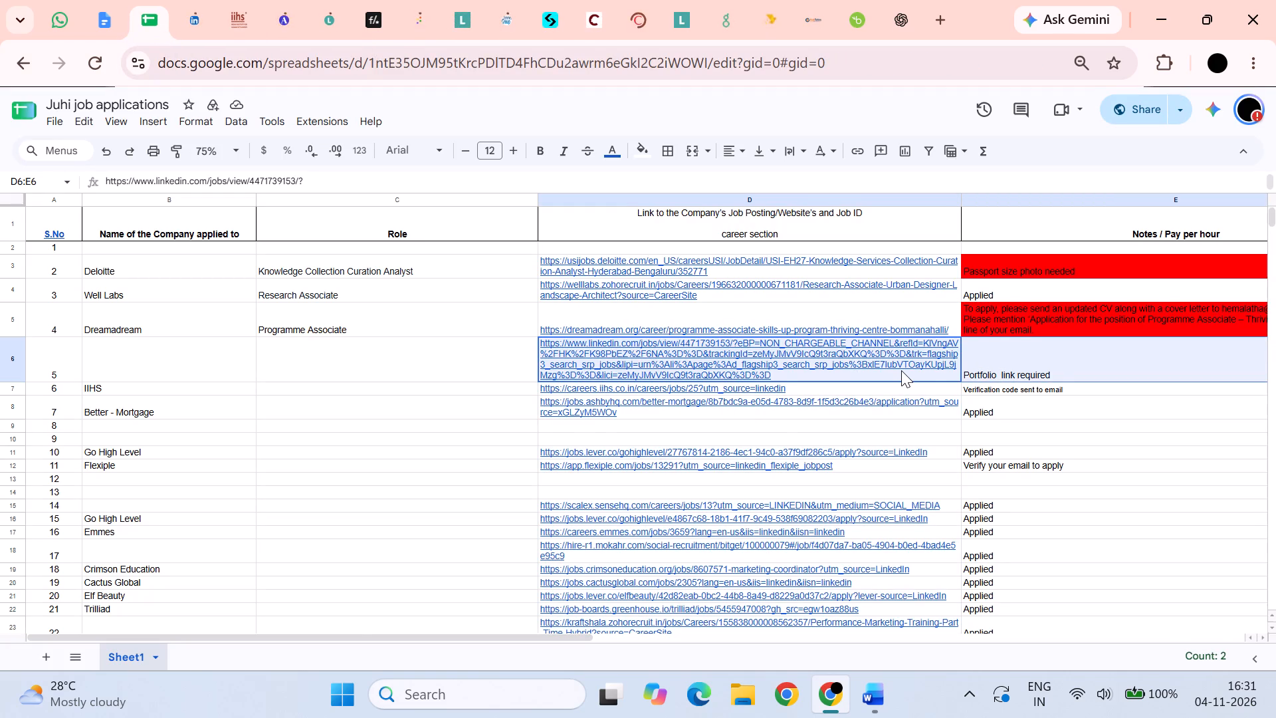
{"action": "key", "text": "Delete"}
{"action": "left_click", "coordinate": [183, 18]}
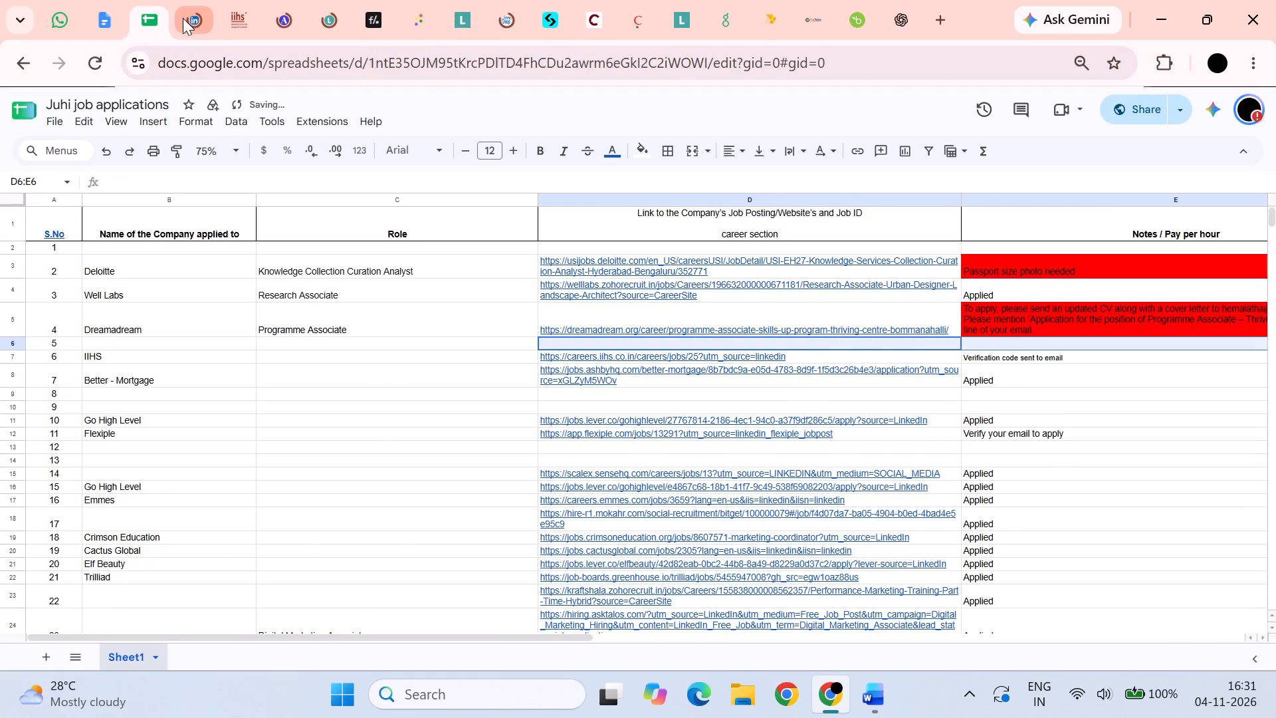
{"action": "left_click", "coordinate": [199, 18]}
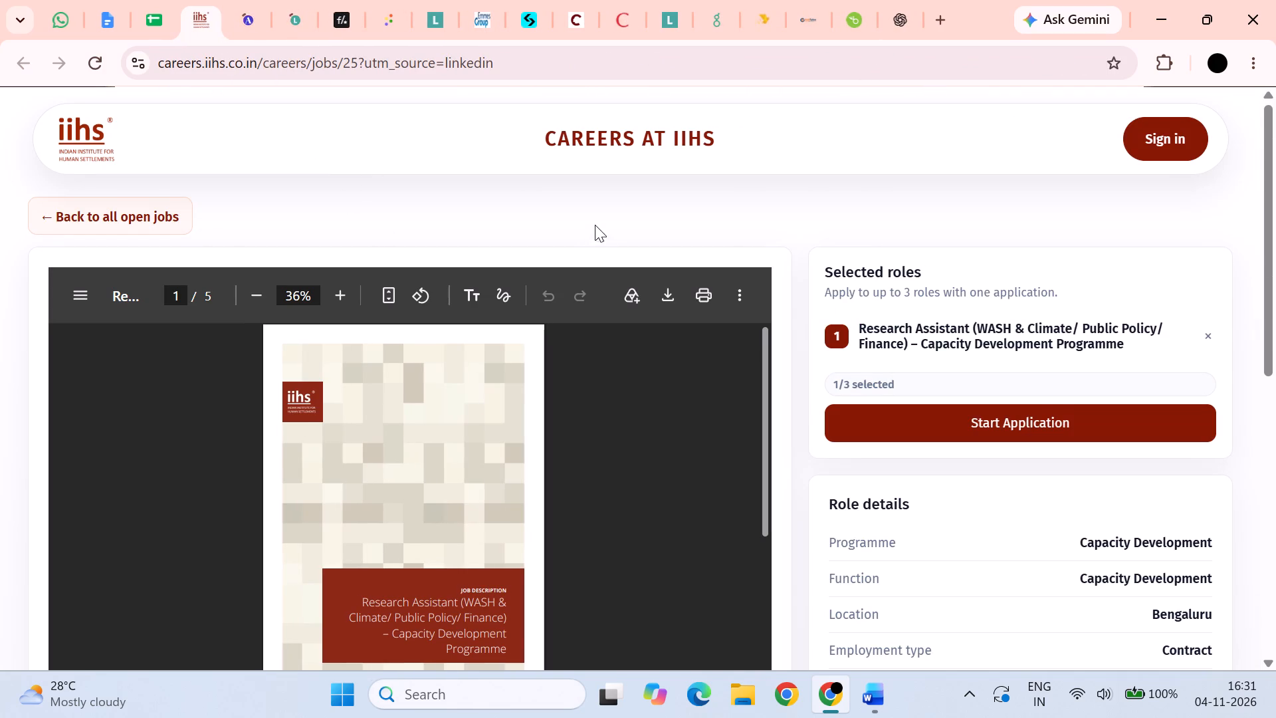
Enter the IIHS role "Research Assistant (WASH & Climate/ Public Policy/ Finance) – Capacity Development Programme" in row 7 and close its listing.
{"action": "triple_click", "coordinate": [922, 332]}
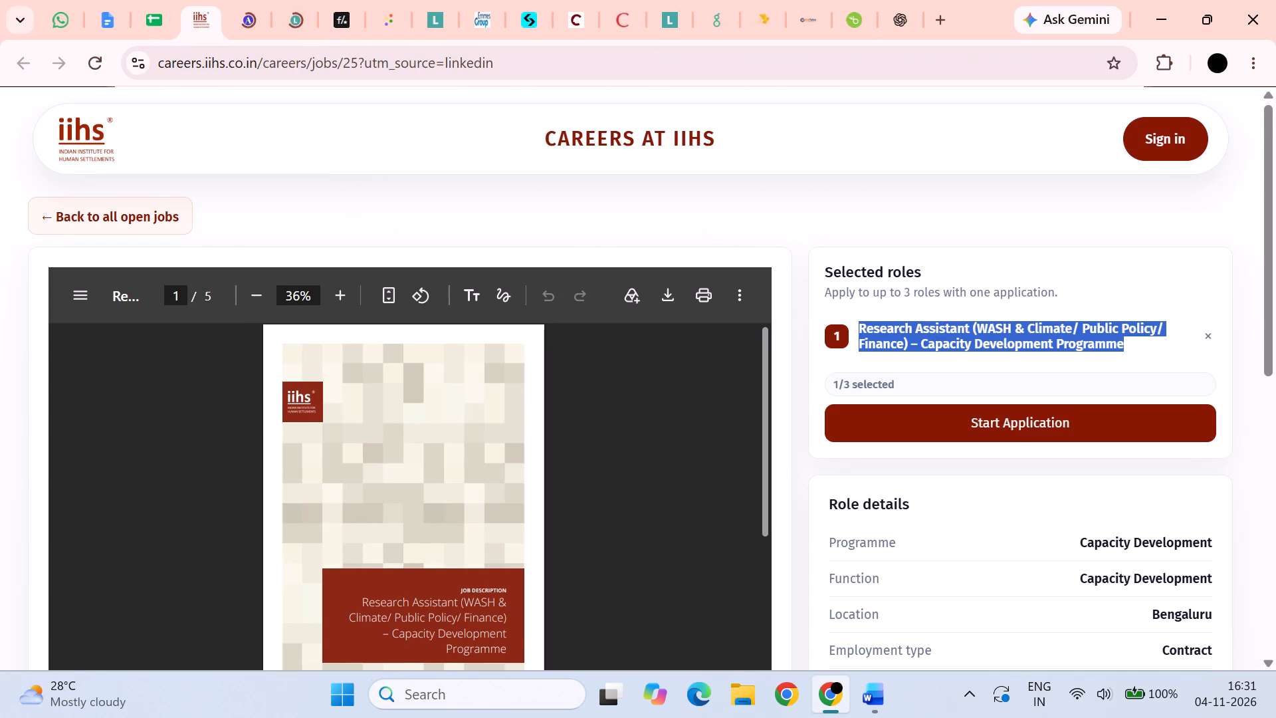
{"action": "key", "text": "ctrl+c"}
{"action": "left_click", "coordinate": [177, 0]}
{"action": "left_click", "coordinate": [162, 1]}
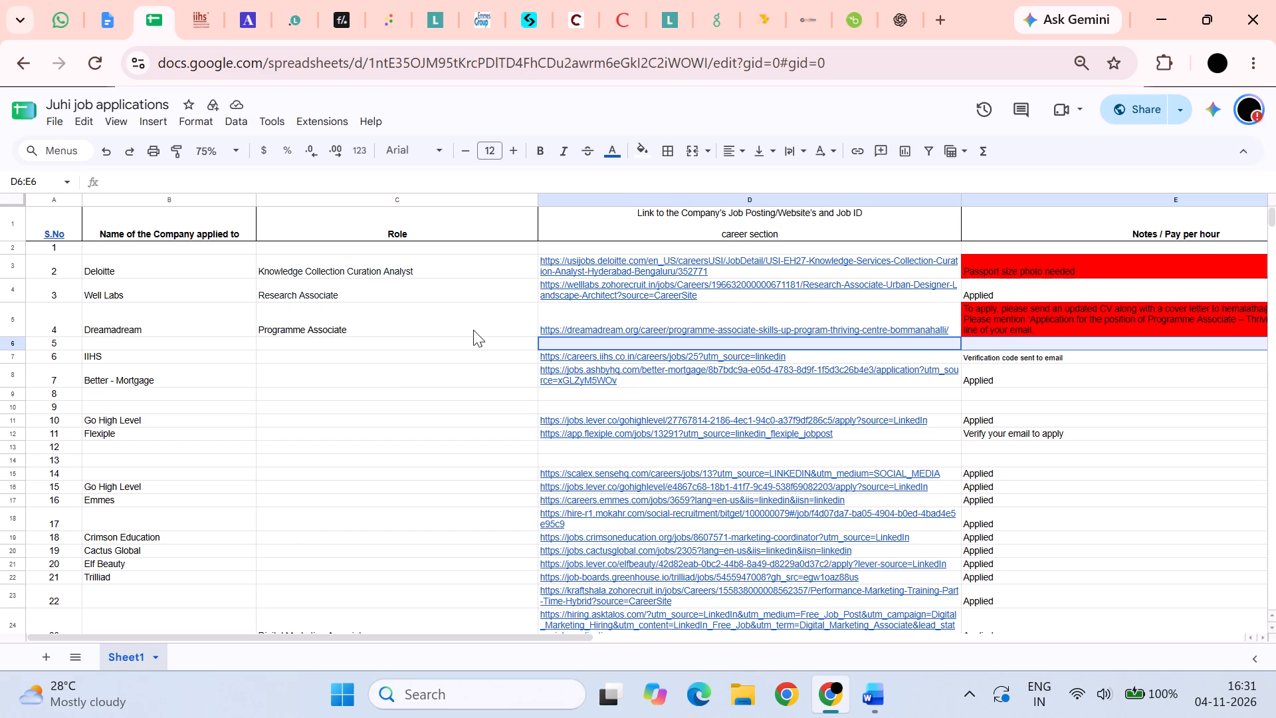
{"action": "left_click", "coordinate": [414, 359]}
{"action": "key", "text": "ctrl+v"}
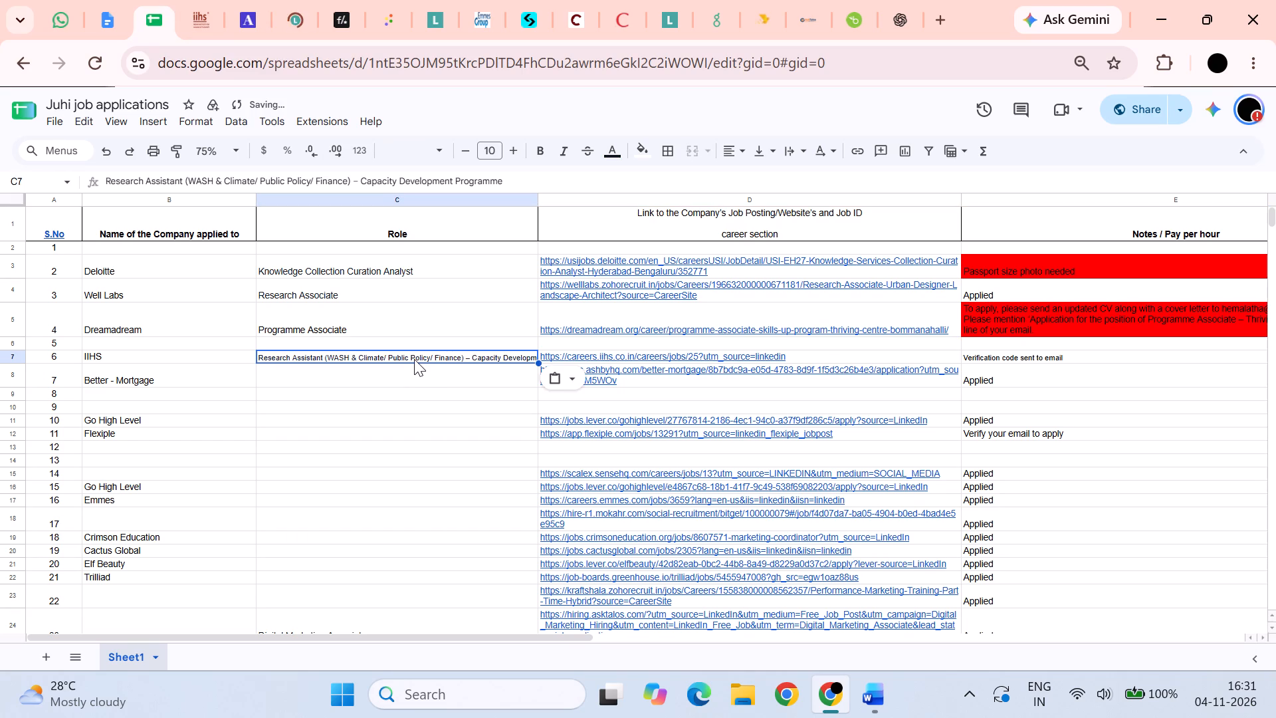
{"action": "left_click", "coordinate": [198, 0]}
{"action": "left_click", "coordinate": [201, 12]}
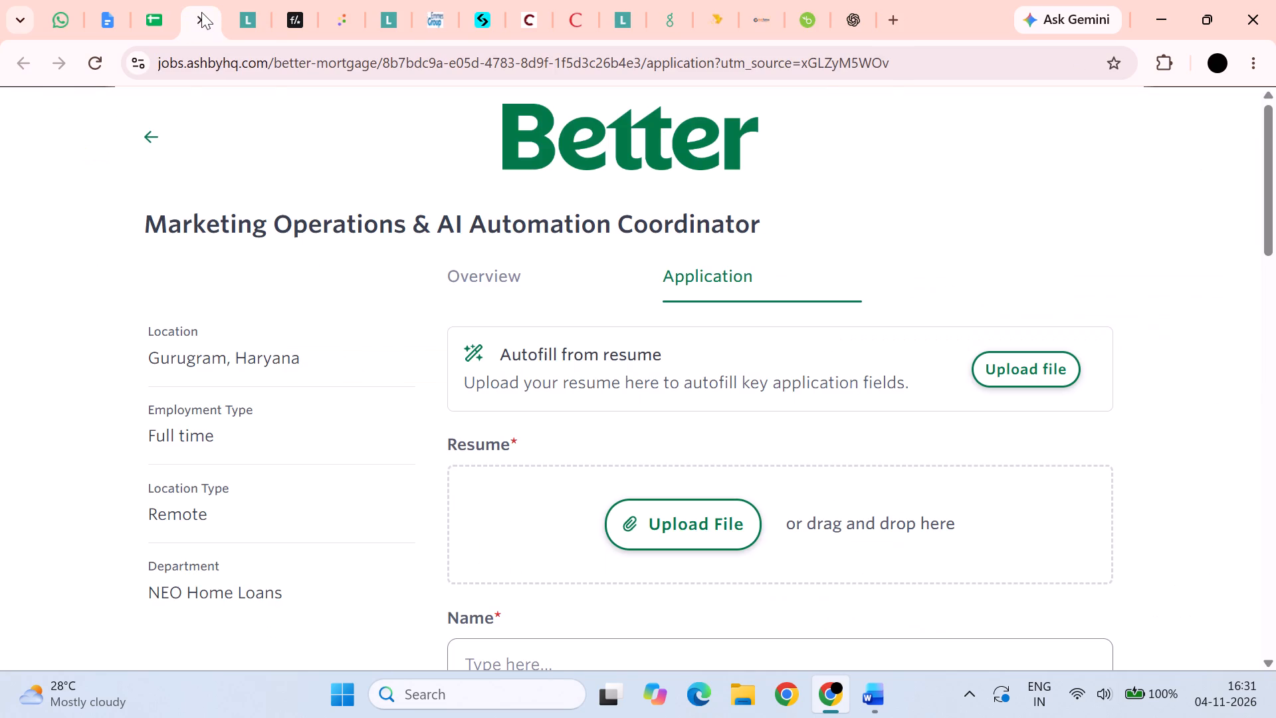
Enter the role "Marketing Operations & AI Automation Coordinator" for Better - Mortgage in row 8 and close its listing.
{"action": "triple_click", "coordinate": [418, 222]}
{"action": "key", "text": "ctrl+c"}
{"action": "left_click", "coordinate": [158, 11]}
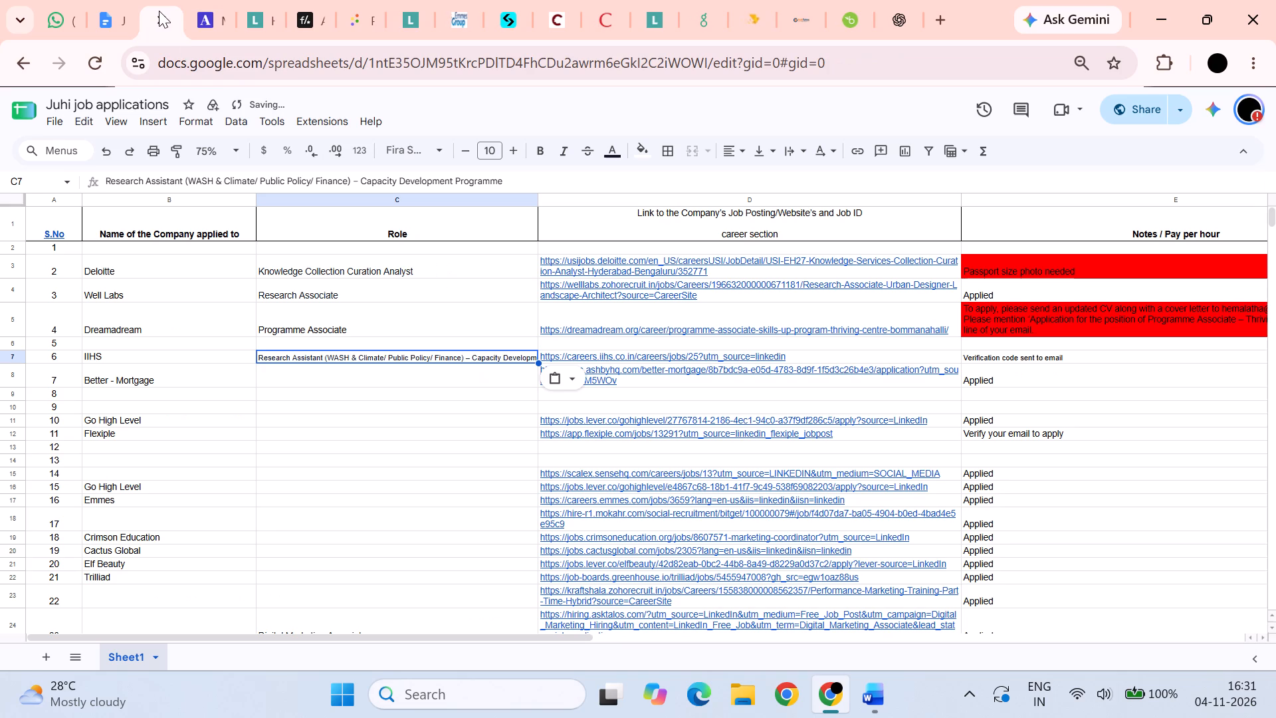
{"action": "key", "text": "Down"}
{"action": "key", "text": "ctrl+v"}
{"action": "key", "text": "Down"}
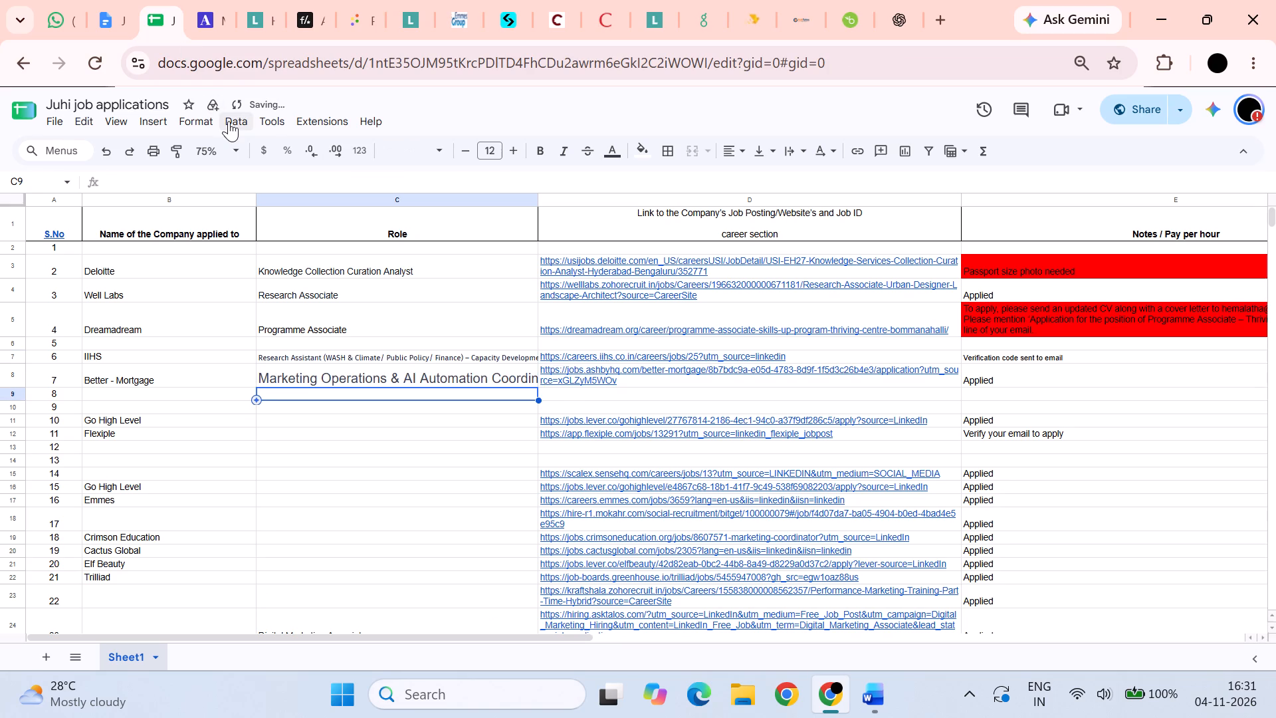
{"action": "key", "text": "Down"}
{"action": "key", "text": "Down"}
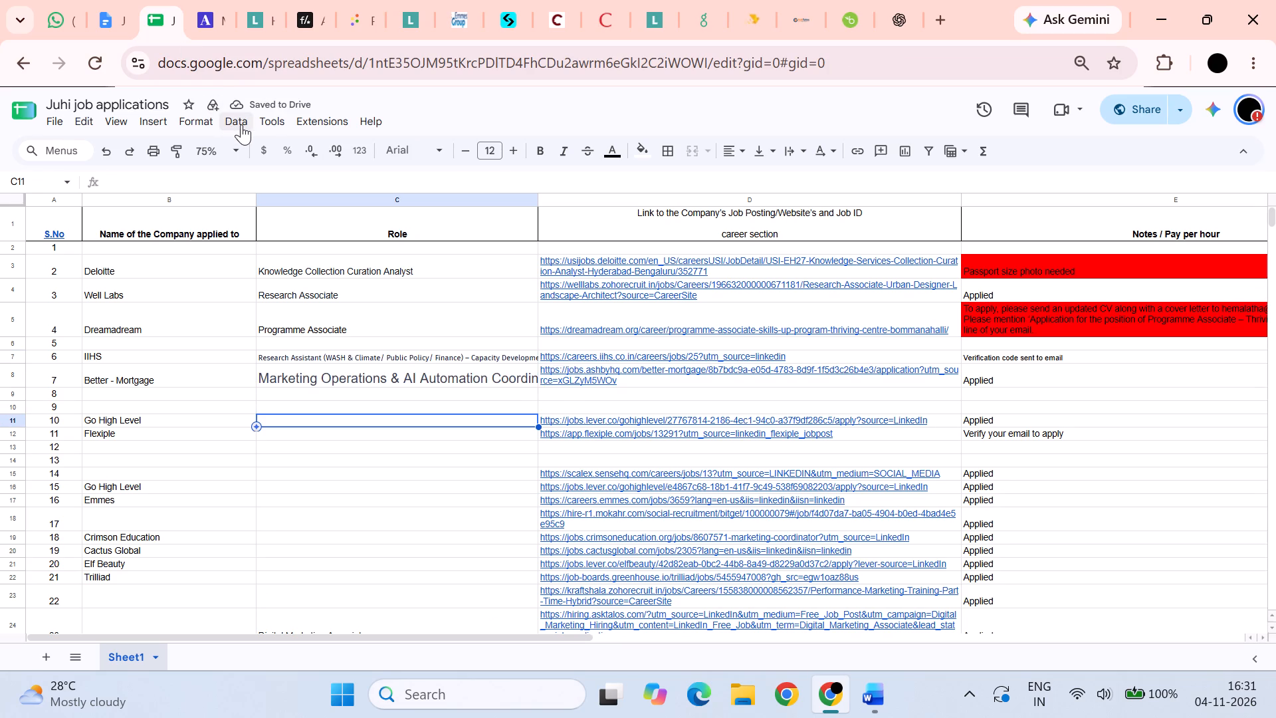
{"action": "left_click", "coordinate": [215, 16]}
{"action": "left_click", "coordinate": [215, 16]}
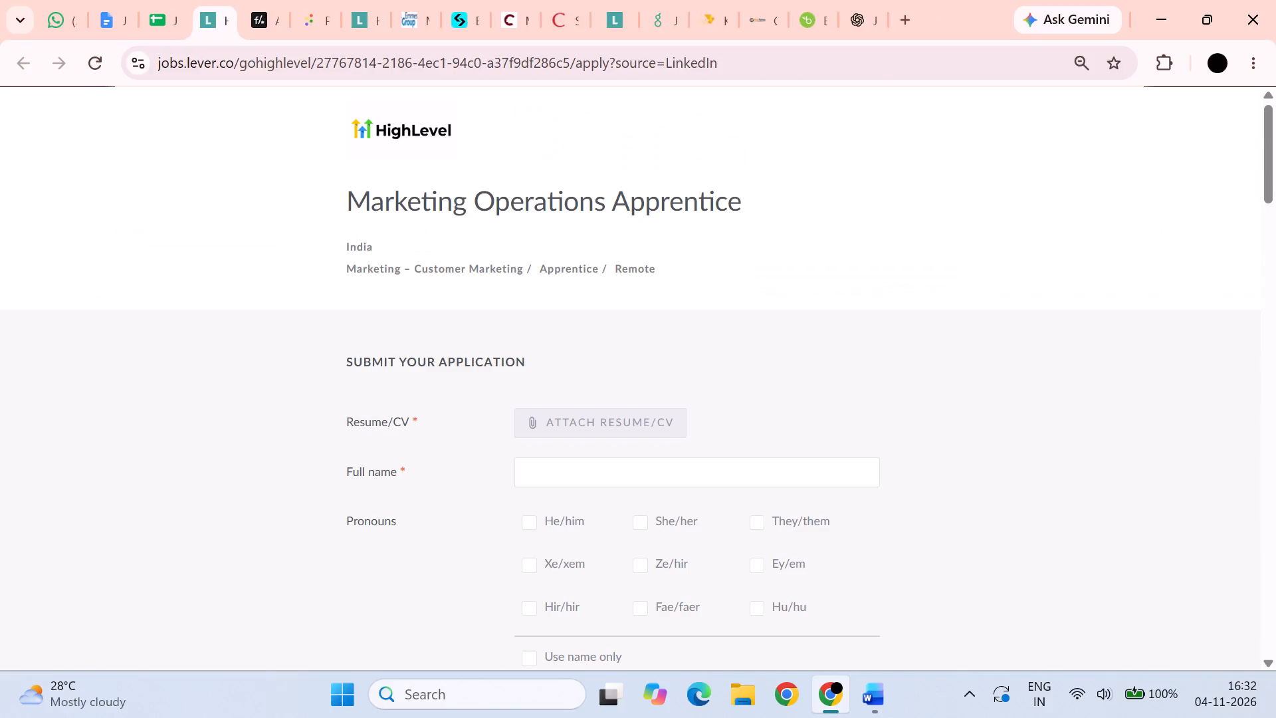
Enter the role "Marketing Operations Apprentice" for Go High Level in row 11 and close its listing.
{"action": "triple_click", "coordinate": [449, 199]}
{"action": "key", "text": "ctrl+c"}
{"action": "left_click", "coordinate": [136, 0]}
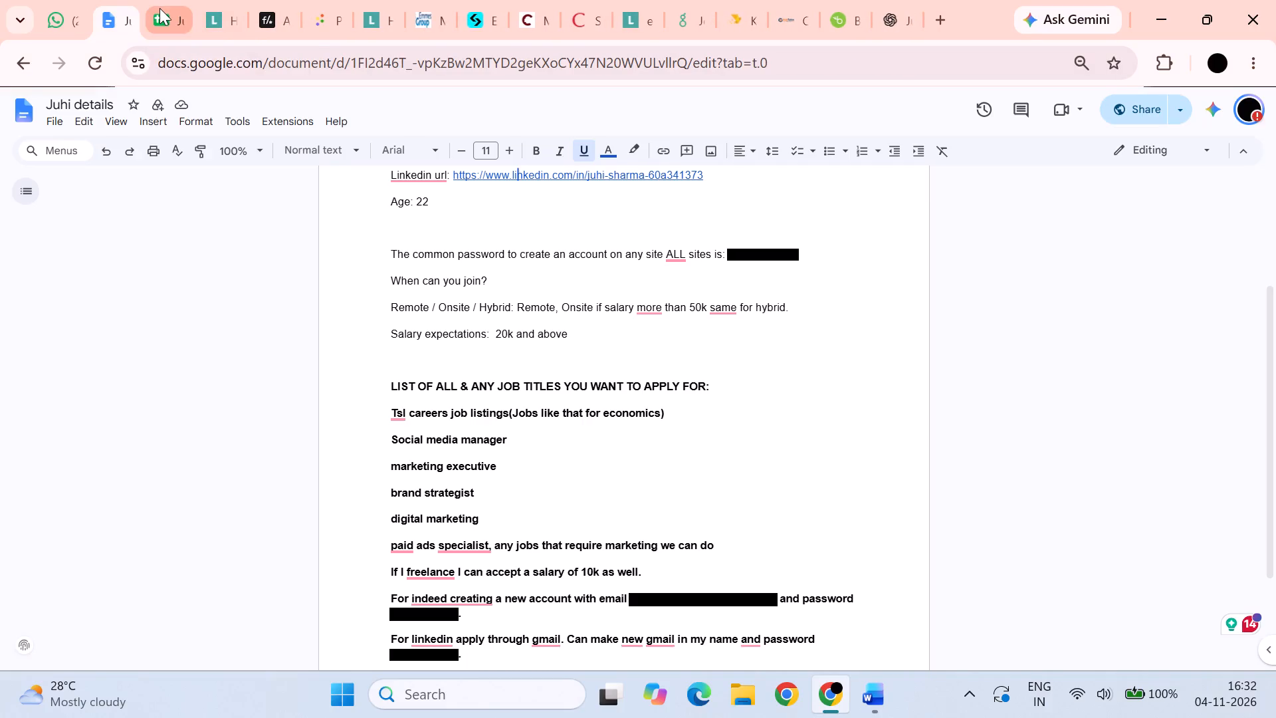
{"action": "left_click", "coordinate": [159, 8]}
{"action": "key", "text": "Down"}
{"action": "key", "text": "Up"}
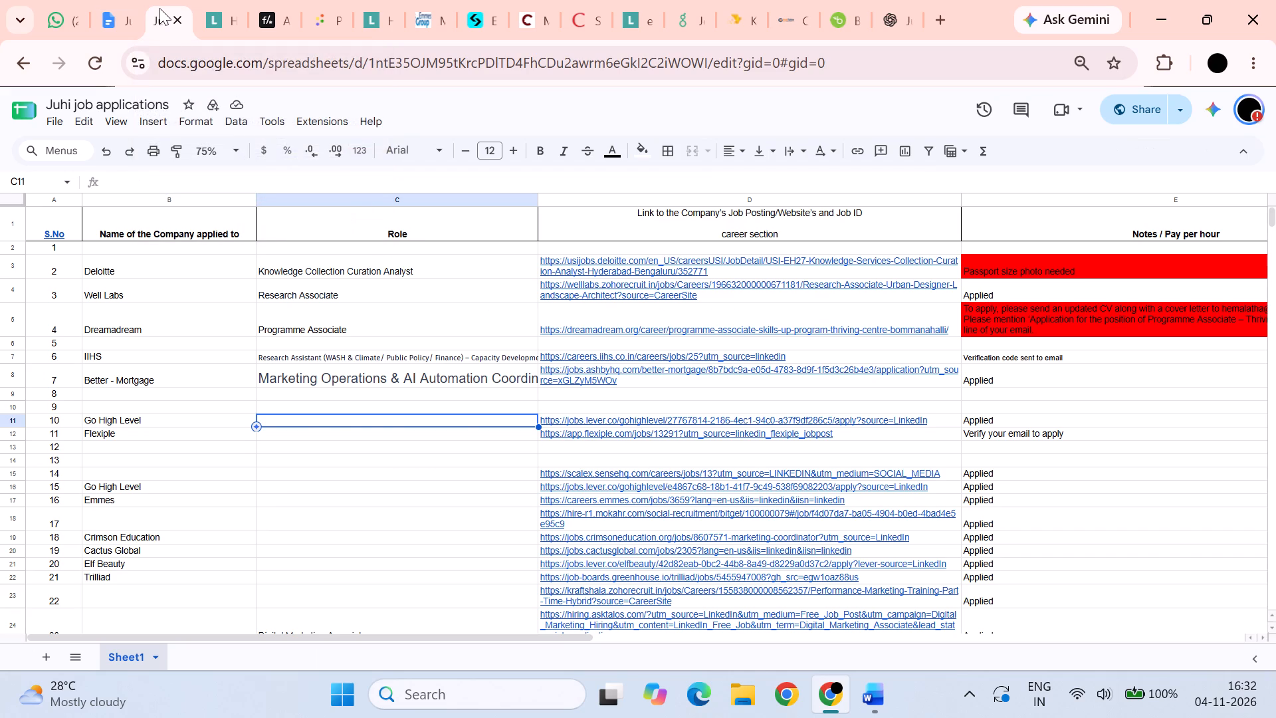
{"action": "key", "text": "ctrl+v"}
{"action": "key", "text": "Down"}
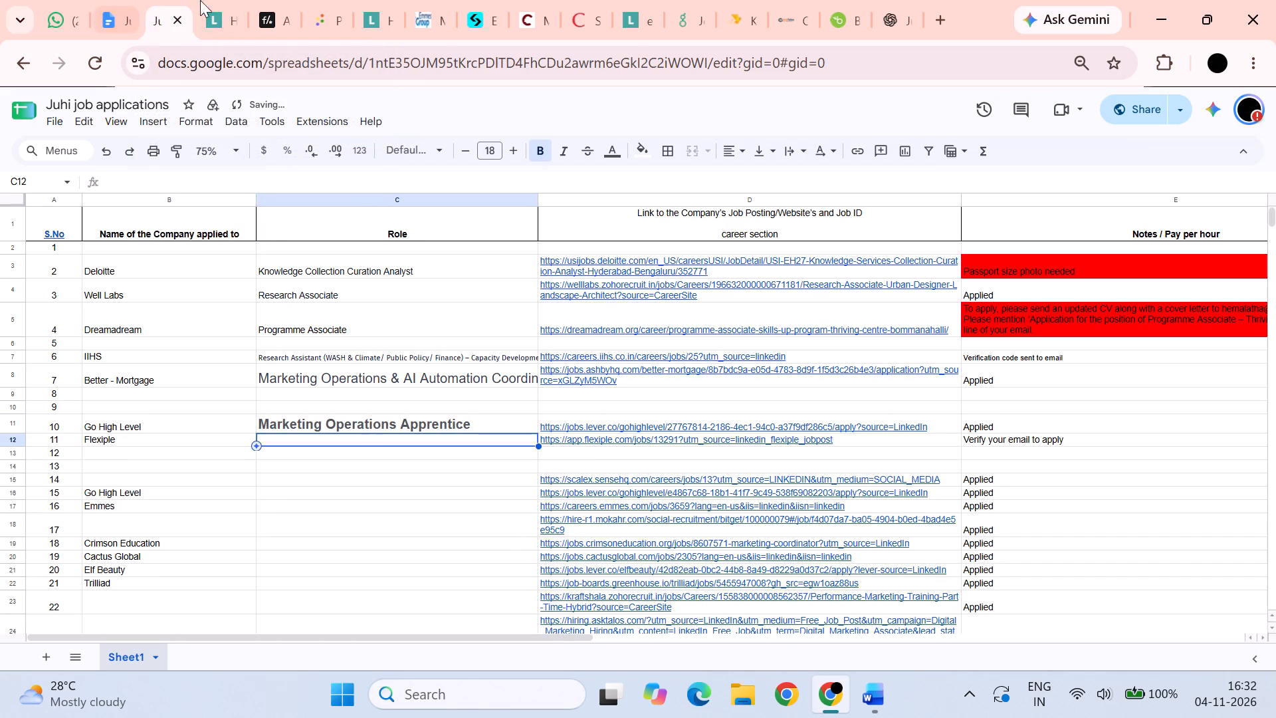
{"action": "left_click", "coordinate": [210, 0]}
{"action": "left_click", "coordinate": [231, 14]}
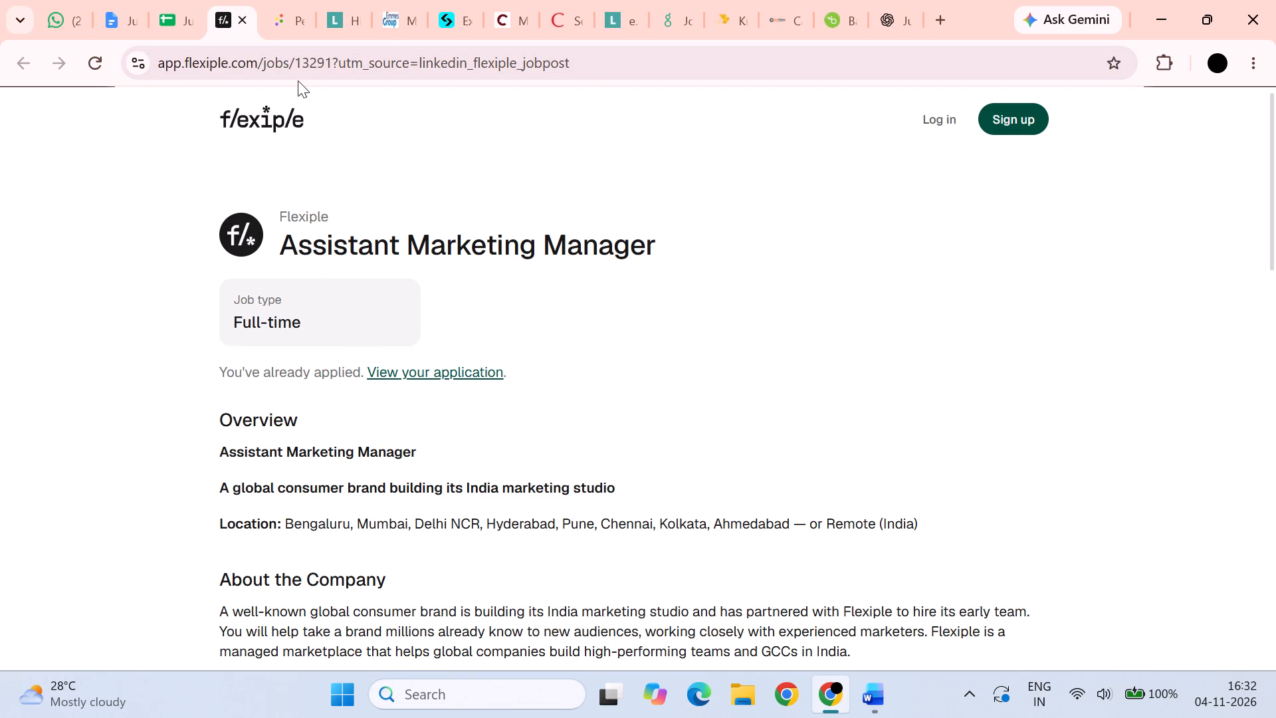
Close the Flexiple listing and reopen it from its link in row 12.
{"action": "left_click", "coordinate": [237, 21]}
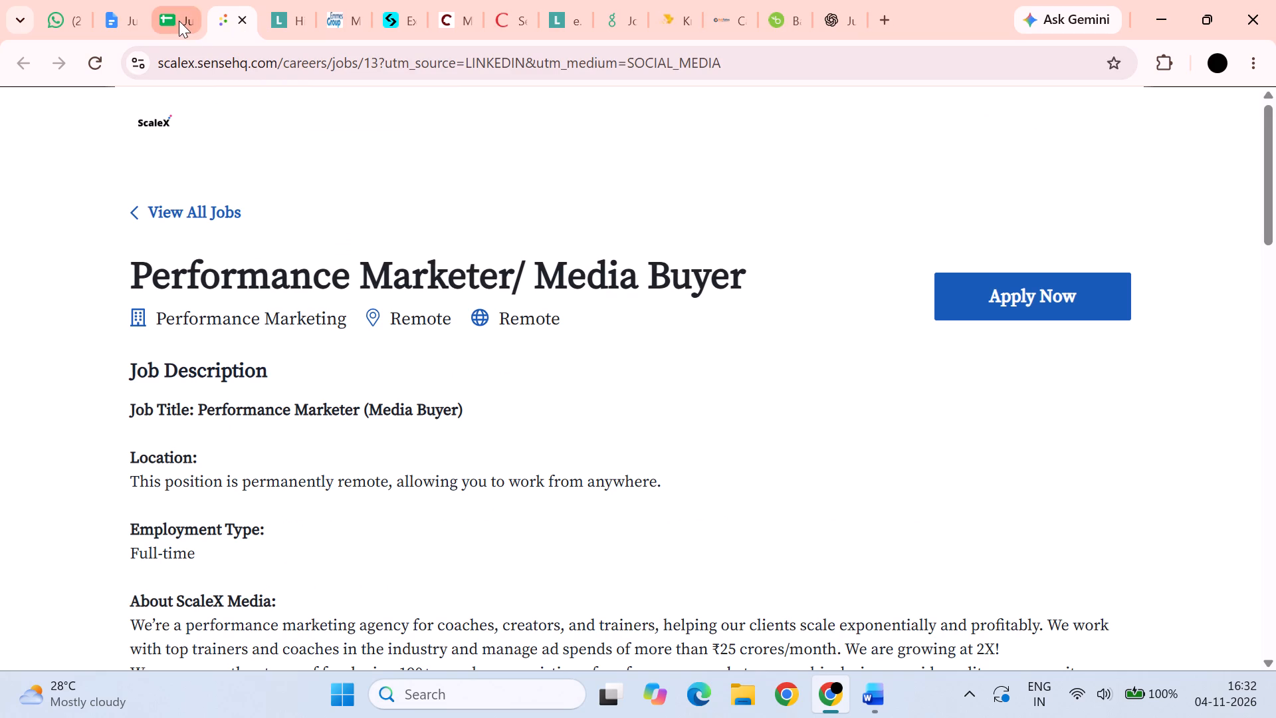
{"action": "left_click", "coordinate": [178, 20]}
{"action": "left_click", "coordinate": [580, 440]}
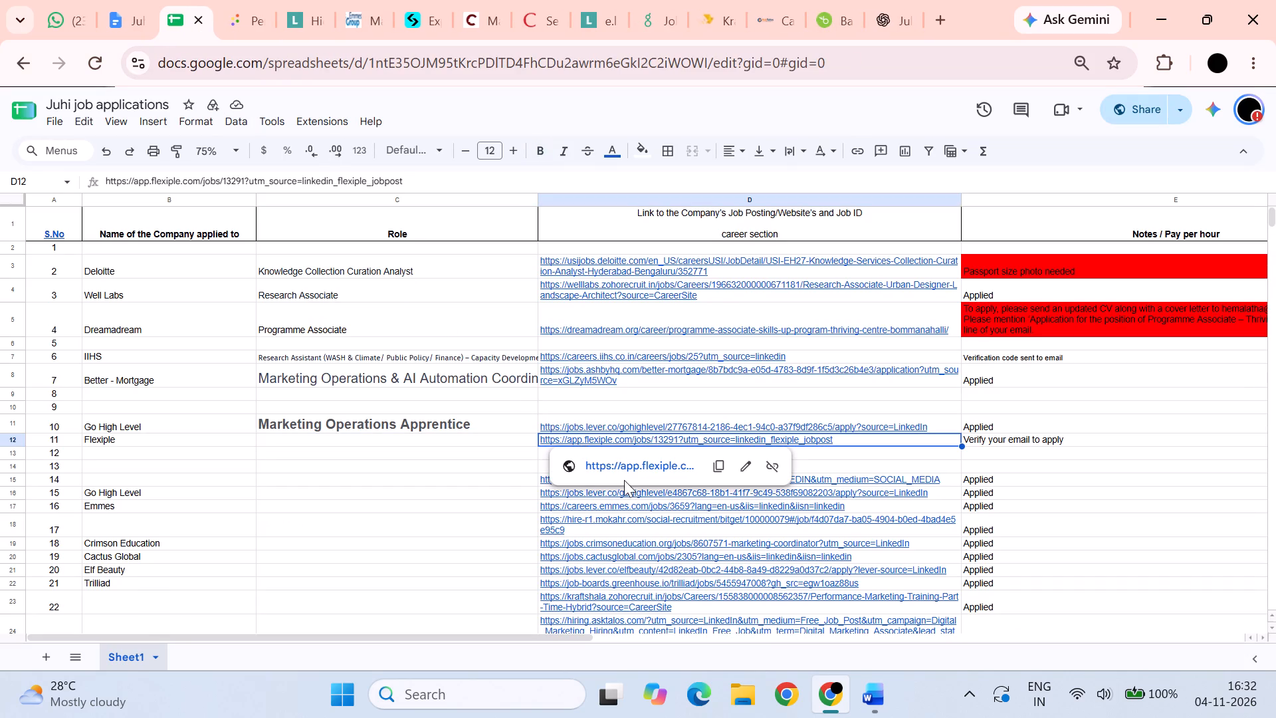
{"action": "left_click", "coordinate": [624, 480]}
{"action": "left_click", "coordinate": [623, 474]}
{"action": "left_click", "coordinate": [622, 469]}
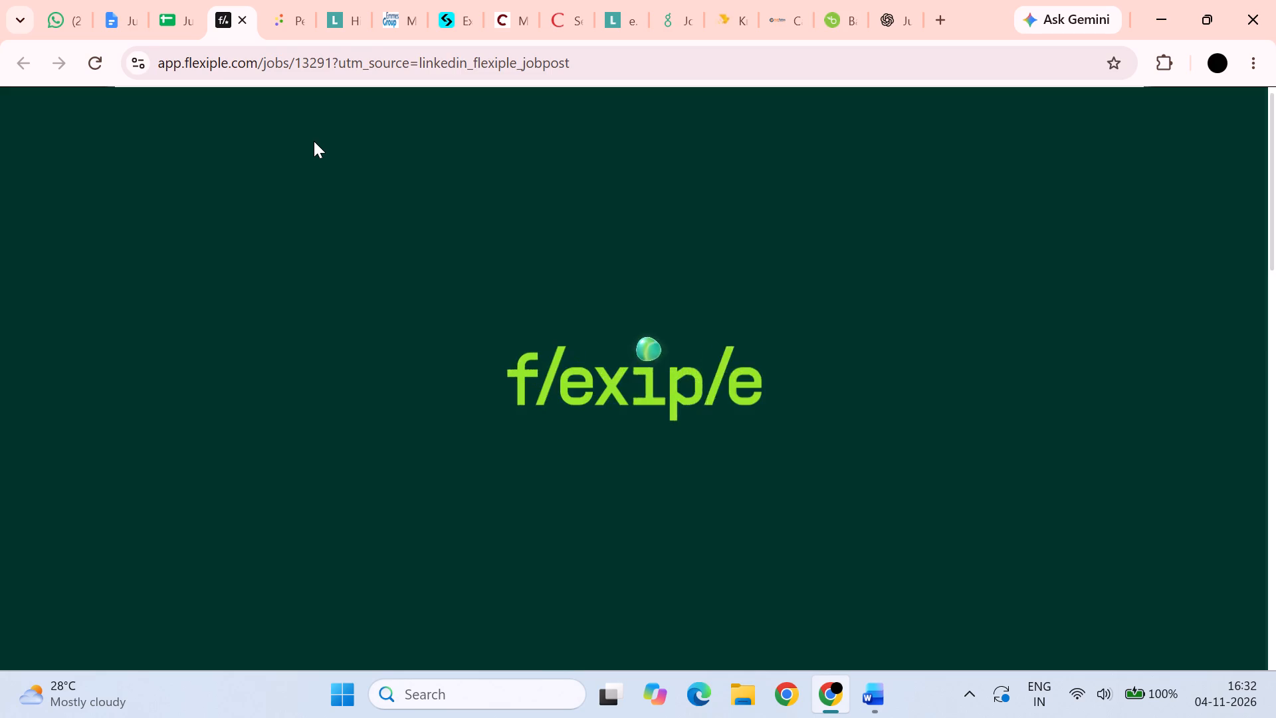
Enter the role "Assistant Marketing Manager" for Flexiple in row 12 and close its listing.
{"action": "triple_click", "coordinate": [446, 241]}
{"action": "key", "text": "ctrl+c"}
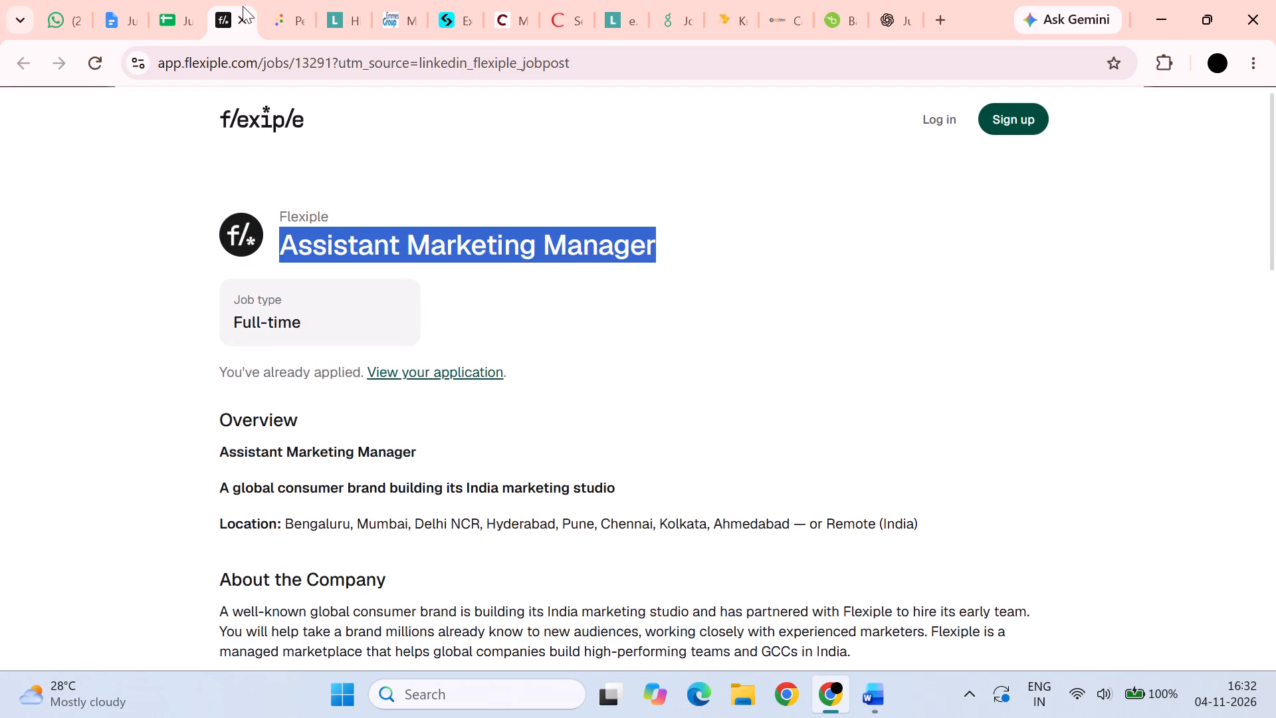
{"action": "left_click", "coordinate": [241, 11]}
{"action": "left_click", "coordinate": [241, 15]}
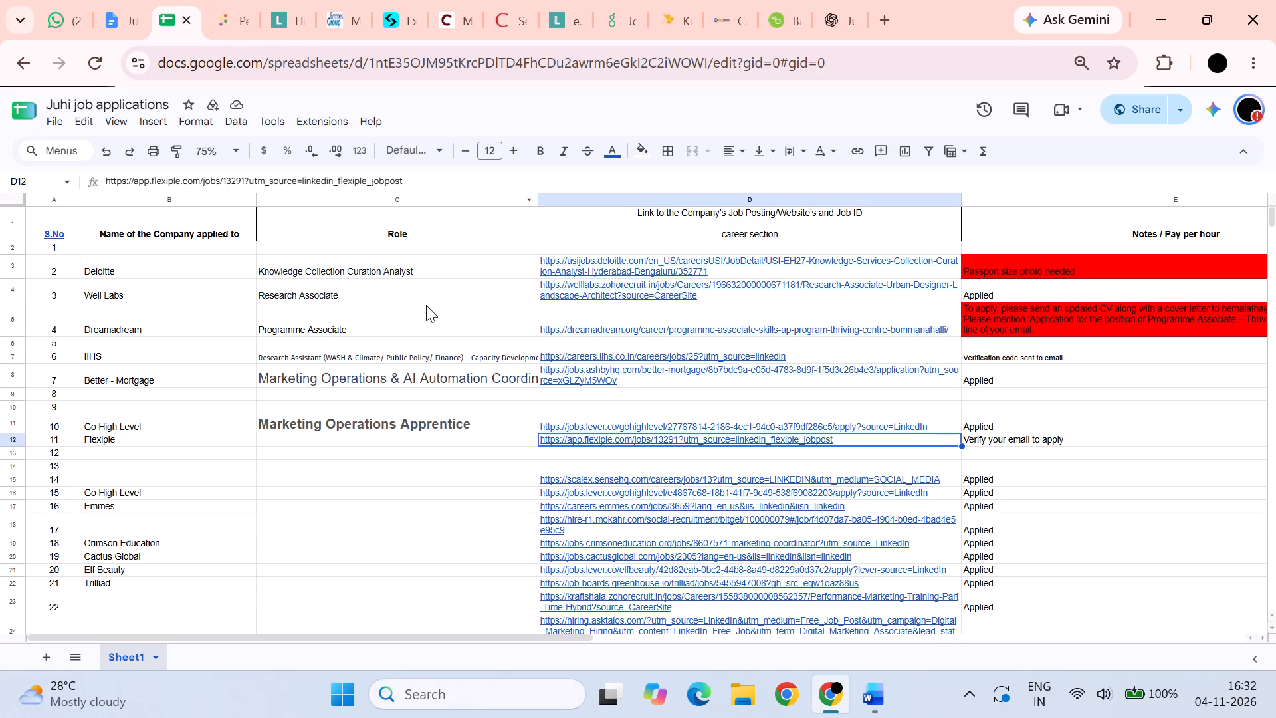
{"action": "key", "text": "Left"}
{"action": "key", "text": "ctrl+v"}
Enter the role "Performance Marketer/ Media Buyer" and the company name "Scale X" in row 15.
{"action": "key", "text": "Down"}
{"action": "key", "text": "Down"}
{"action": "key", "text": "Down"}
{"action": "key", "text": "Down"}
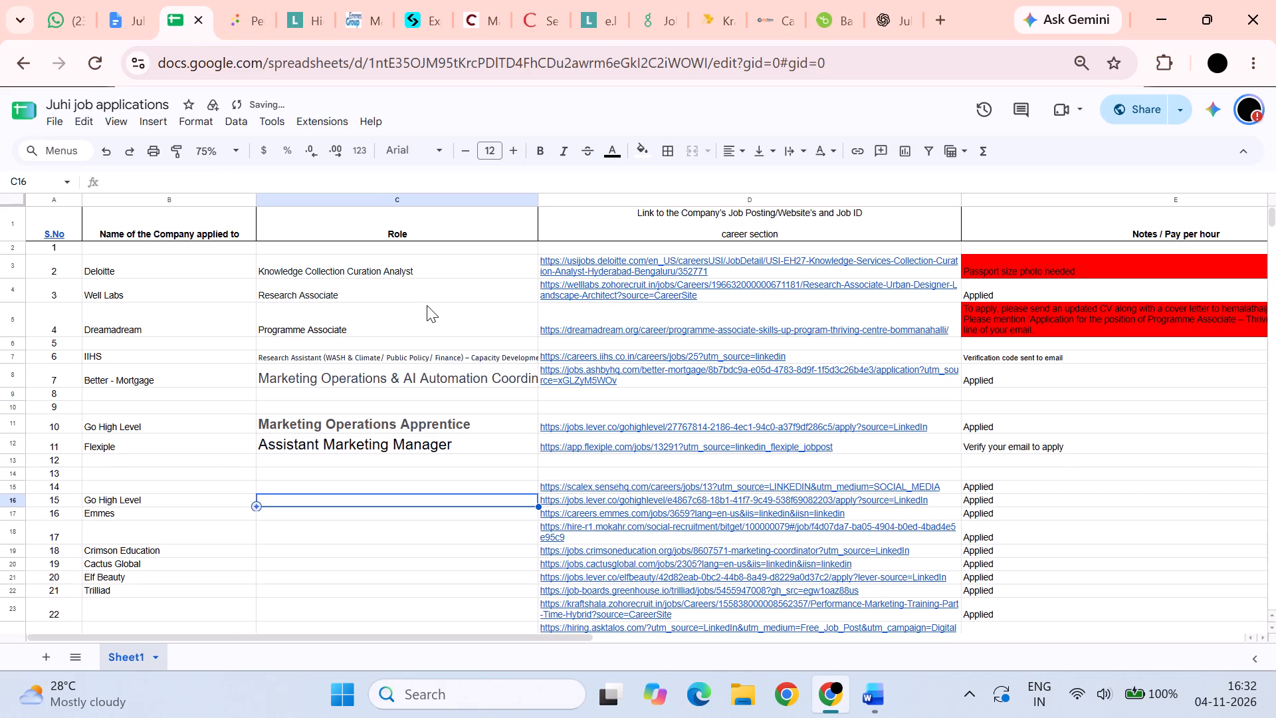
{"action": "left_click", "coordinate": [242, 4]}
{"action": "triple_click", "coordinate": [397, 263]}
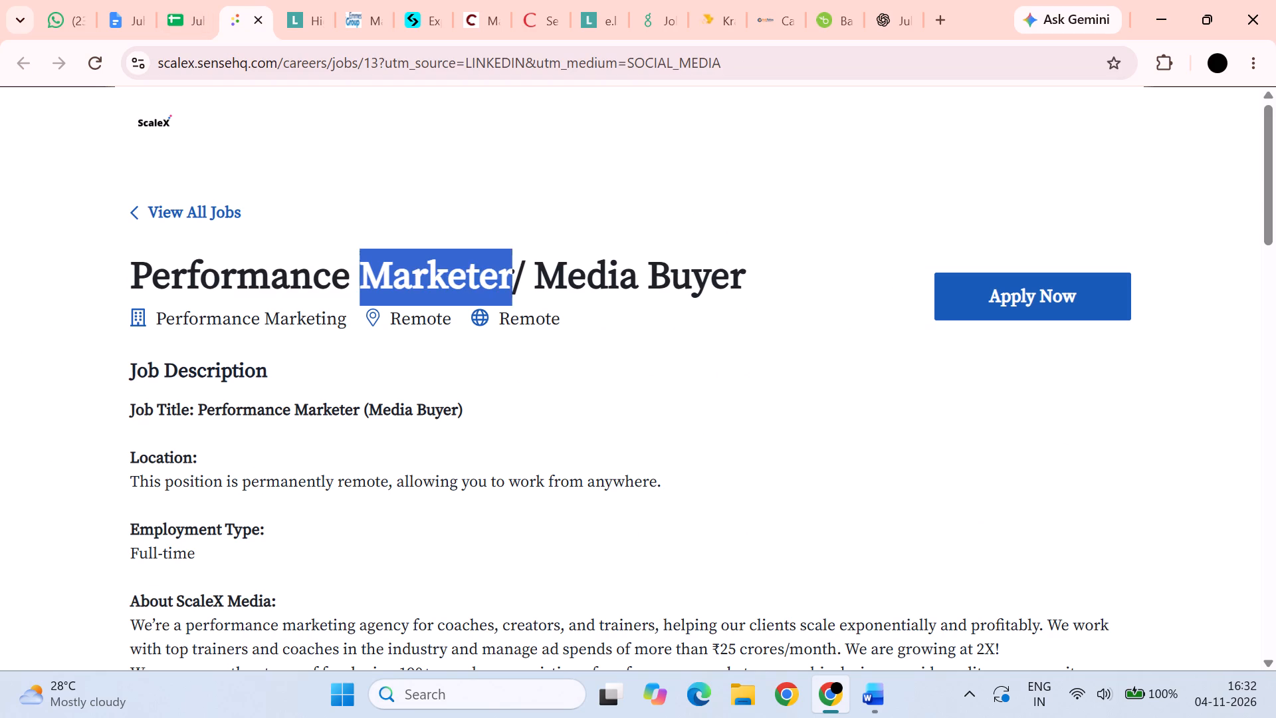
{"action": "key", "text": "ctrl+c"}
{"action": "left_click", "coordinate": [172, 0]}
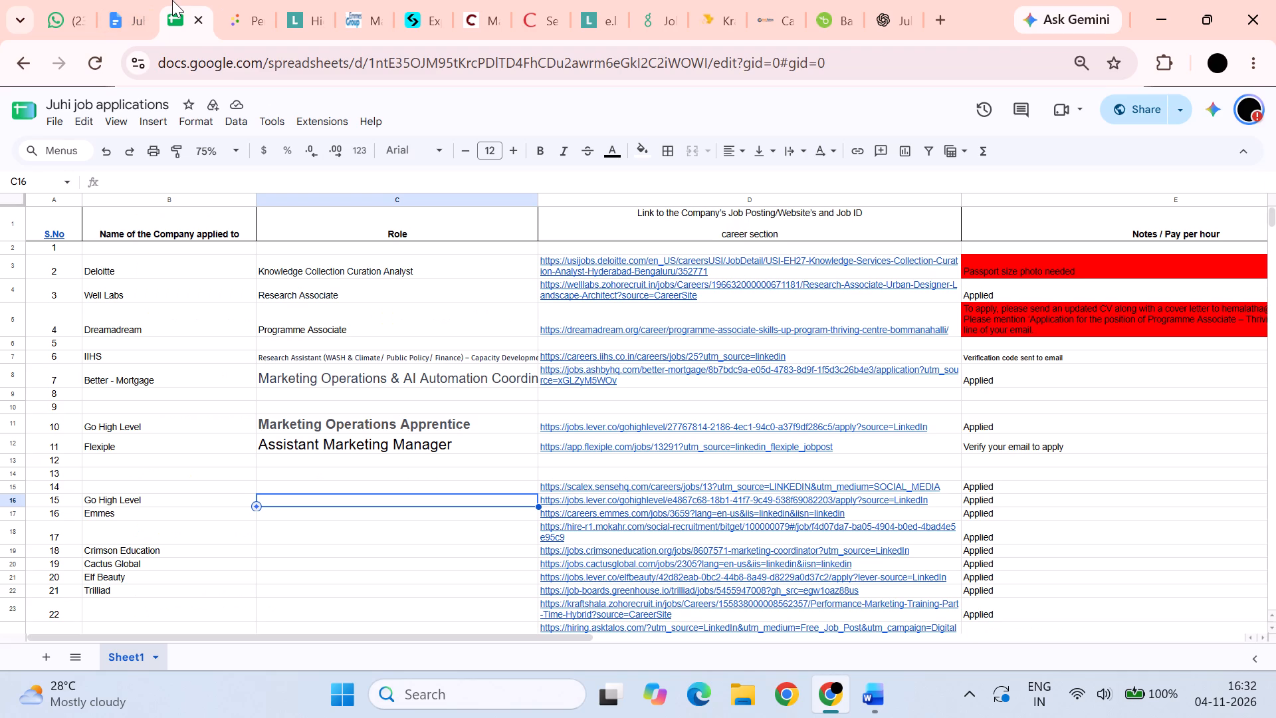
{"action": "key", "text": "Up"}
{"action": "key", "text": "ctrl+v"}
{"action": "key", "text": "Left"}
{"action": "type", "text": "Scale X"}
{"action": "key", "text": "Return"}
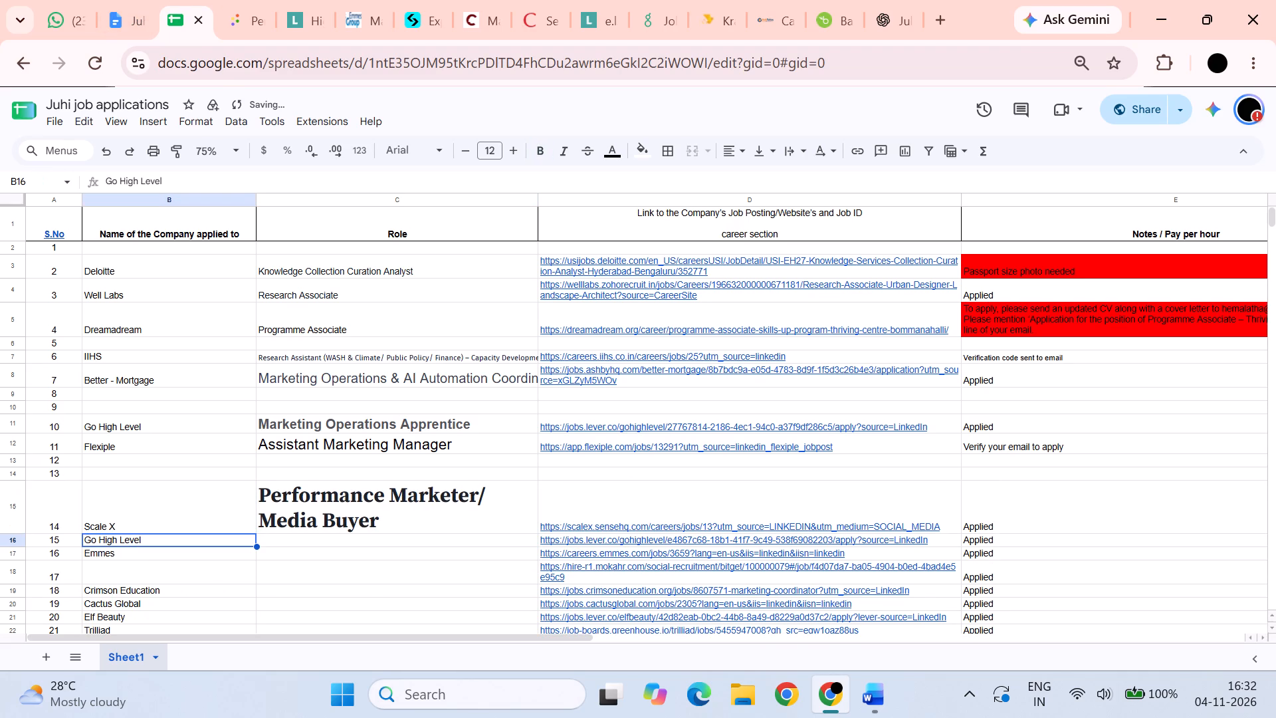
Replace the company name in row 15 with "ScaleX" as spelled in its listing, and close that listing.
{"action": "left_click", "coordinate": [286, 0]}
{"action": "left_click", "coordinate": [240, 0]}
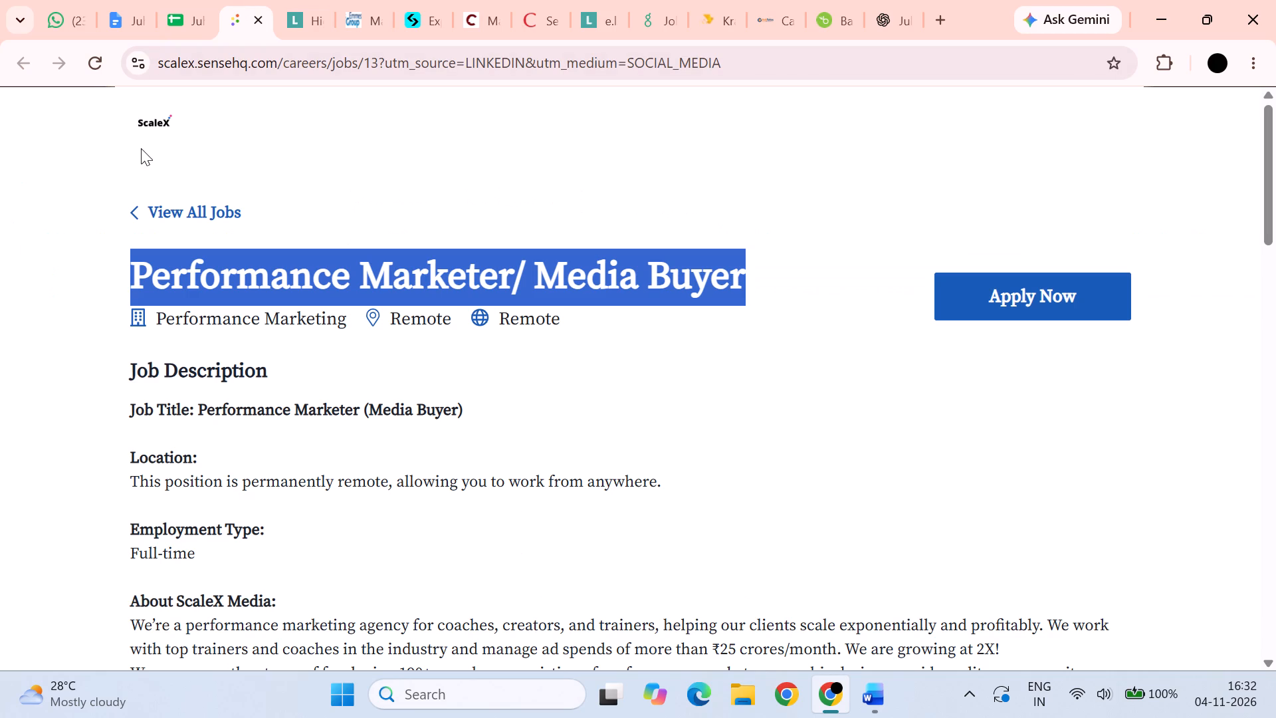
{"action": "double_click", "coordinate": [205, 602]}
{"action": "key", "text": "ctrl+c"}
{"action": "left_click", "coordinate": [179, 17]}
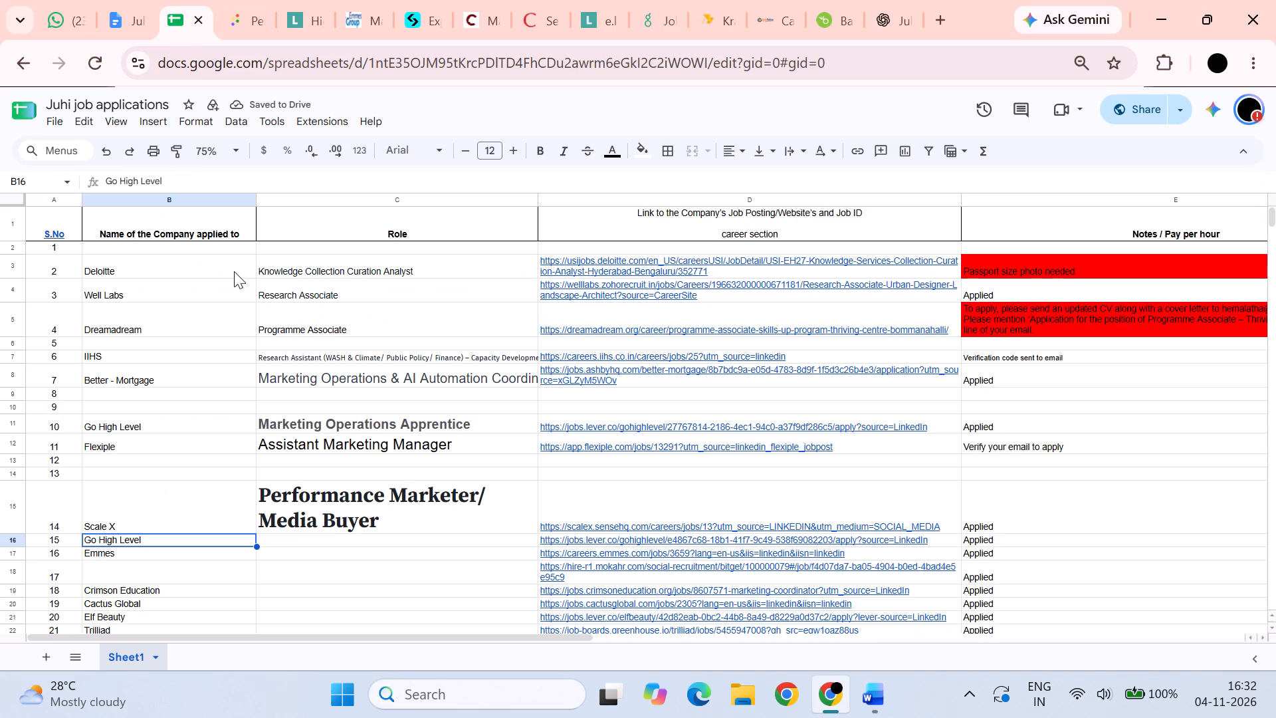
{"action": "double_click", "coordinate": [113, 511]}
{"action": "key", "text": "ctrl+a"}
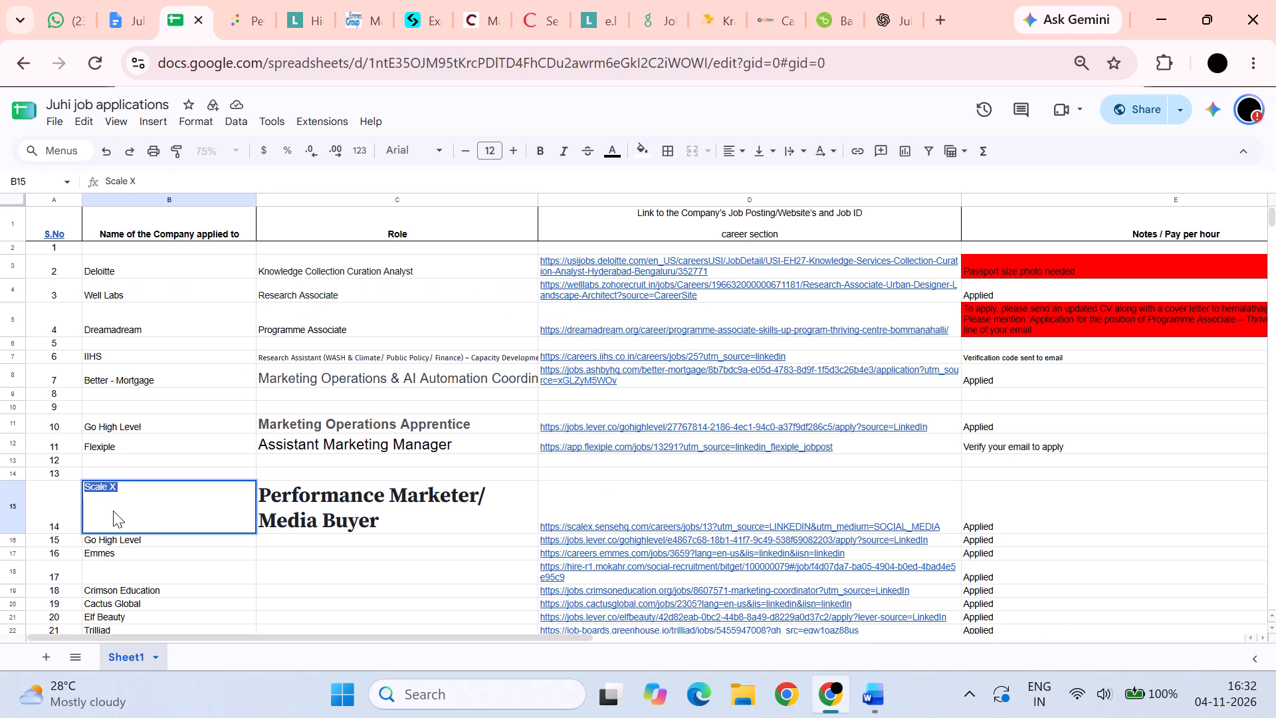
{"action": "key", "text": "ctrl+v"}
{"action": "key", "text": "Return"}
{"action": "key", "text": "Right"}
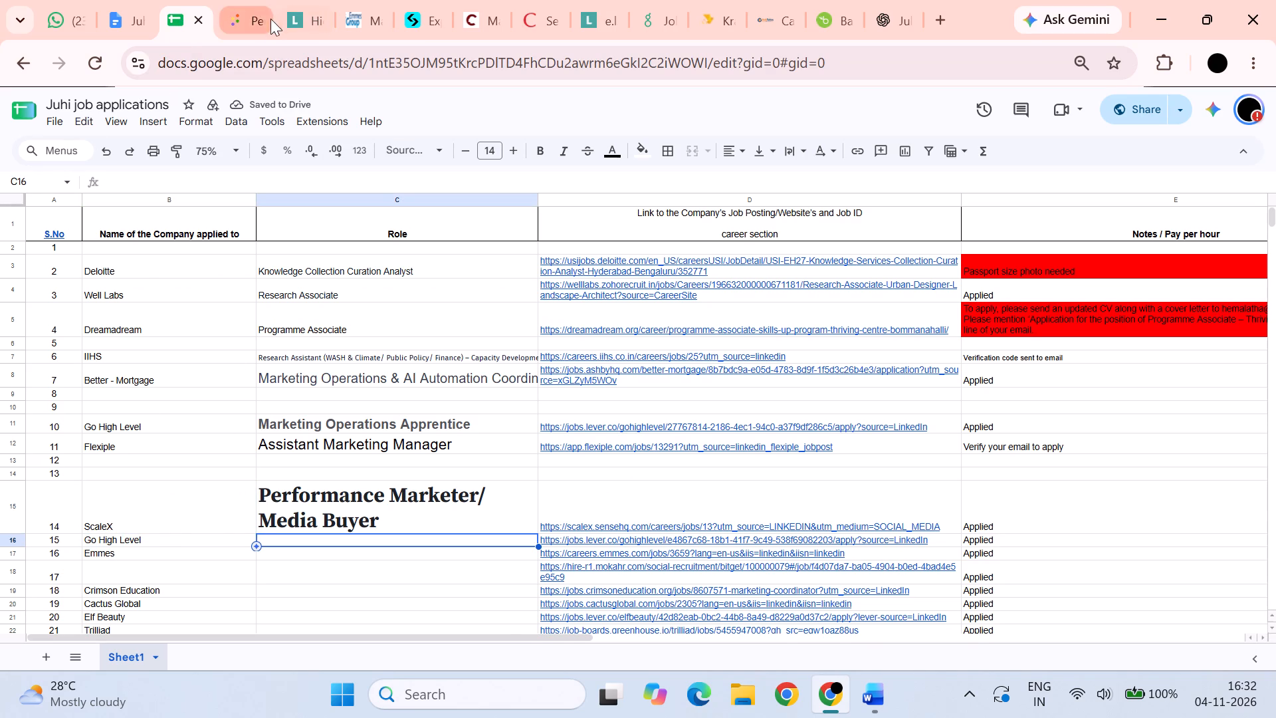
{"action": "left_click", "coordinate": [253, 9]}
{"action": "left_click", "coordinate": [261, 17]}
Enter the role "Product Marketing Apprentice" for Go High Level in row 16 and close its listing.
{"action": "triple_click", "coordinate": [413, 200]}
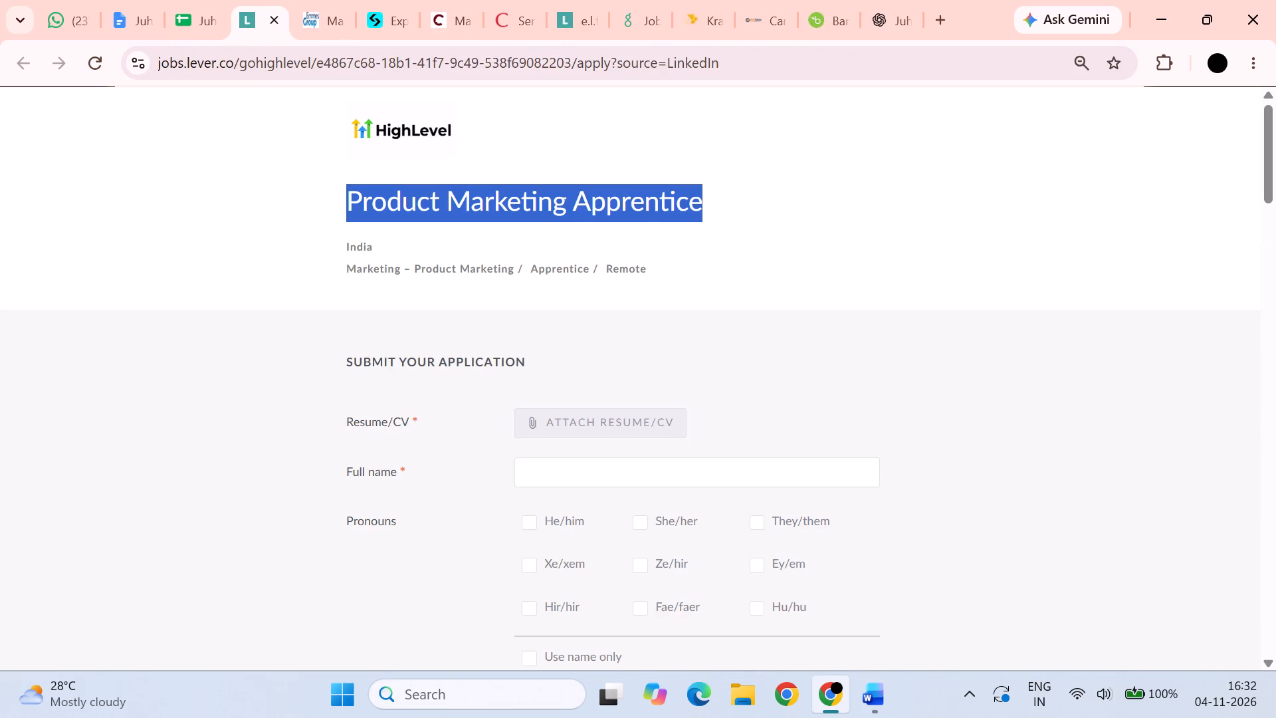
{"action": "key", "text": "ctrl+c"}
{"action": "left_click", "coordinate": [272, 15]}
{"action": "left_click", "coordinate": [179, 5]}
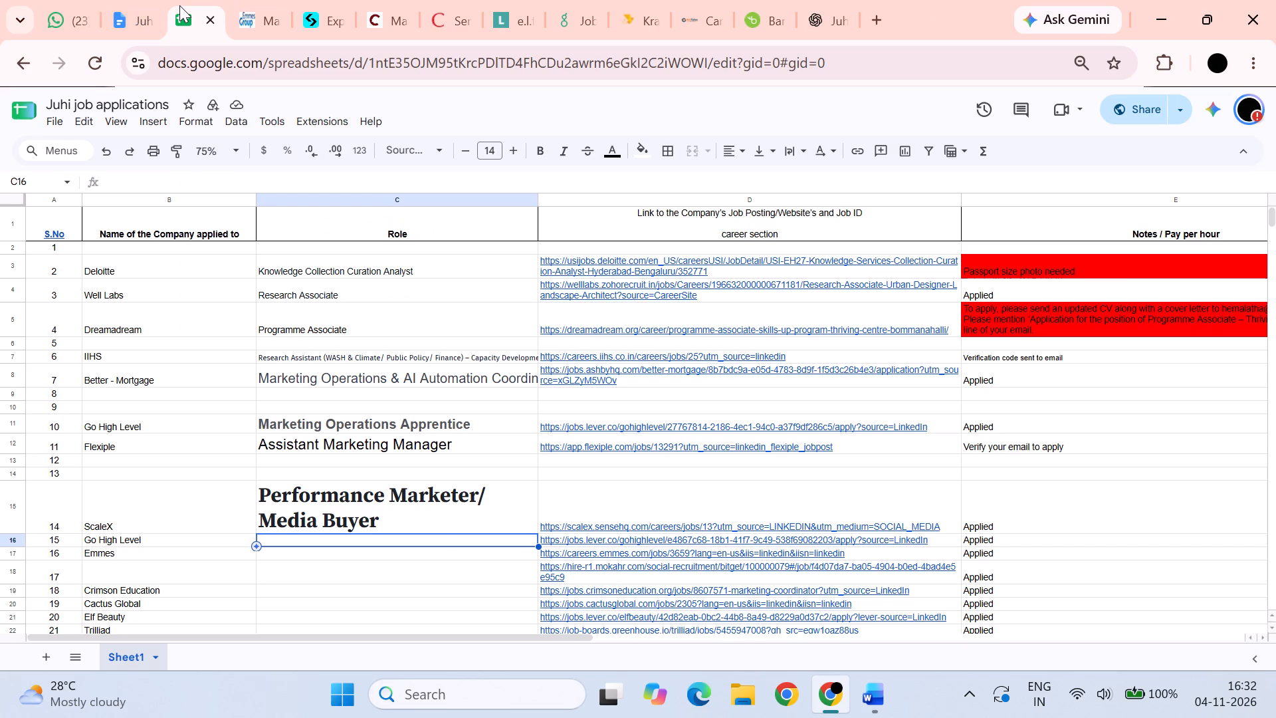
{"action": "key", "text": "ctrl+v"}
{"action": "key", "text": "Down"}
Enter the role "Marketing Specialist" for Emmes in row 17 and close its listing.
{"action": "left_click", "coordinate": [247, 0]}
{"action": "triple_click", "coordinate": [246, 217]}
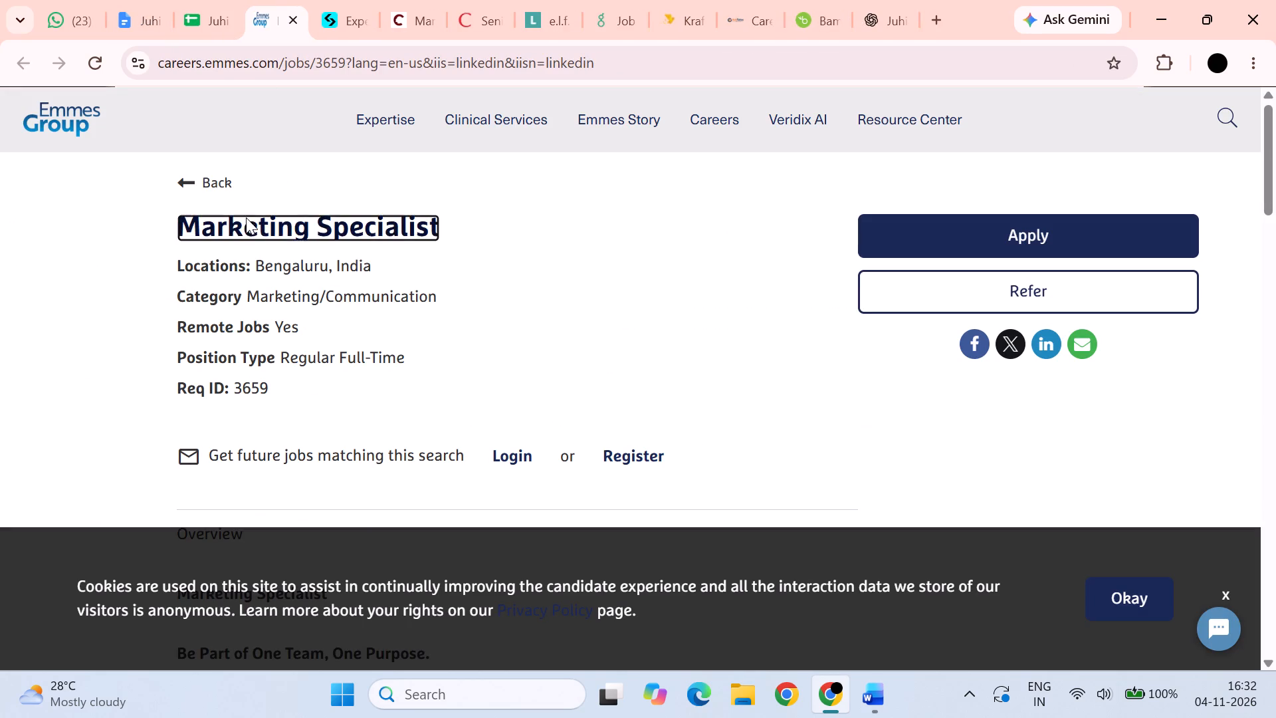
{"action": "key", "text": "ctrl+c"}
{"action": "left_click", "coordinate": [221, 0]}
{"action": "key", "text": "ctrl+v"}
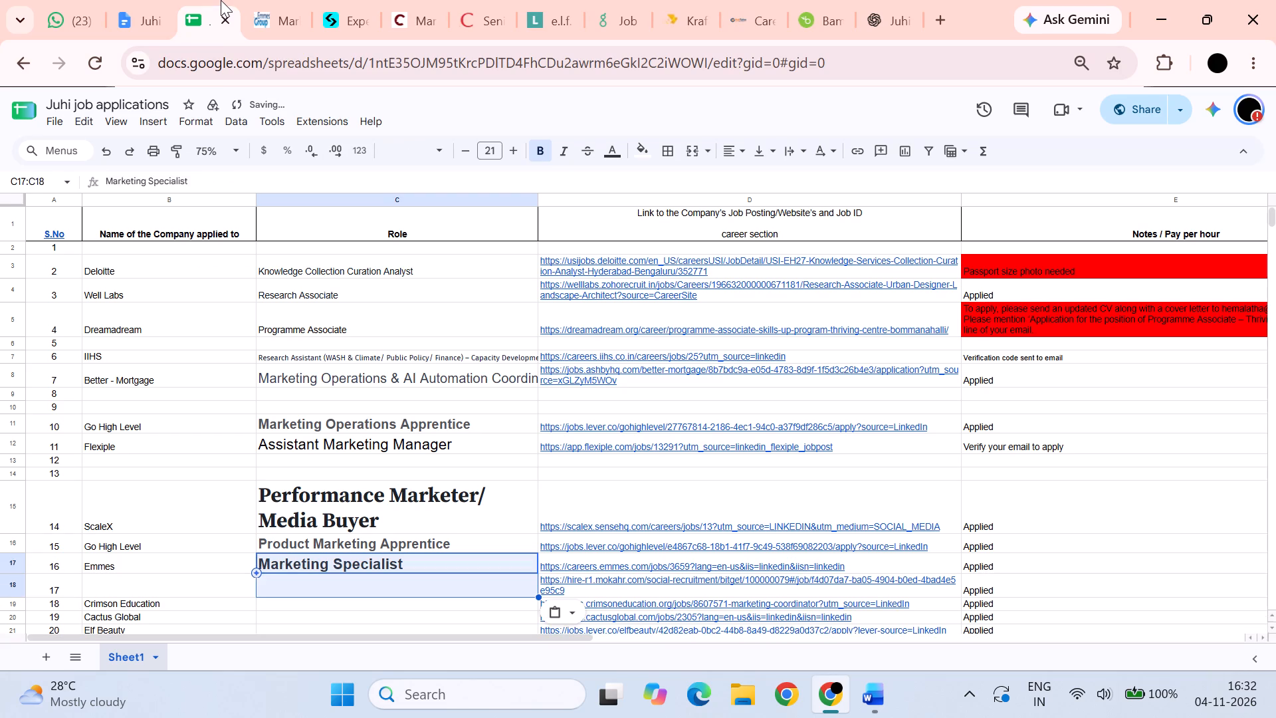
{"action": "key", "text": "Down"}
{"action": "key", "text": "Left"}
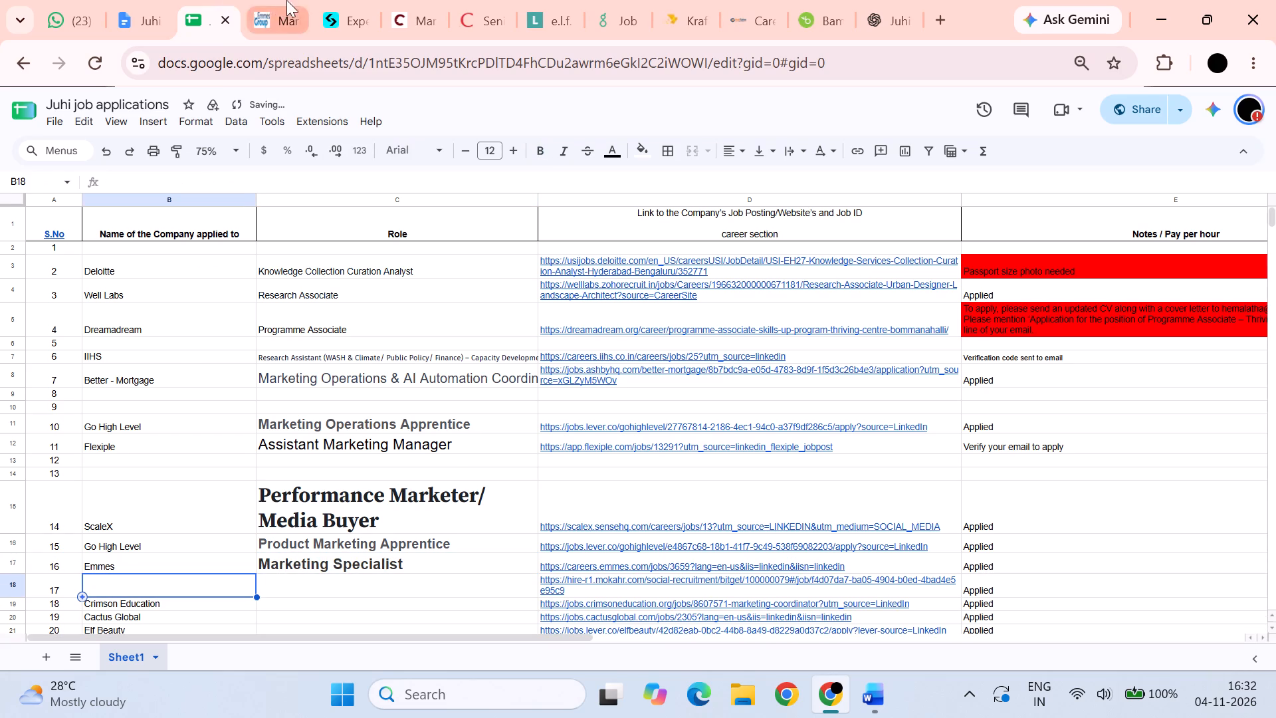
{"action": "left_click", "coordinate": [287, 0]}
{"action": "left_click", "coordinate": [300, 27]}
Fill row 18 with the company name "Bitget" and the role "Campaign Operations Specialist - LATAM" from its listing, closing the listing.
{"action": "triple_click", "coordinate": [313, 240]}
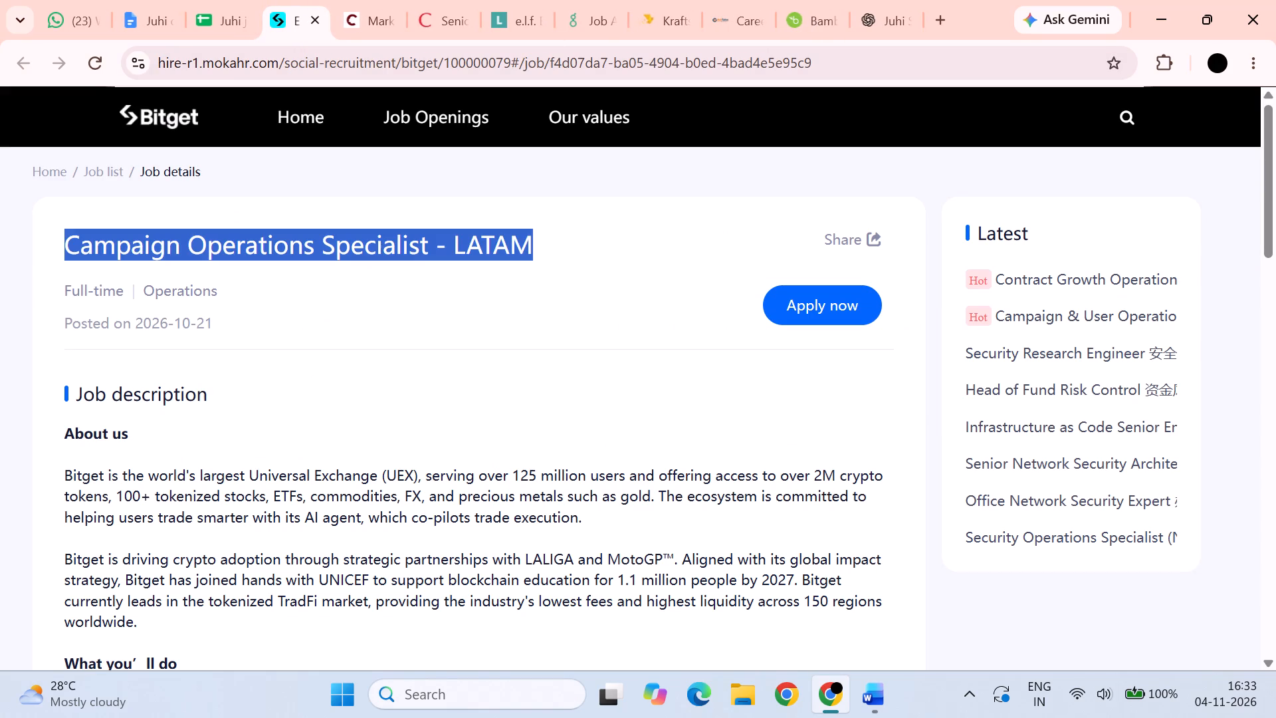
{"action": "key", "text": "ctrl+c"}
{"action": "left_click", "coordinate": [209, 0]}
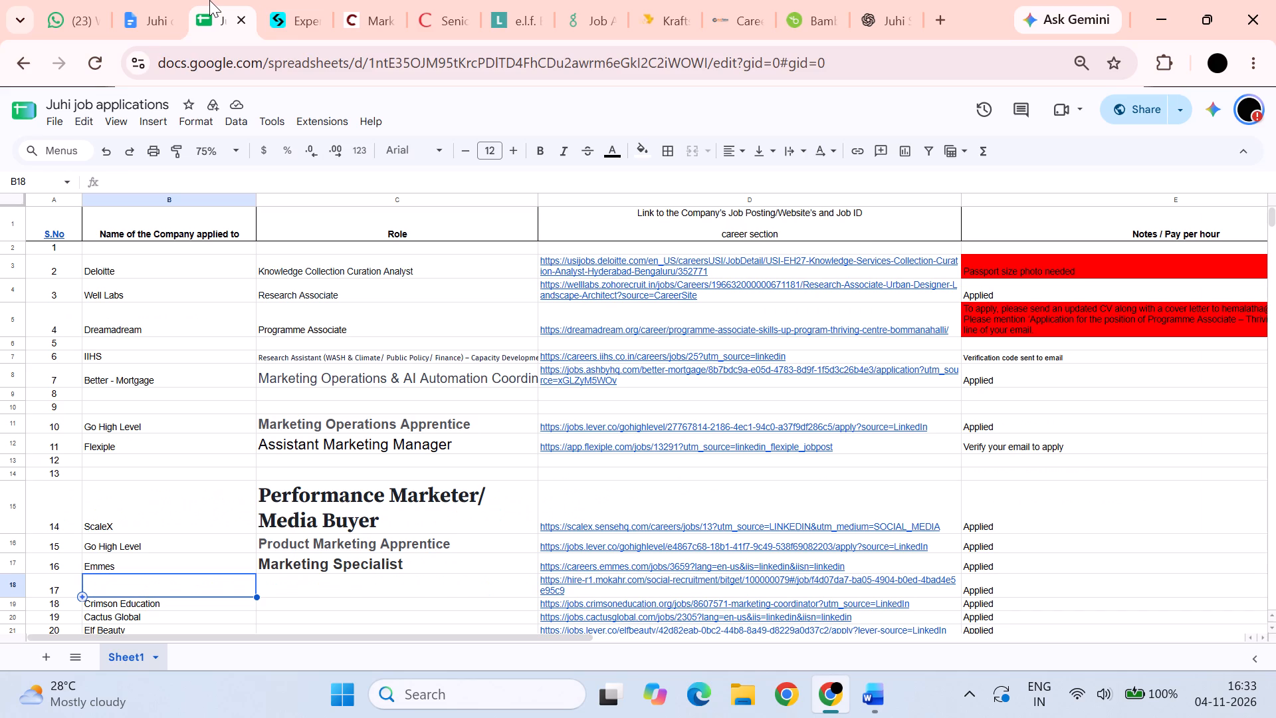
{"action": "key", "text": "Return"}
{"action": "type", "text": "Bither"}
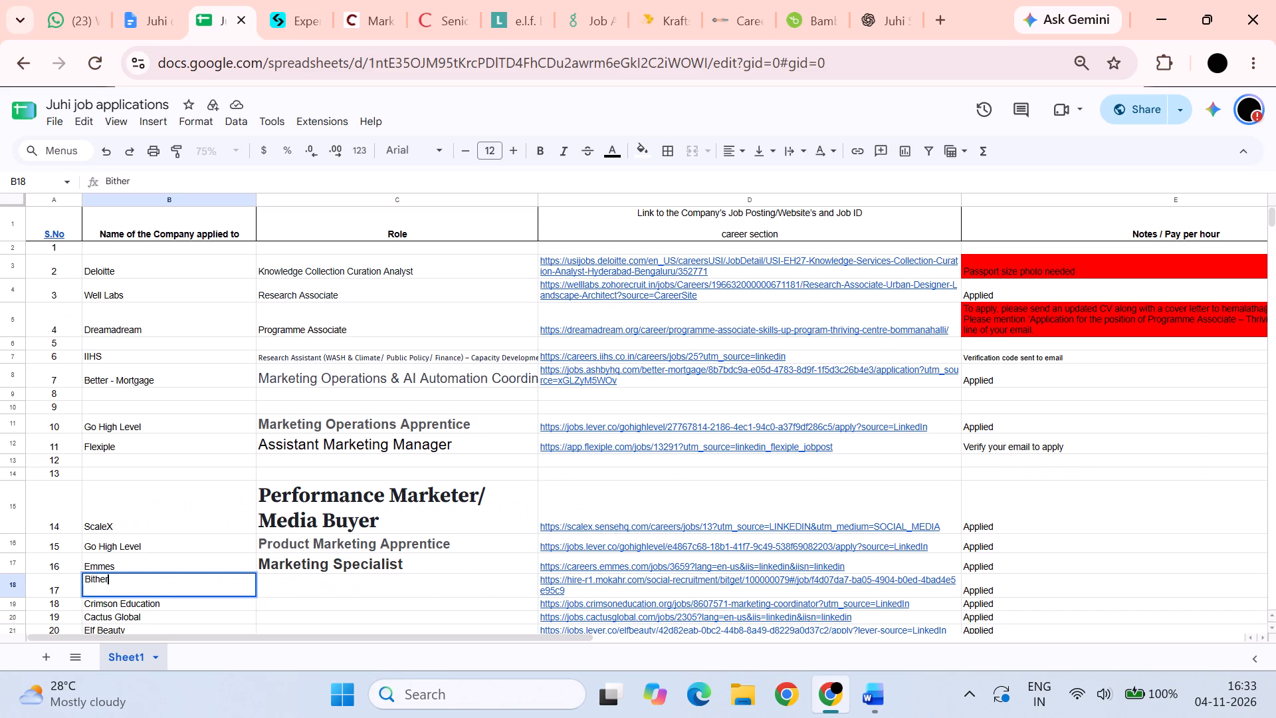
{"action": "key", "text": "BackSpace"}
{"action": "key", "text": "BackSpace"}
{"action": "key", "text": "BackSpace"}
{"action": "type", "text": "get"}
{"action": "key", "text": "Right"}
{"action": "key", "text": "Right"}
{"action": "left_click", "coordinate": [300, 582]}
{"action": "key", "text": "ctrl+v"}
{"action": "scroll", "coordinate": [300, 583], "scroll_direction": "down", "scroll_amount": 2}
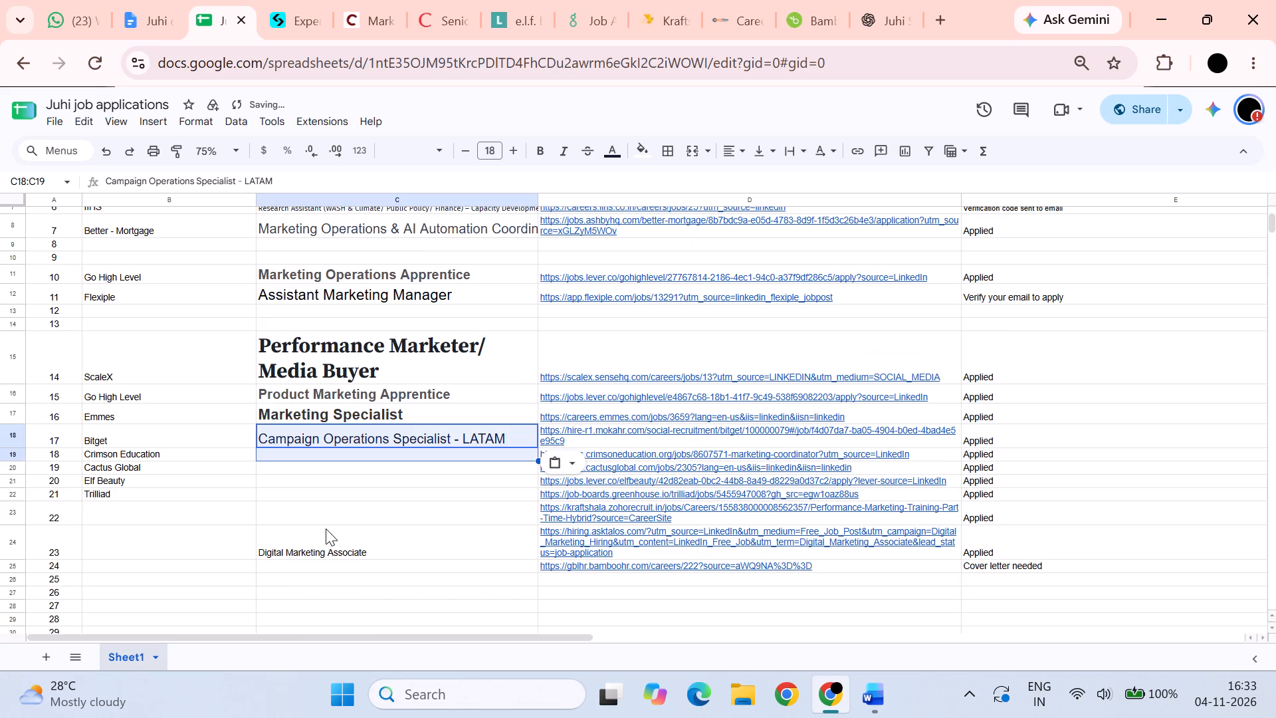
{"action": "key", "text": "Down"}
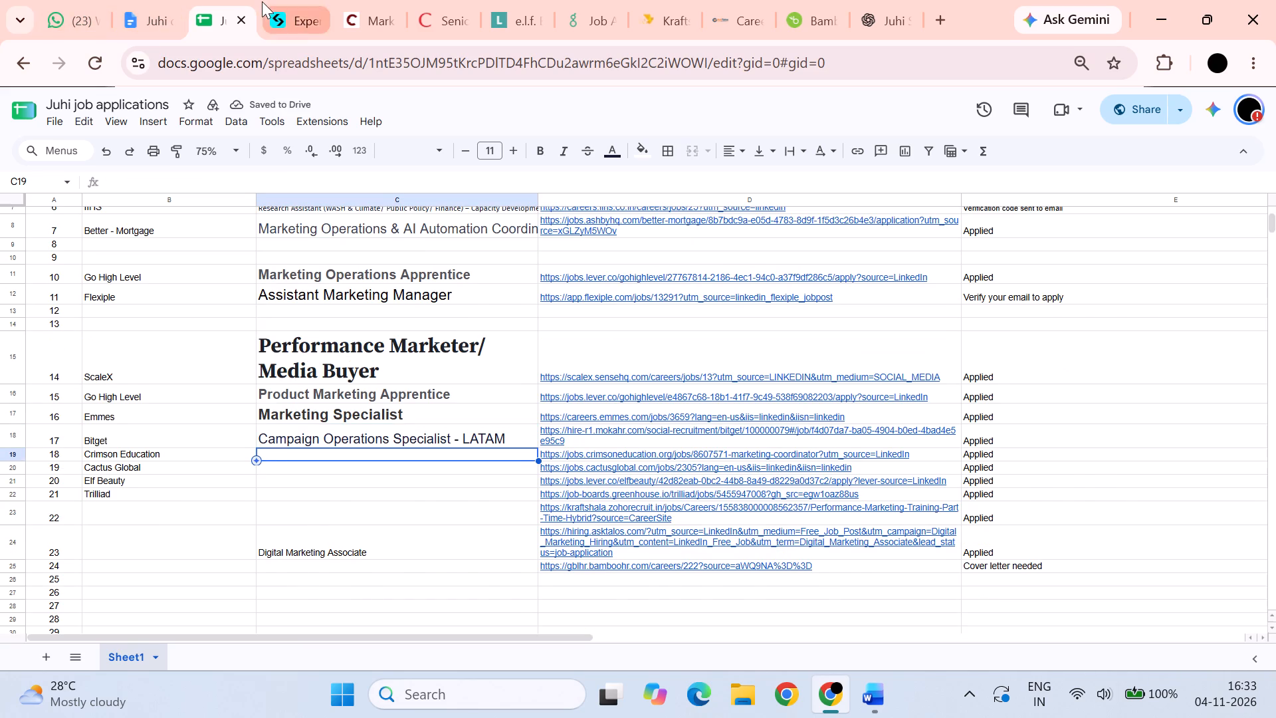
{"action": "left_click", "coordinate": [262, 1]}
{"action": "left_click", "coordinate": [314, 24]}
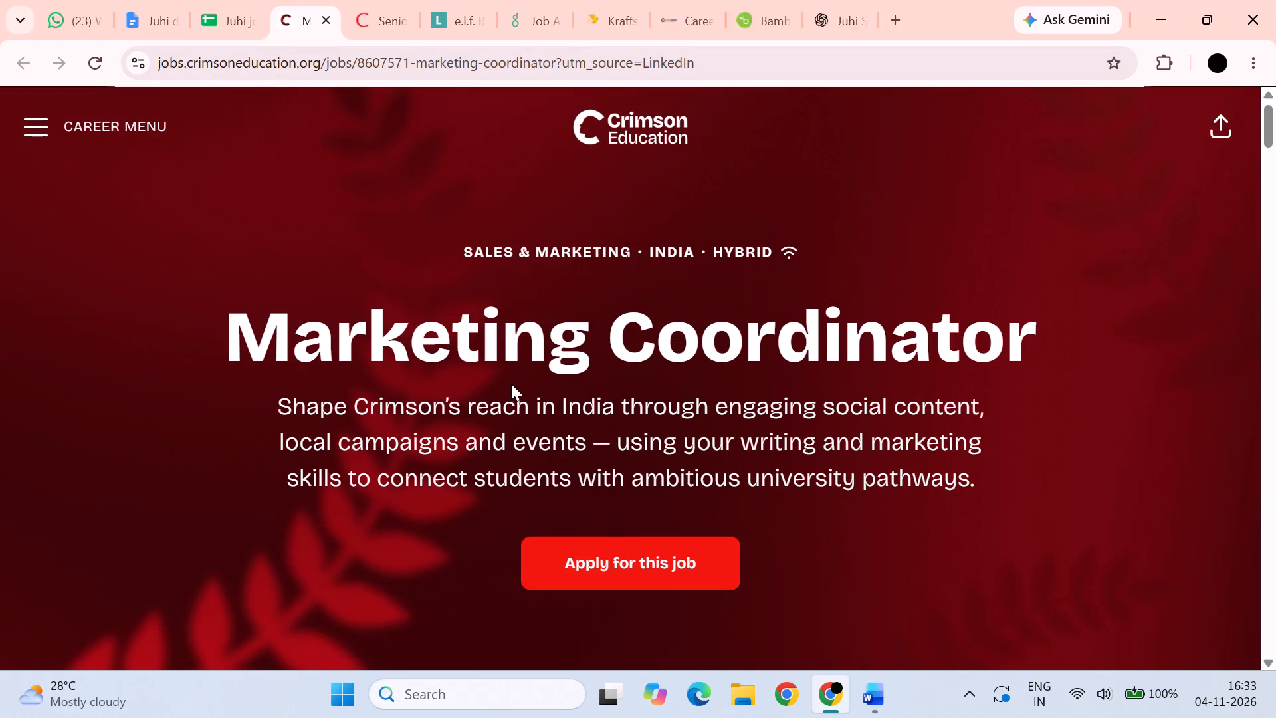
Enter the role "Marketing Coordinator" for Crimson Education in row 19 and close its listing.
{"action": "triple_click", "coordinate": [497, 335]}
{"action": "key", "text": "ctrl+c"}
{"action": "left_click", "coordinate": [225, 10]}
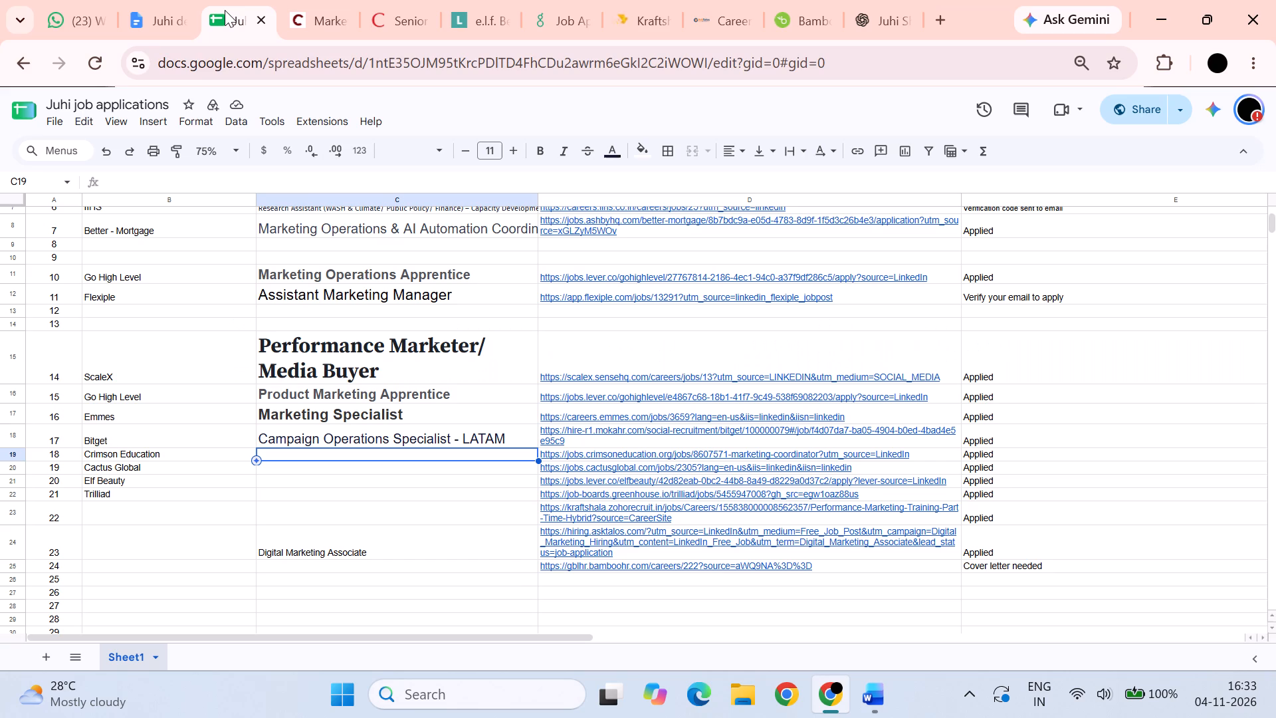
{"action": "key", "text": "ctrl+v"}
{"action": "left_click", "coordinate": [320, 3]}
{"action": "left_click", "coordinate": [338, 25]}
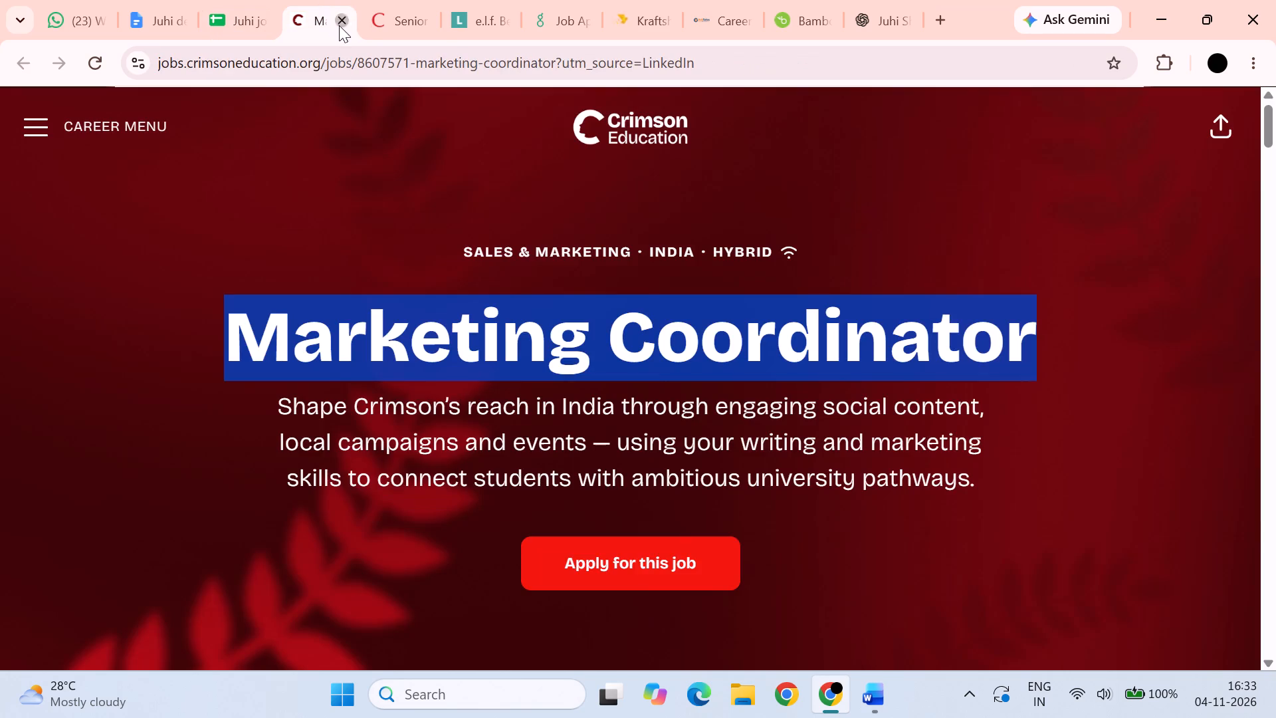
Enter the role "Senior Associate, Content Marketing" for Cactus Global in row 20 and close its listing.
{"action": "triple_click", "coordinate": [247, 275]}
{"action": "key", "text": "ctrl+c"}
{"action": "left_click", "coordinate": [250, 0]}
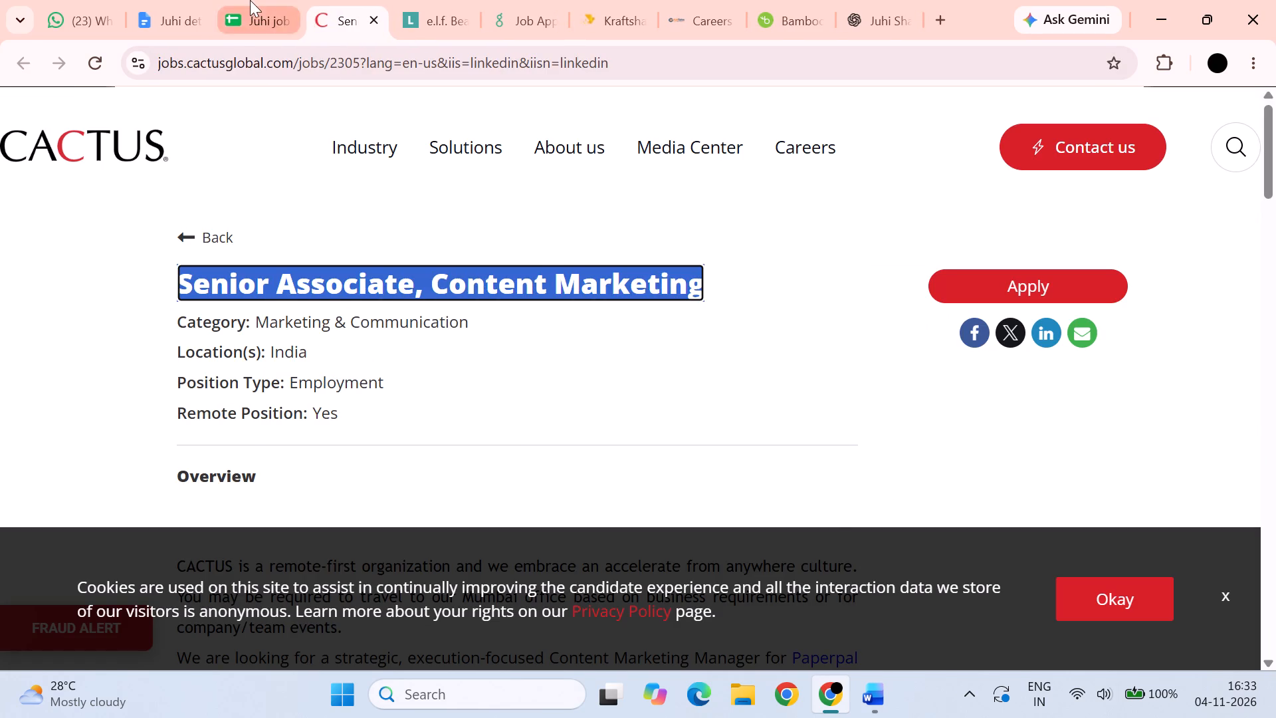
{"action": "key", "text": "Down"}
{"action": "key", "text": "ctrl+v"}
{"action": "key", "text": "Down"}
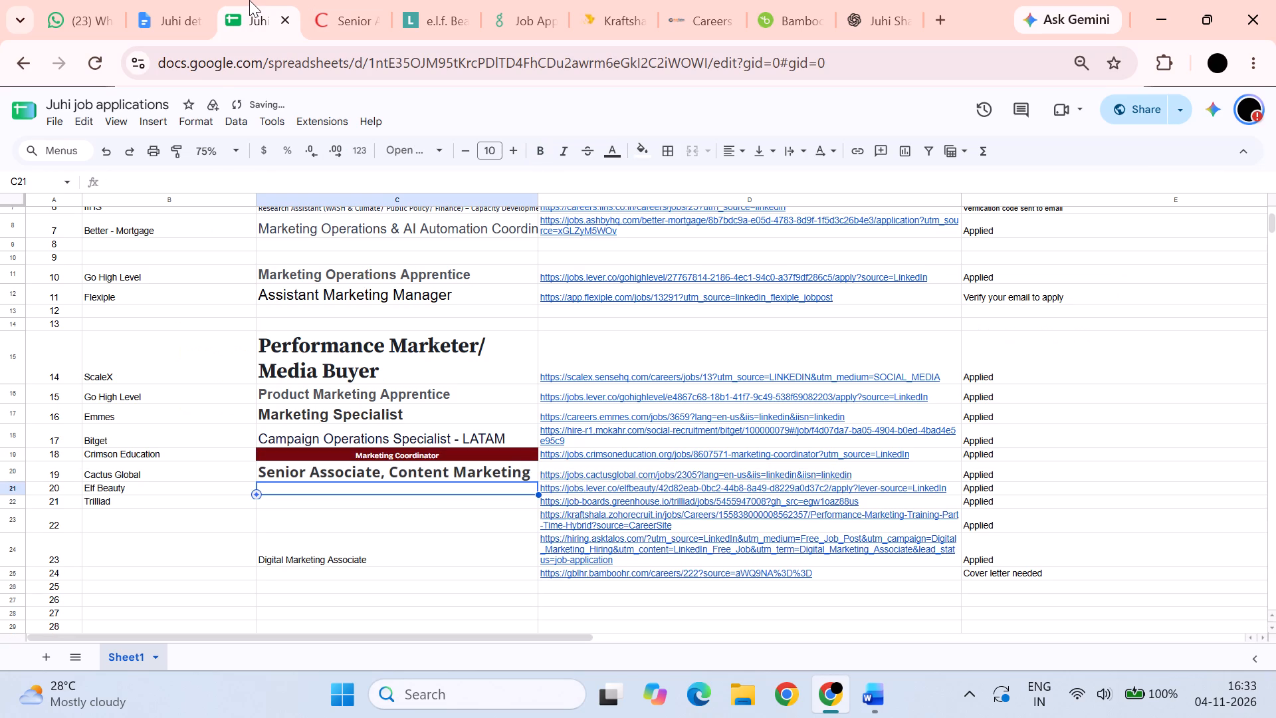
{"action": "left_click", "coordinate": [359, 0]}
{"action": "left_click", "coordinate": [369, 21]}
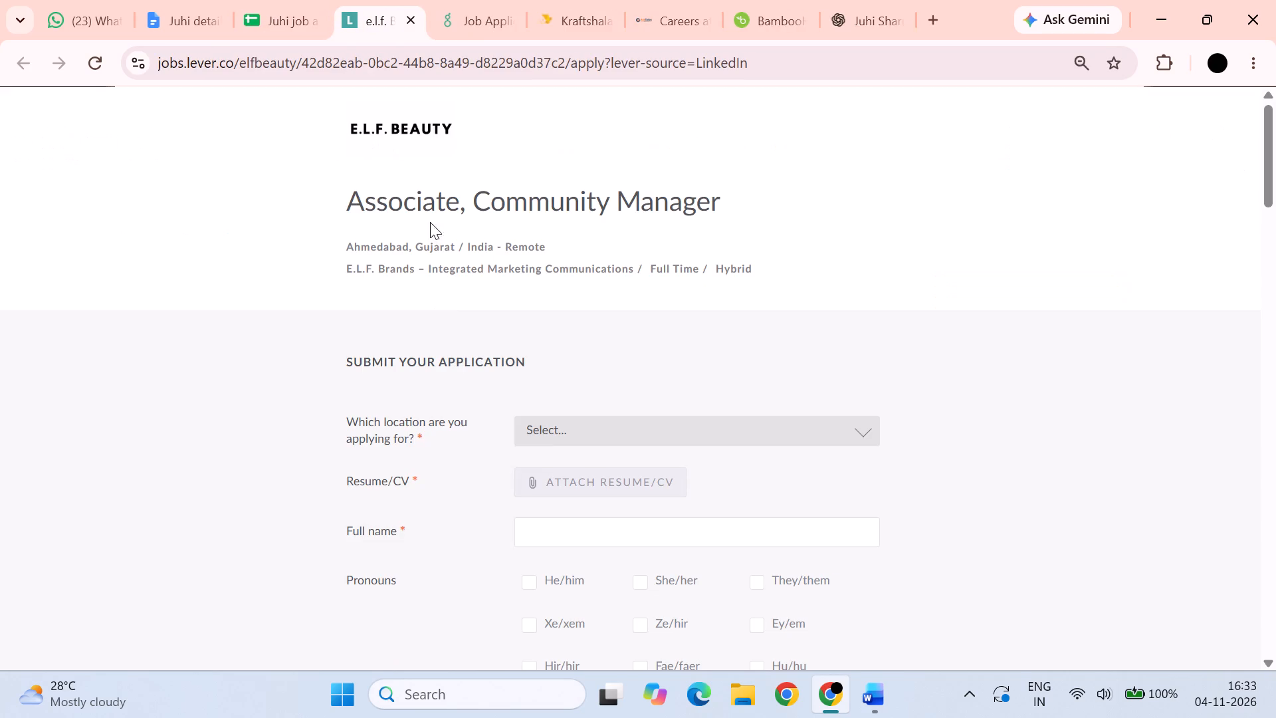
Enter the role "Associate, Community Manager" for Elf Beauty in row 21 and close its listing.
{"action": "triple_click", "coordinate": [431, 211]}
{"action": "key", "text": "ctrl+c"}
{"action": "left_click", "coordinate": [270, 0]}
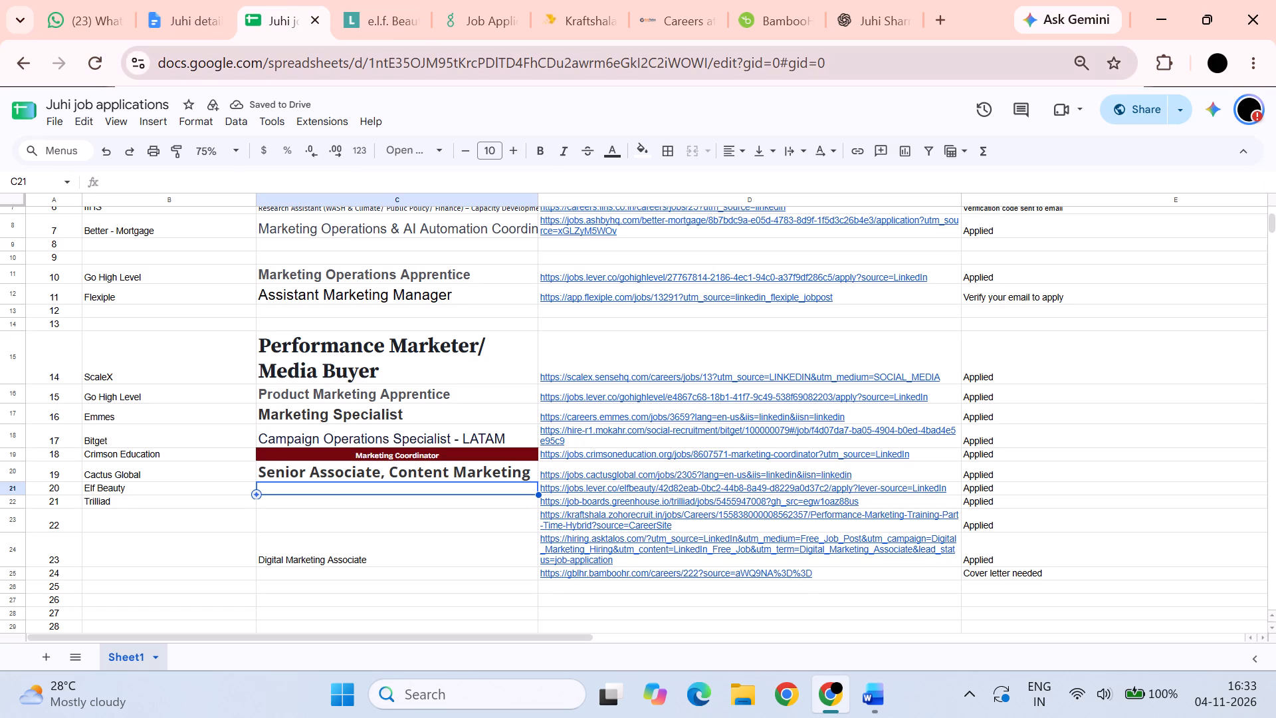
{"action": "key", "text": "ctrl+v"}
{"action": "key", "text": "Down"}
{"action": "left_click", "coordinate": [397, 23]}
{"action": "left_click", "coordinate": [408, 23]}
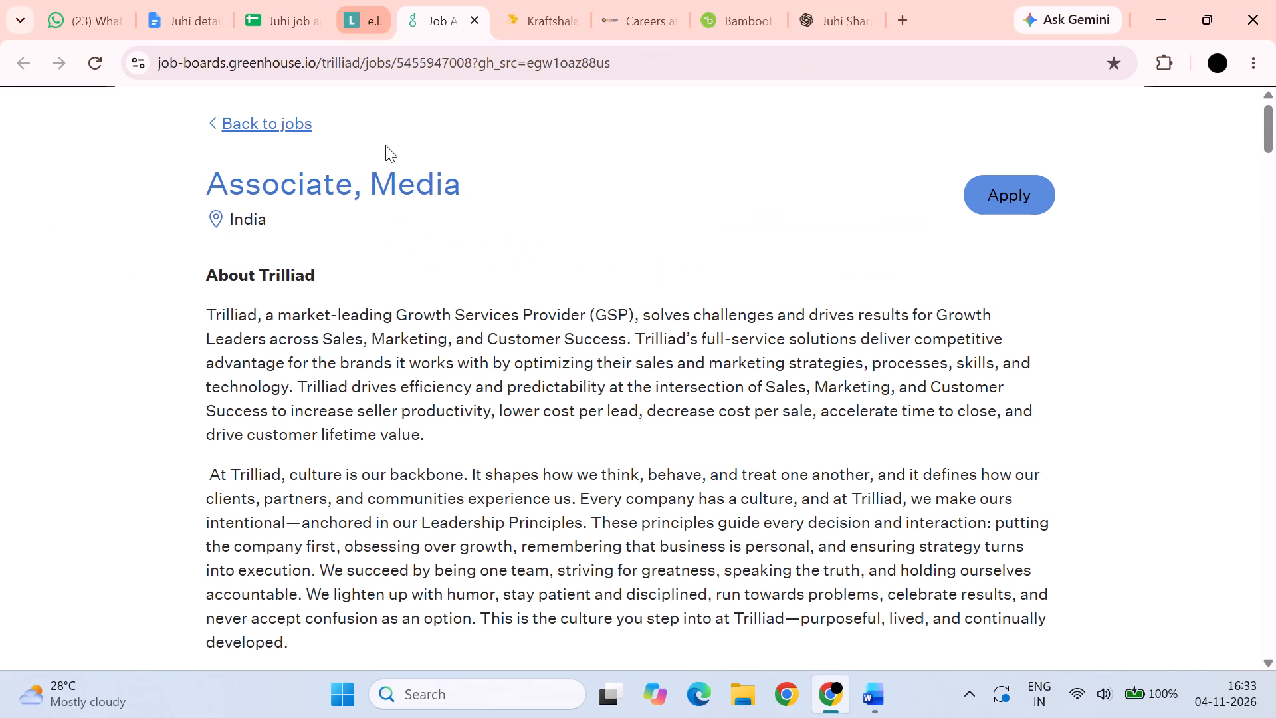
Enter the role "Associate, Media" for Trilliad in row 22 and close its listing.
{"action": "left_click", "coordinate": [316, 164]}
{"action": "triple_click", "coordinate": [314, 173]}
{"action": "key", "text": "ctrl+c"}
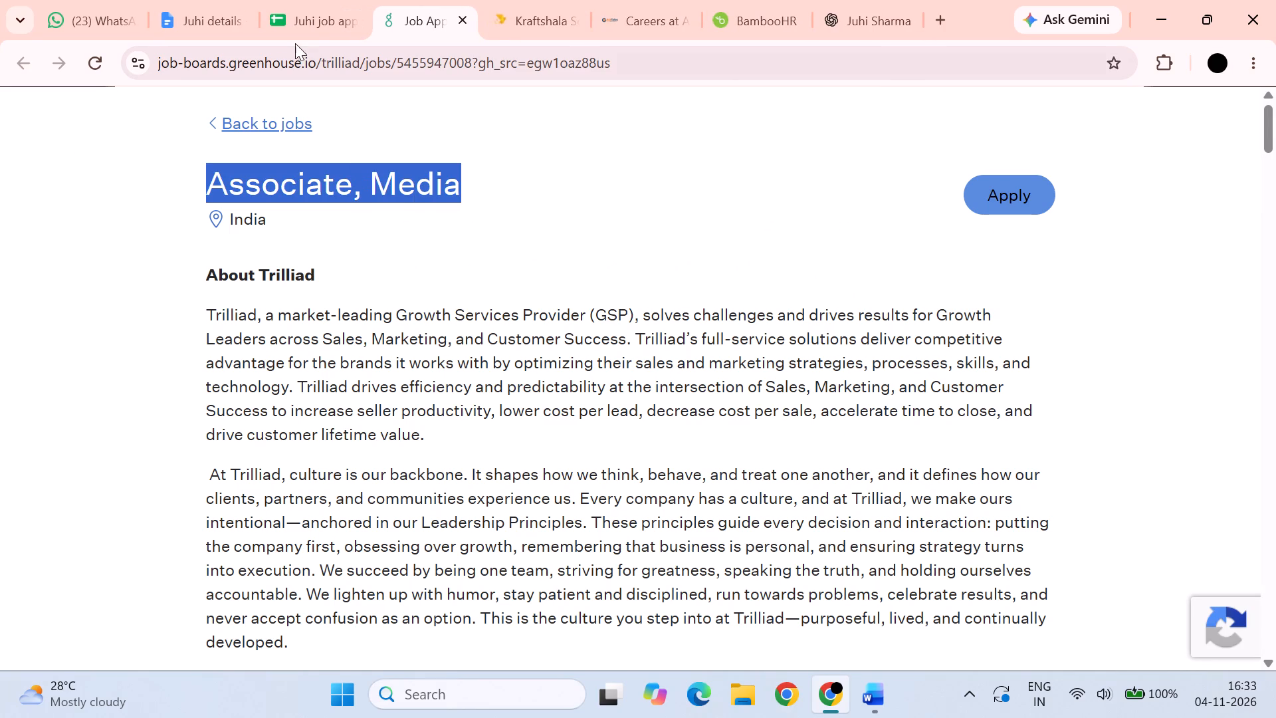
{"action": "left_click", "coordinate": [300, 26]}
{"action": "key", "text": "ctrl+v"}
{"action": "key", "text": "Down"}
{"action": "key", "text": "Left"}
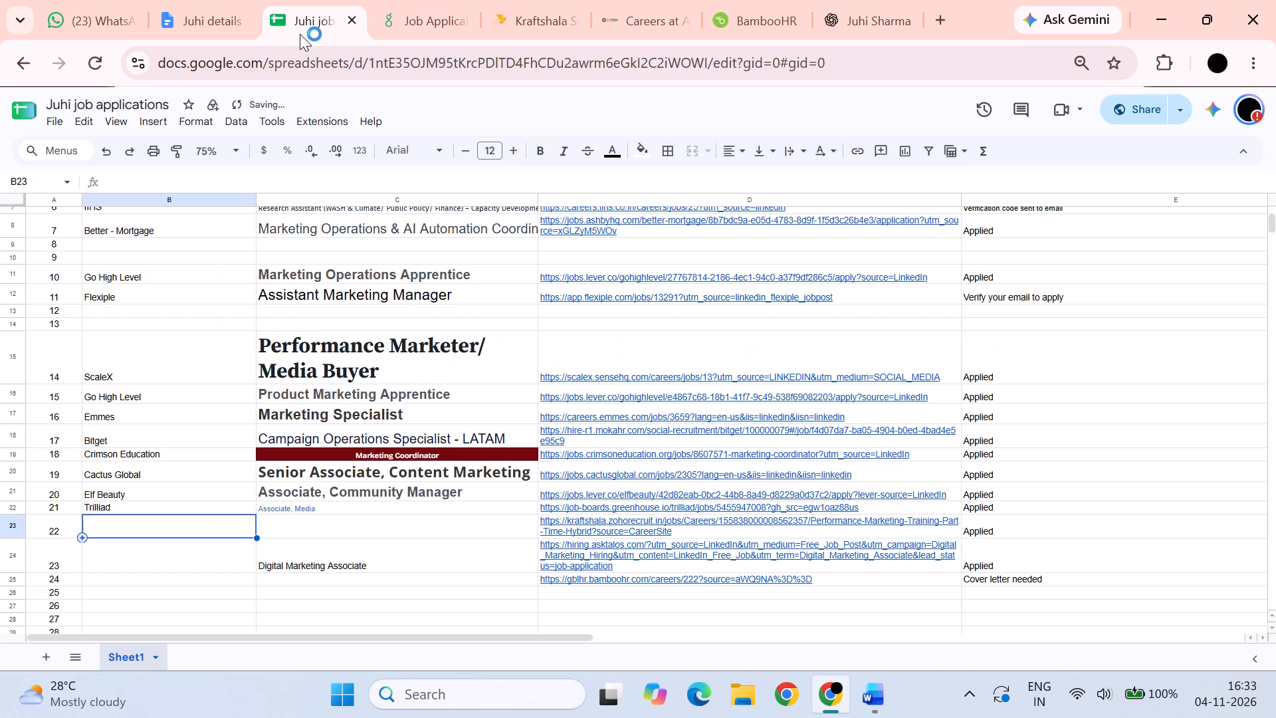
{"action": "left_click", "coordinate": [410, 0]}
{"action": "left_click", "coordinate": [459, 24]}
Fill row 23 with the company name "Kraftshala" and the role "Performance Marketing Training (Part-Time, Hybrid)" from its listing, closing the listing.
{"action": "triple_click", "coordinate": [367, 243]}
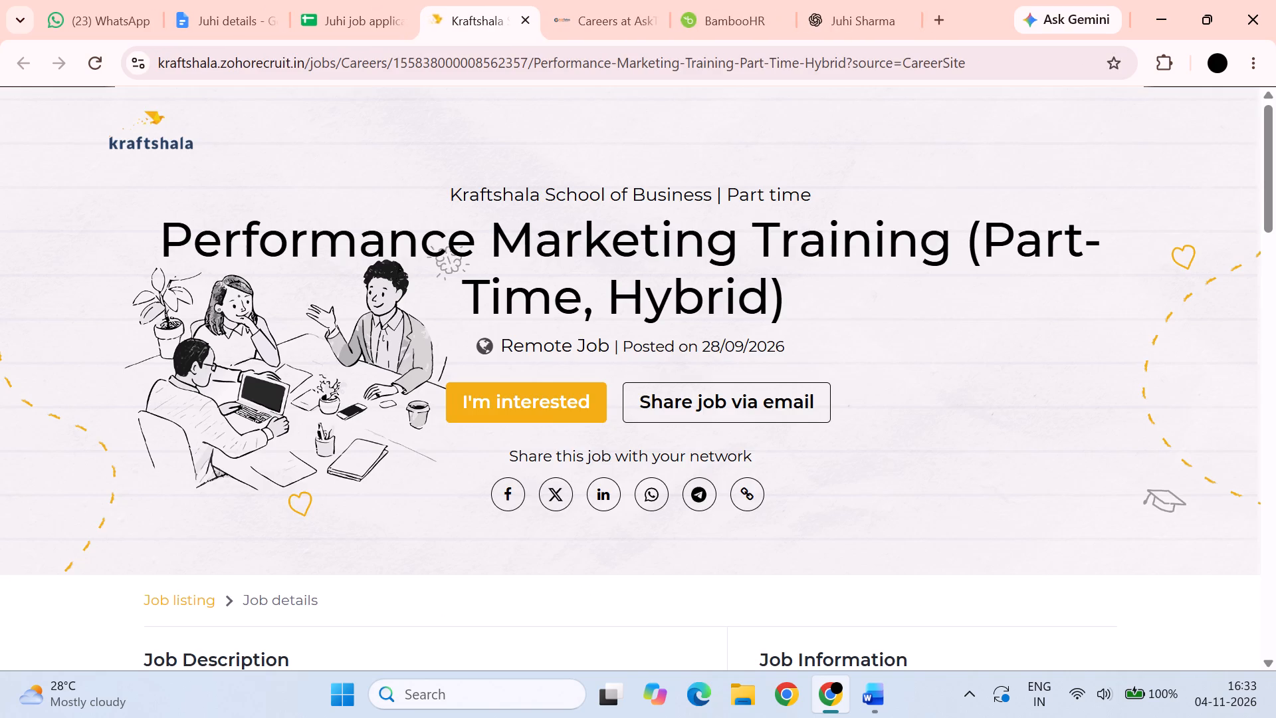
{"action": "key", "text": "ctrl+c"}
{"action": "left_click", "coordinate": [321, 0]}
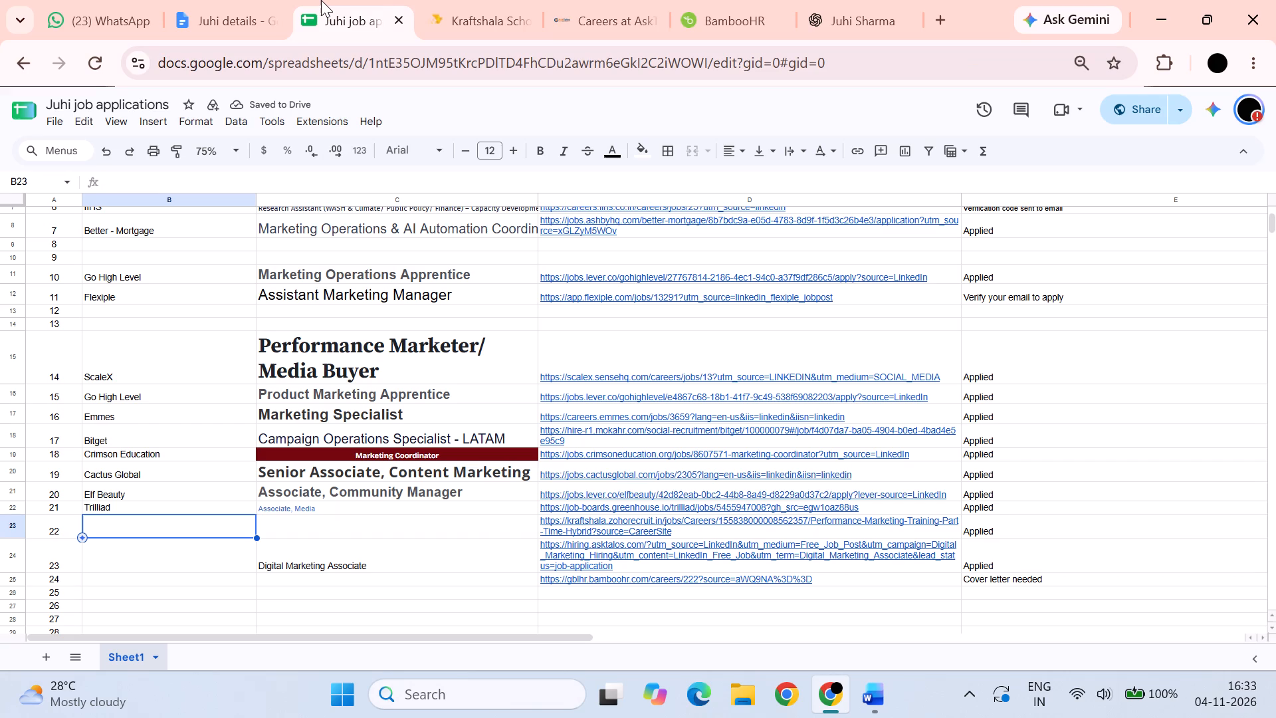
{"action": "type", "text": "Kraftshala"}
{"action": "key", "text": "Right"}
{"action": "key", "text": "ctrl+v"}
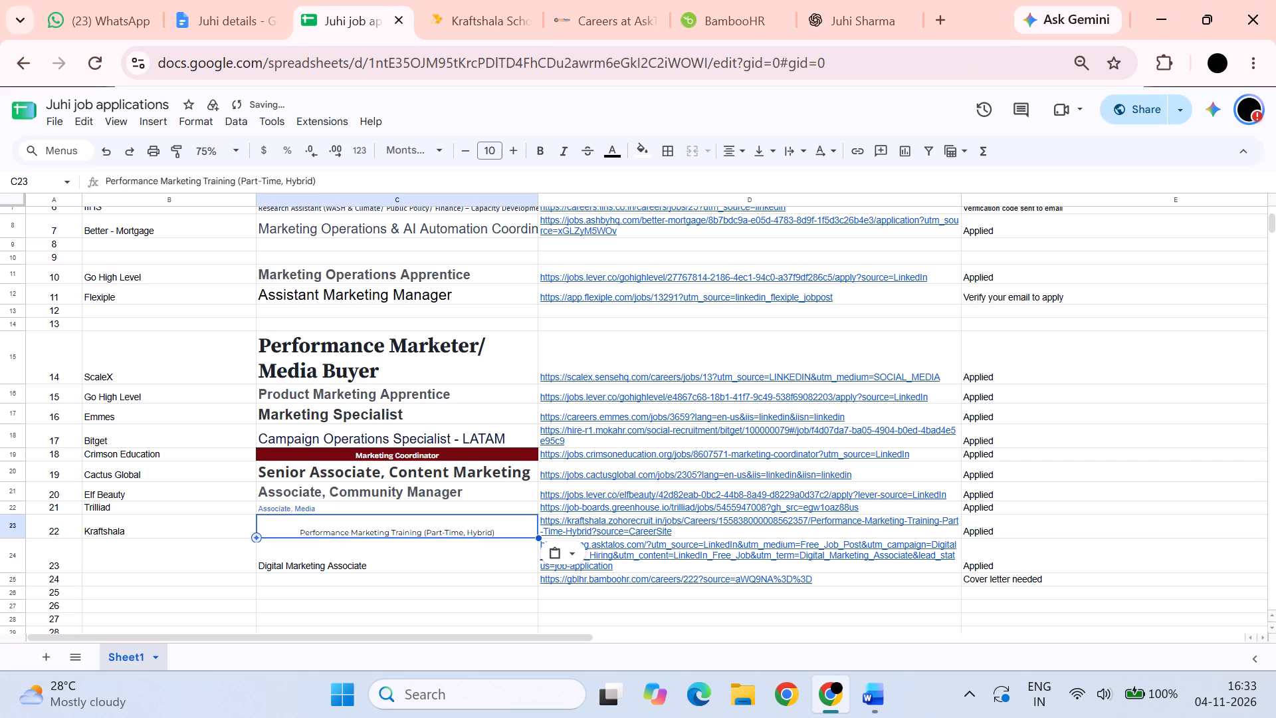
{"action": "key", "text": "Down"}
{"action": "key", "text": "Left"}
{"action": "left_click", "coordinate": [451, 0]}
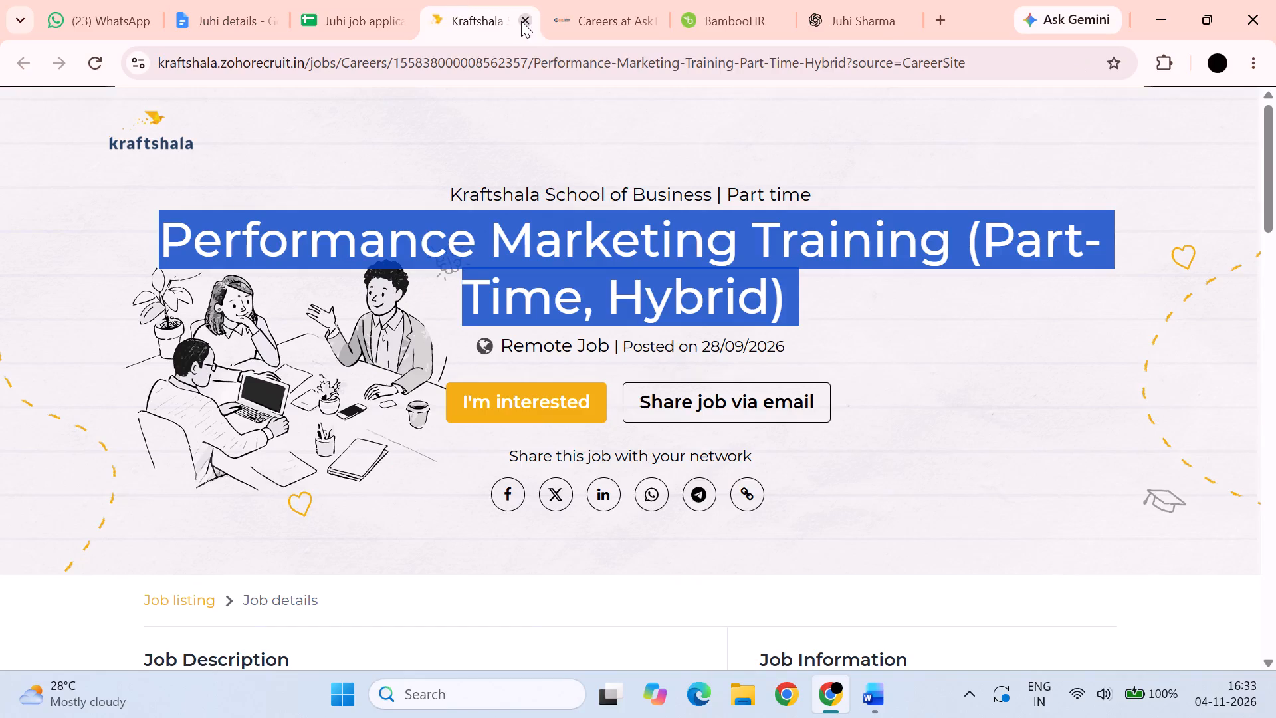
{"action": "left_click", "coordinate": [521, 21]}
Examine the AskTalos application form's role, contact, availability and salary sections alongside the applicant's details document.
{"action": "scroll", "coordinate": [558, 366], "scroll_direction": "down", "scroll_amount": 3}
{"action": "scroll", "coordinate": [558, 366], "scroll_direction": "up", "scroll_amount": 3}
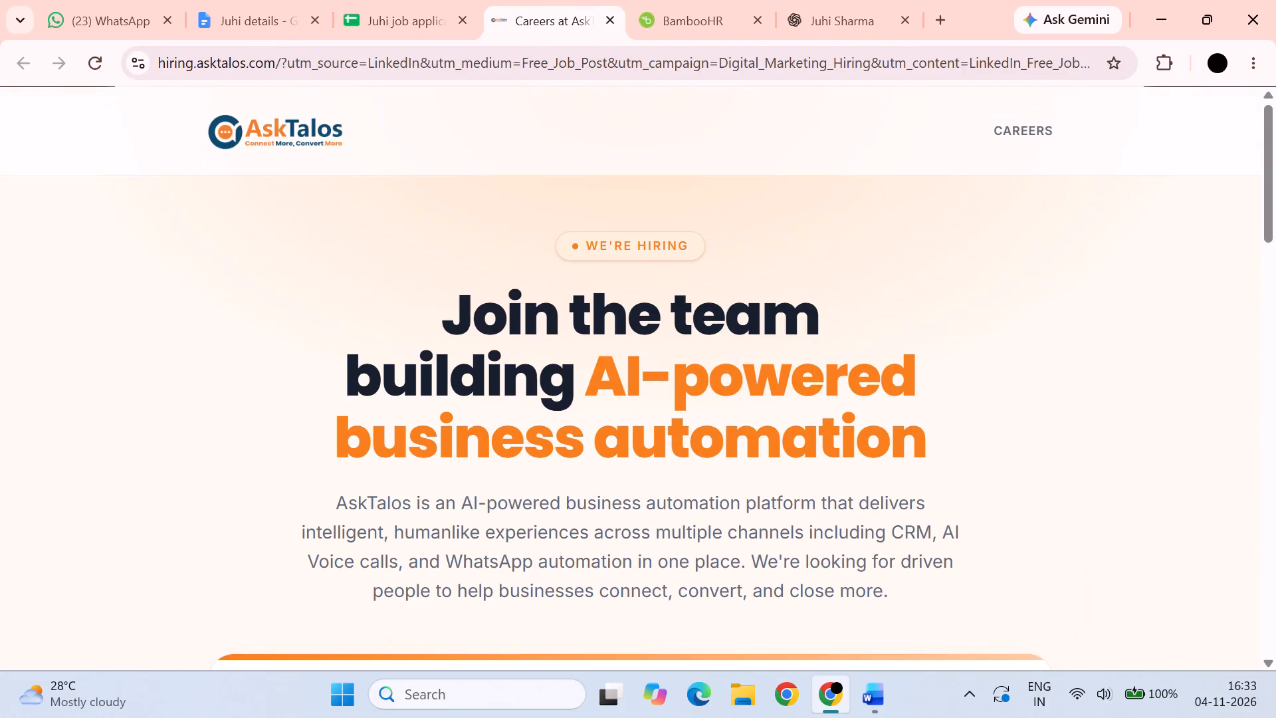
{"action": "scroll", "coordinate": [559, 366], "scroll_direction": "down", "scroll_amount": 4}
{"action": "scroll", "coordinate": [559, 366], "scroll_direction": "up", "scroll_amount": 3}
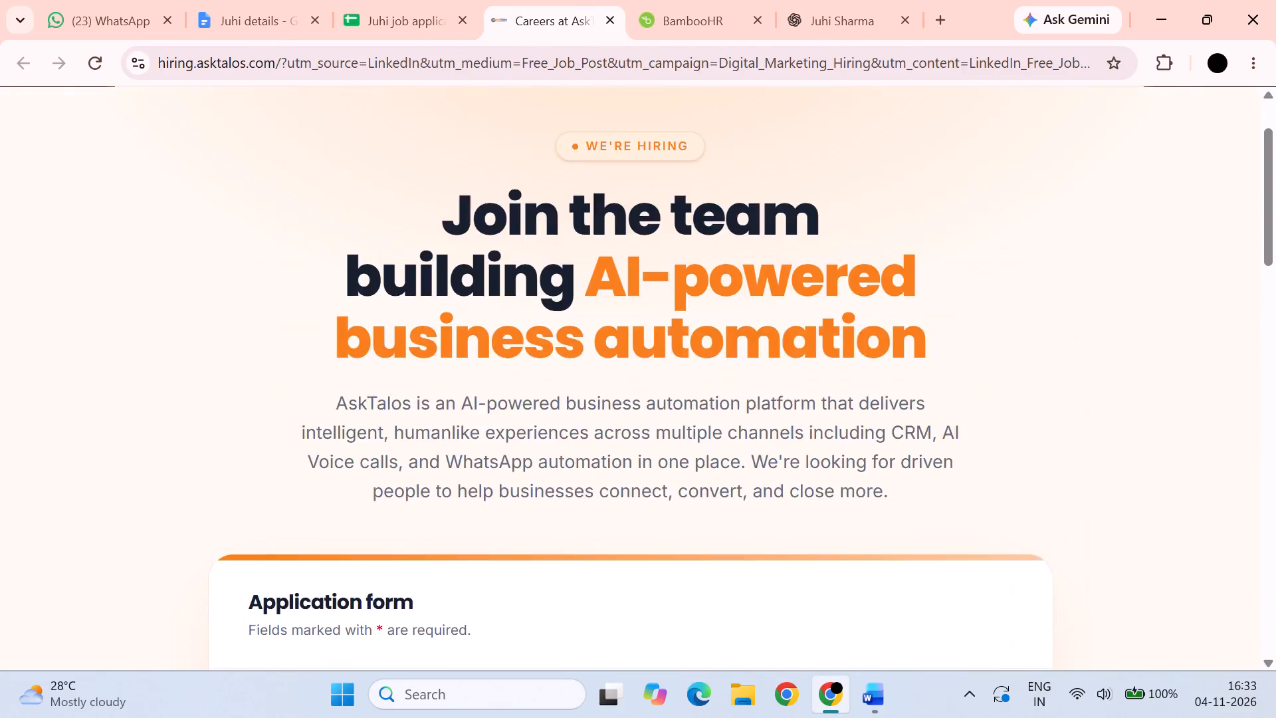
{"action": "scroll", "coordinate": [559, 366], "scroll_direction": "down", "scroll_amount": 8}
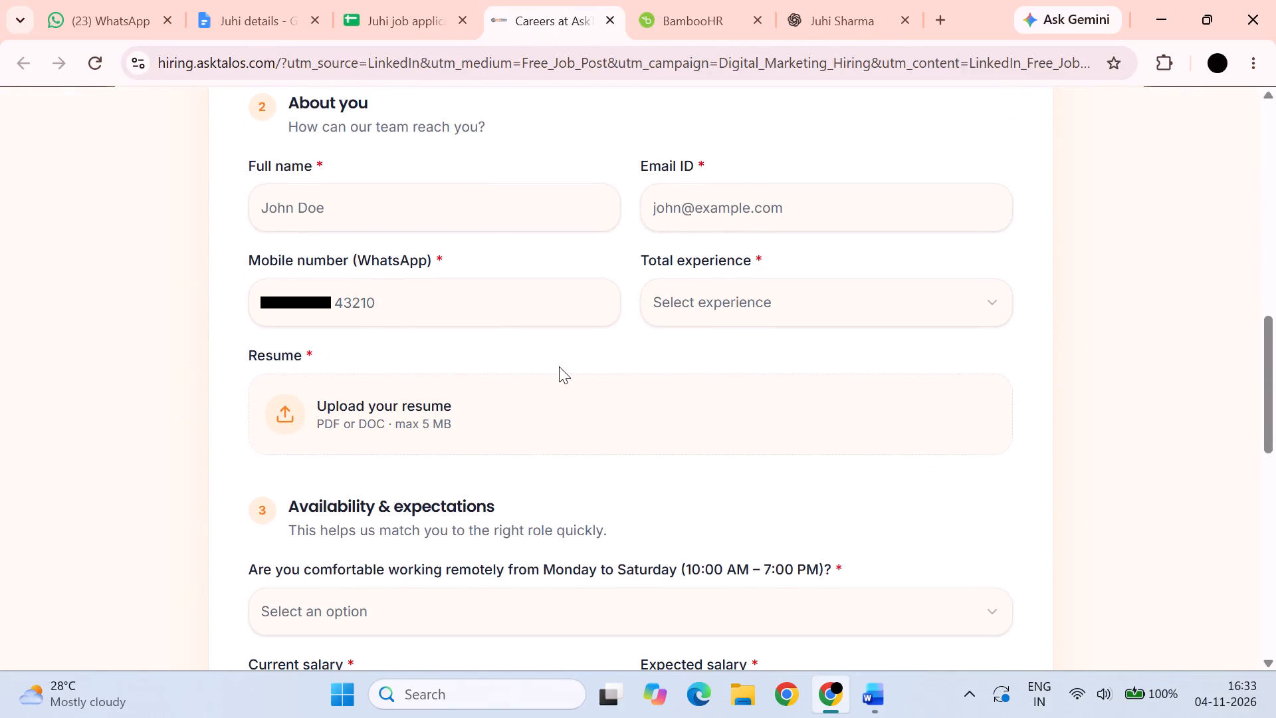
{"action": "left_click", "coordinate": [308, 0]}
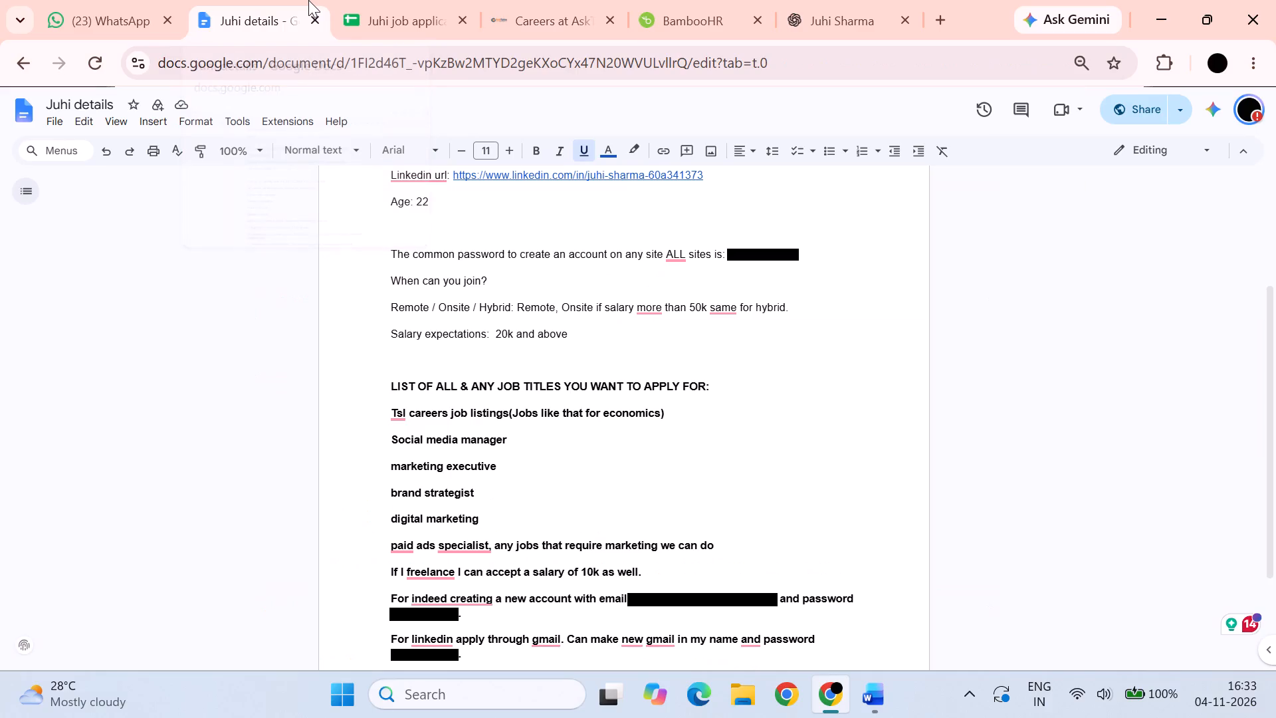
{"action": "left_click", "coordinate": [516, 0]}
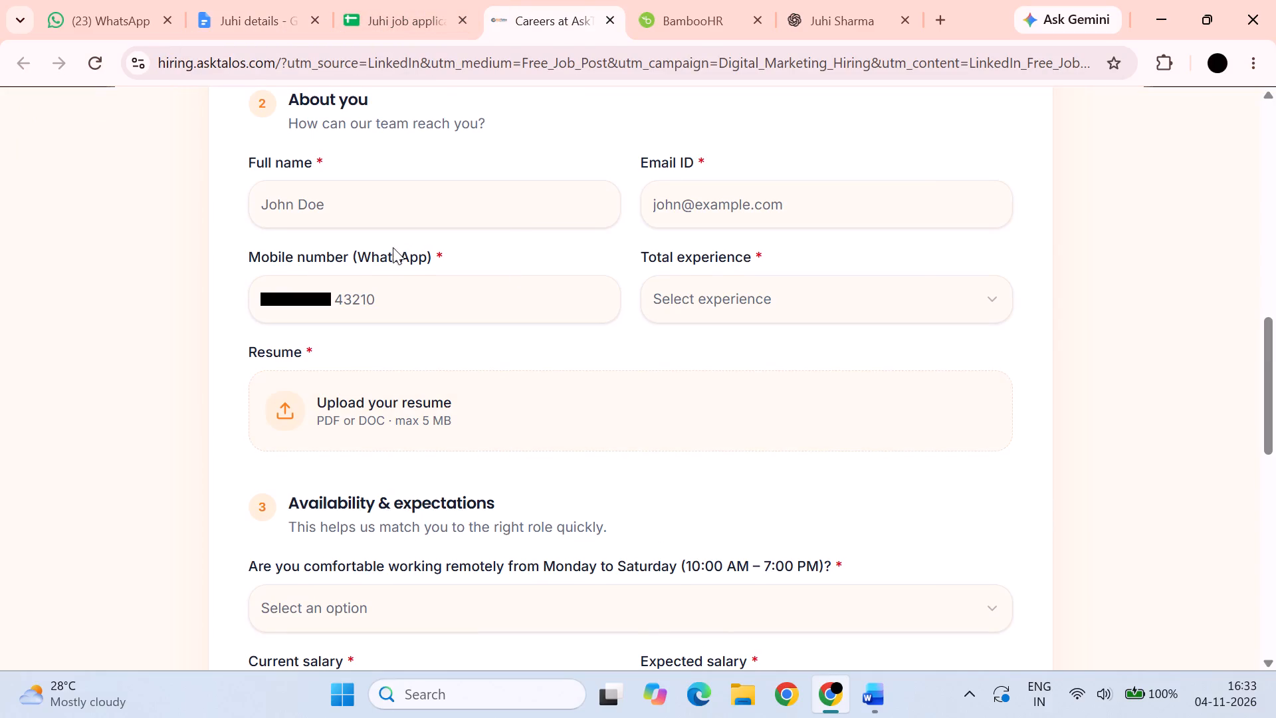
{"action": "scroll", "coordinate": [393, 278], "scroll_direction": "down", "scroll_amount": 3}
{"action": "left_click", "coordinate": [364, 299]}
{"action": "left_click", "coordinate": [364, 299]}
{"action": "scroll", "coordinate": [364, 299], "scroll_direction": "down", "scroll_amount": 2}
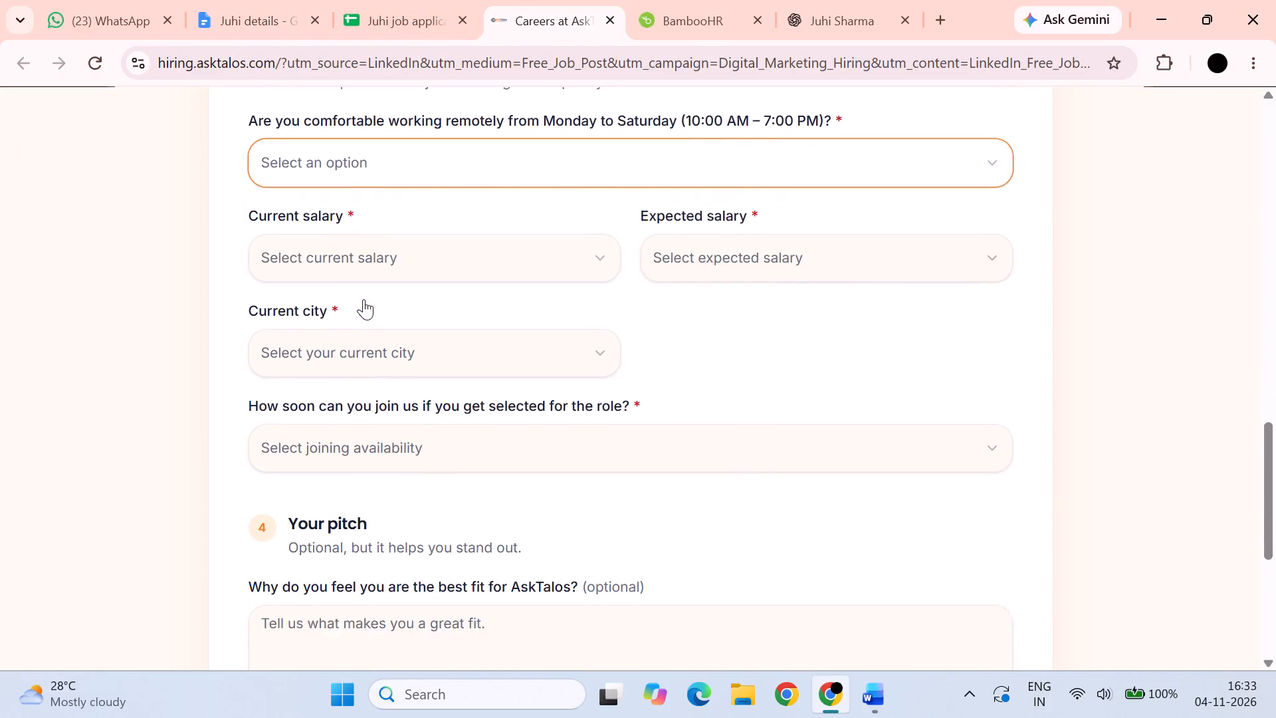
{"action": "scroll", "coordinate": [364, 299], "scroll_direction": "down", "scroll_amount": 2}
{"action": "scroll", "coordinate": [364, 299], "scroll_direction": "up", "scroll_amount": 9}
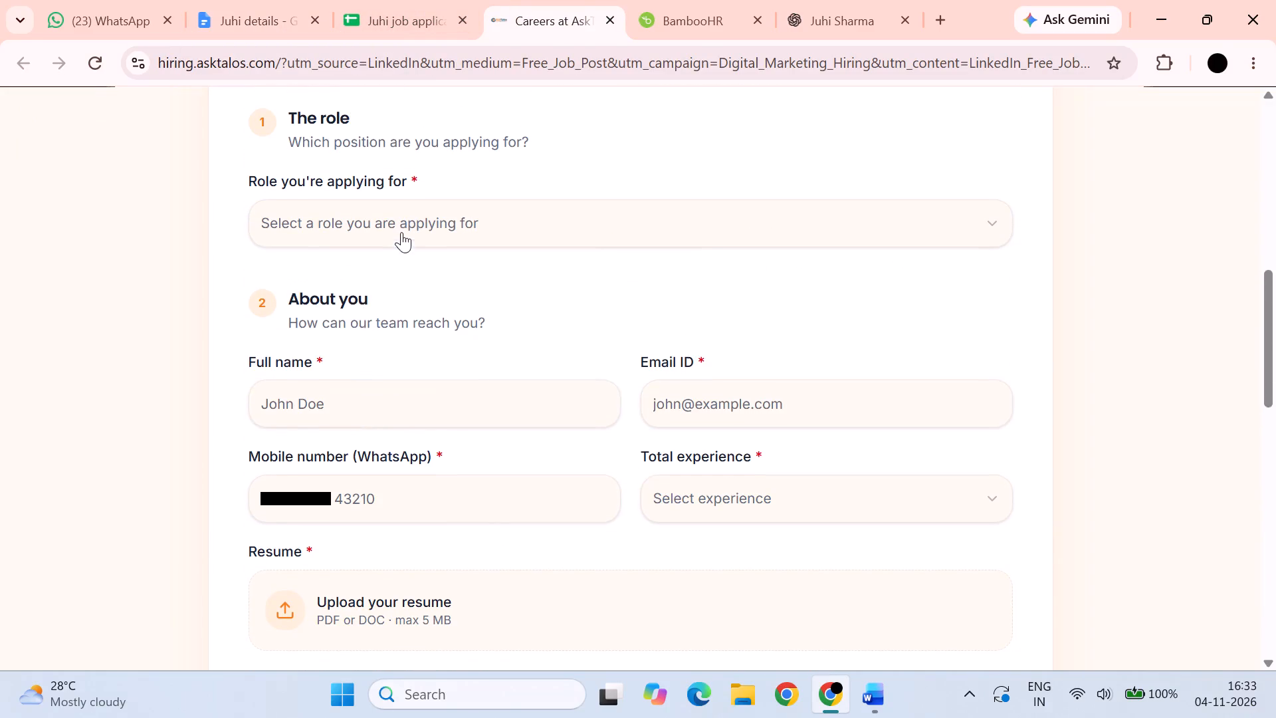
{"action": "left_click", "coordinate": [401, 232]}
{"action": "left_click", "coordinate": [239, 5]}
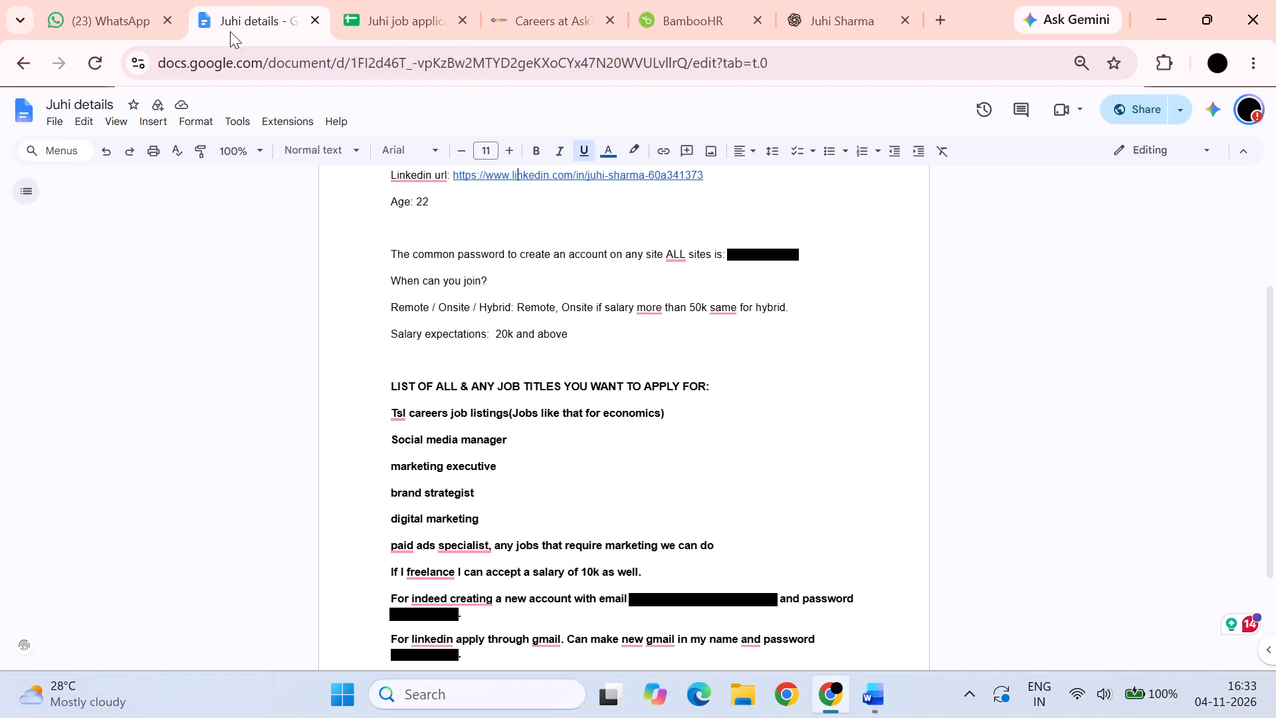
Enter the company name "Ask Talos" in row 24 of the job applications sheet and close its listing.
{"action": "left_click", "coordinate": [366, 0]}
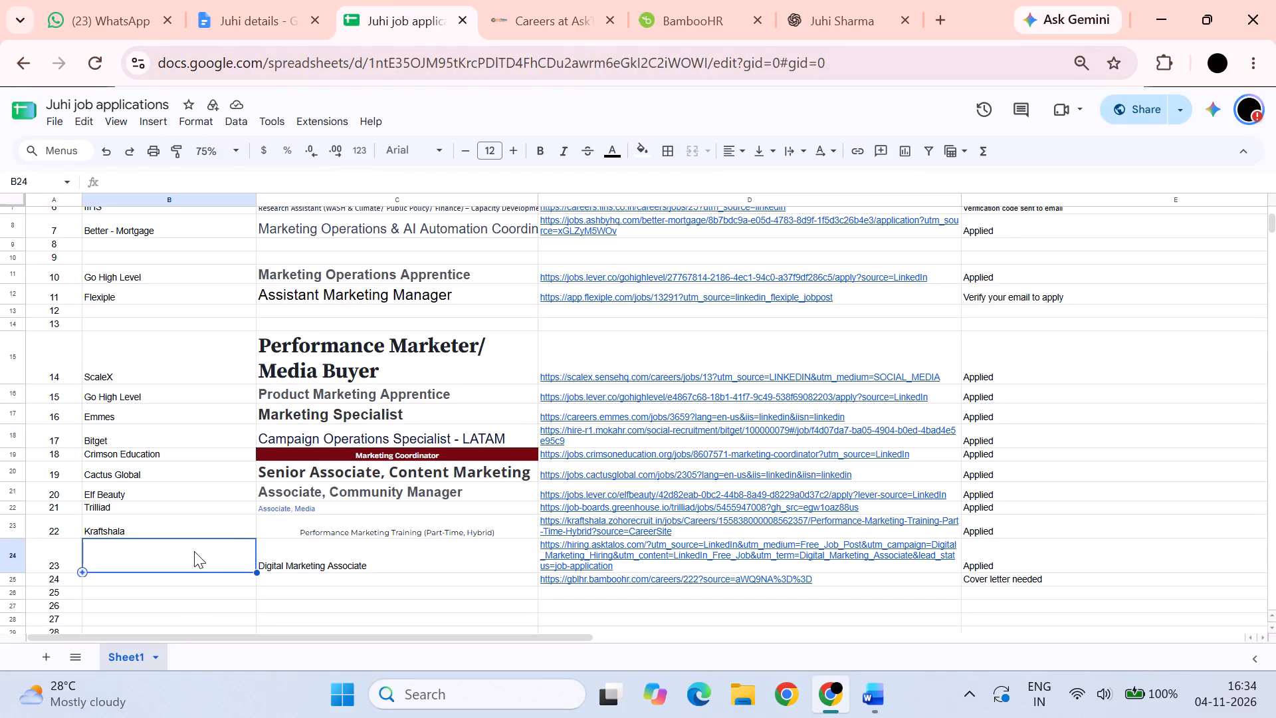
{"action": "key", "text": "shift+a"}
{"action": "type", "text": "SK"}
{"action": "key", "text": "space"}
{"action": "key", "text": "BackSpace"}
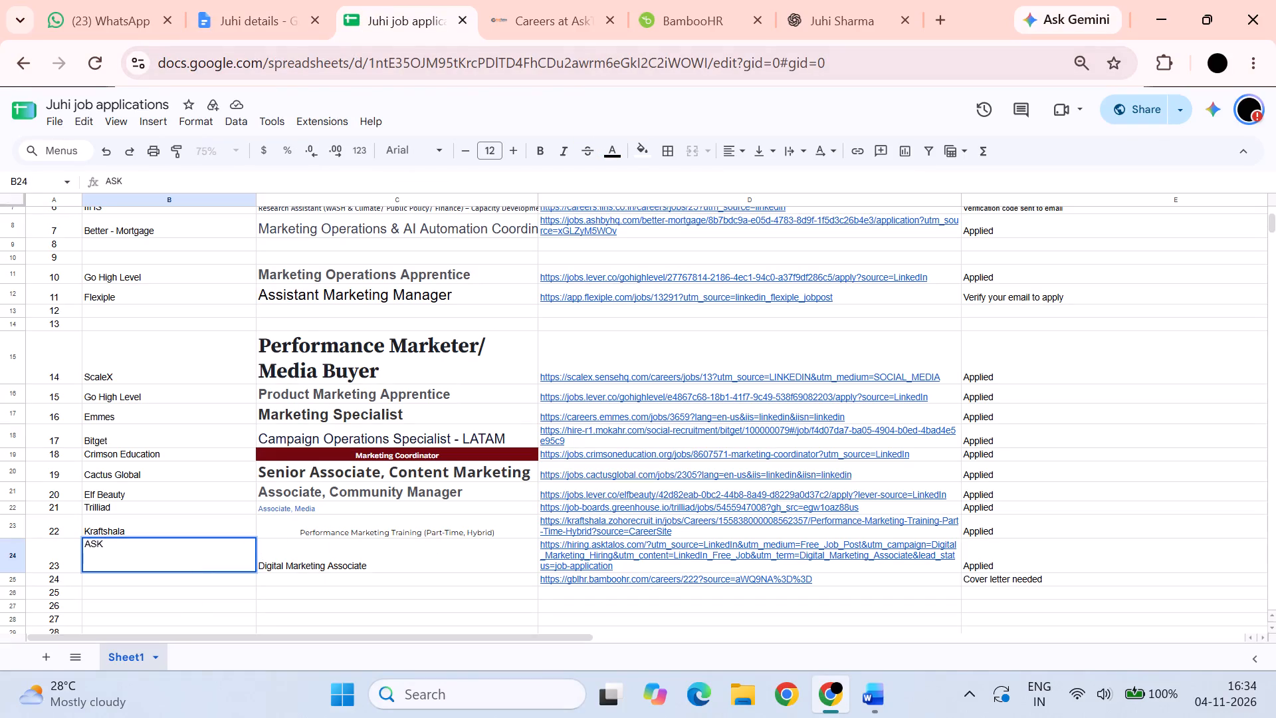
{"action": "key", "text": "BackSpace"}
{"action": "key", "text": "BackSpace"}
{"action": "type", "text": "sk Talos"}
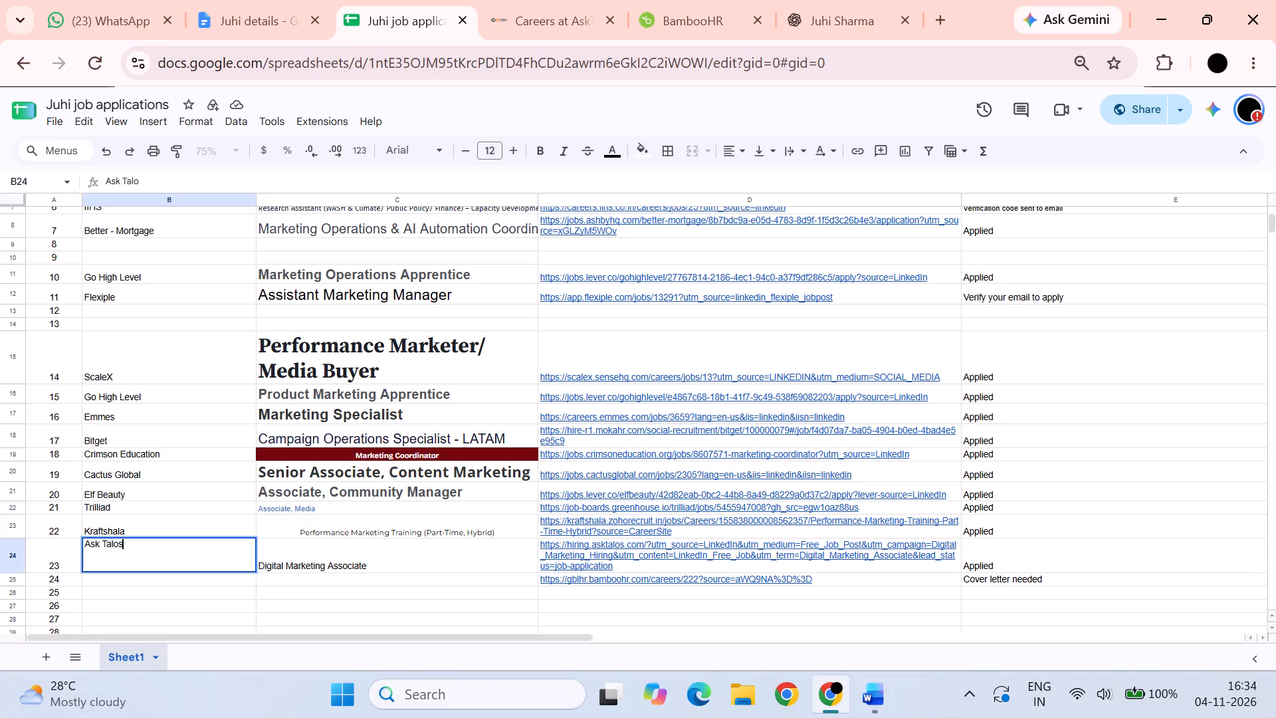
{"action": "key", "text": "Return"}
{"action": "left_click", "coordinate": [572, 3]}
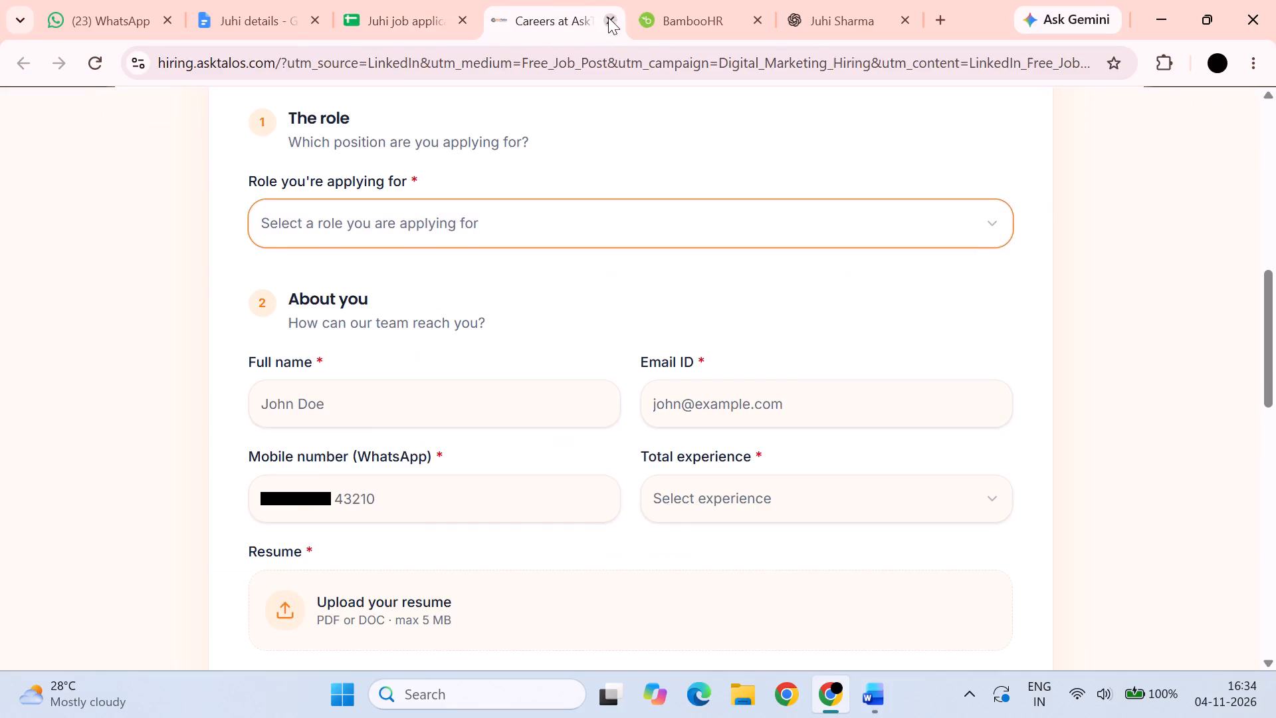
{"action": "left_click", "coordinate": [609, 21]}
Fill row 25 with the company name "Good Business Lab GBL" and the role "Partnerships Associate" copied from its listing.
{"action": "triple_click", "coordinate": [229, 297]}
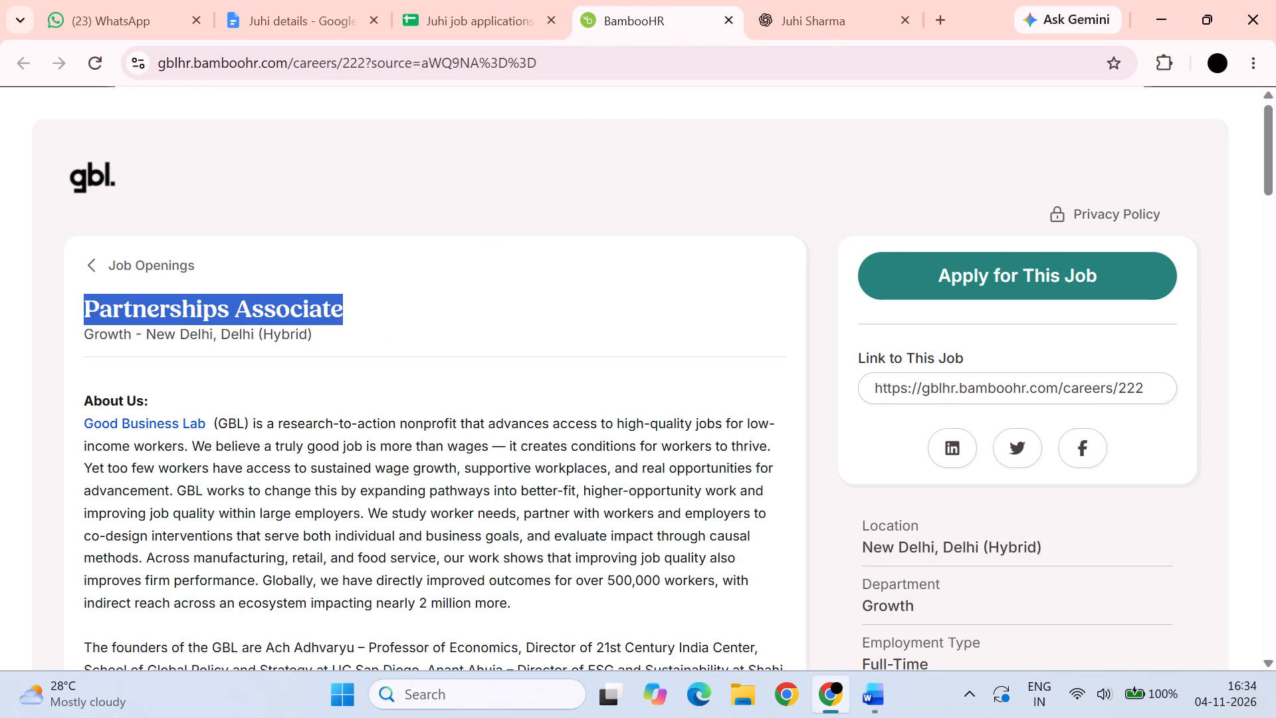
{"action": "key", "text": "ctrl+c"}
{"action": "left_click", "coordinate": [512, 0]}
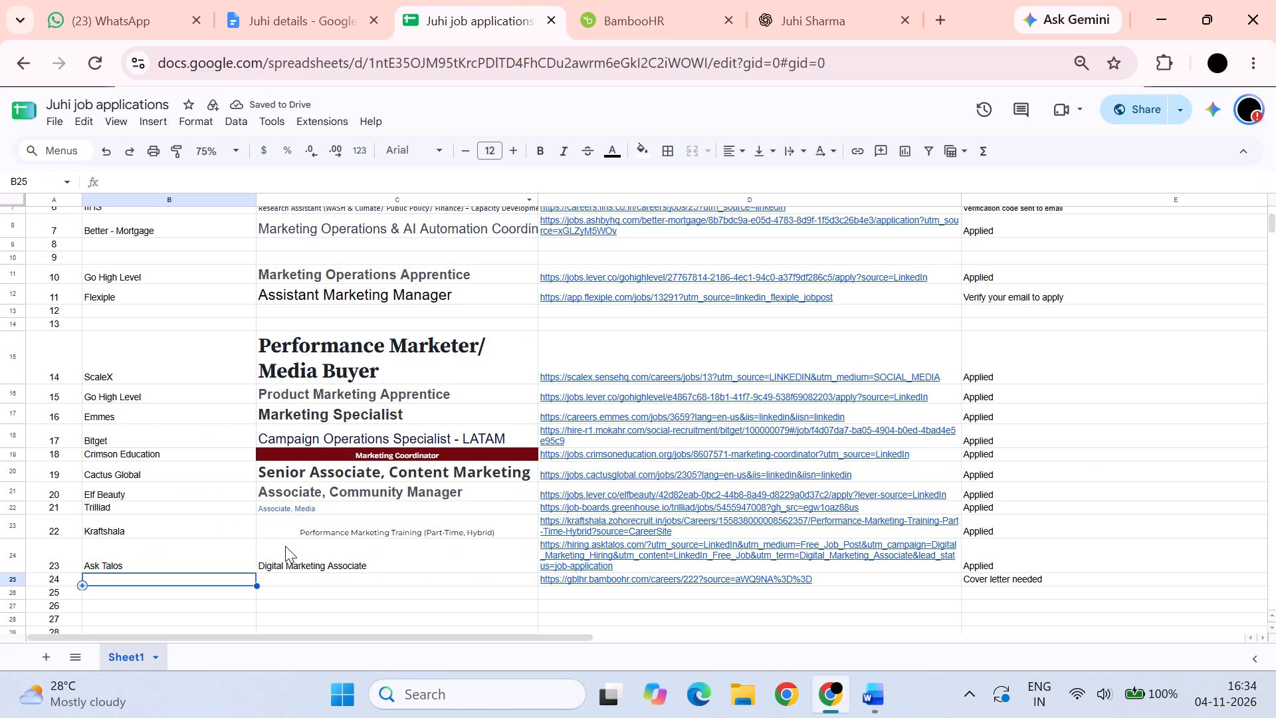
{"action": "type", "text": "Good Business Lab"}
{"action": "key", "text": "space"}
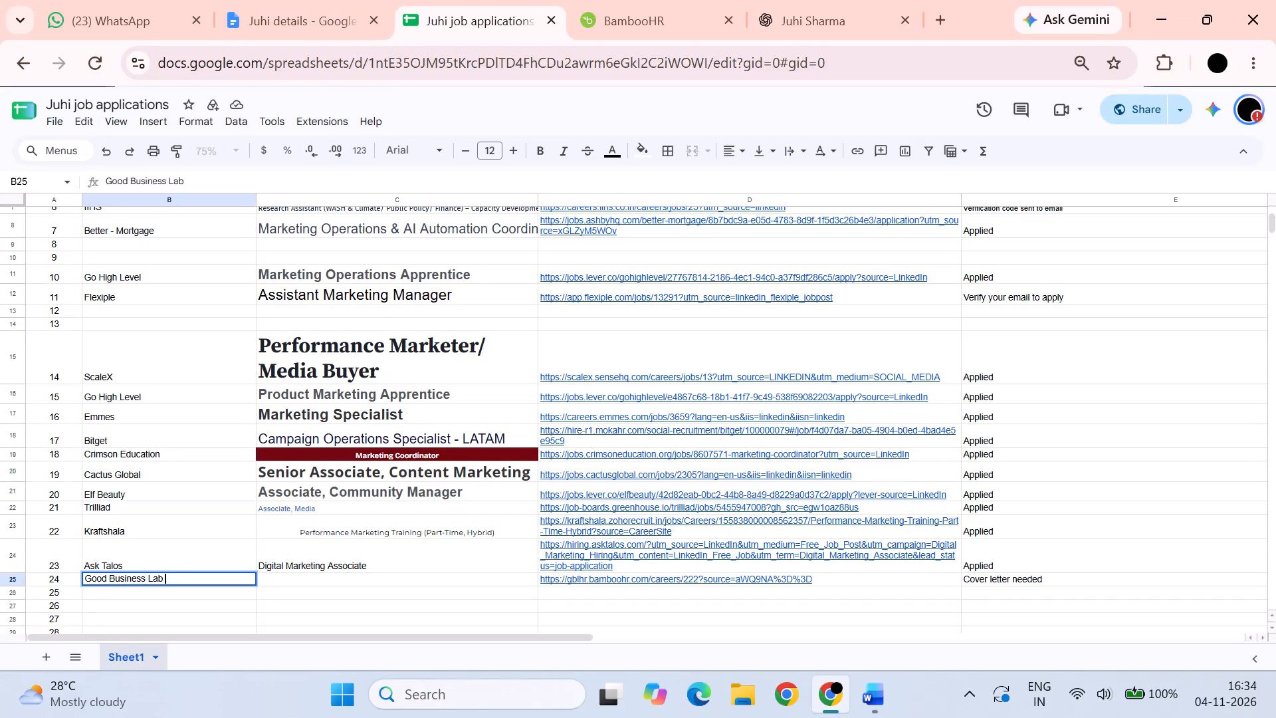
{"action": "type", "text": "GBL"}
{"action": "key", "text": "Right"}
{"action": "key", "text": "ctrl+v"}
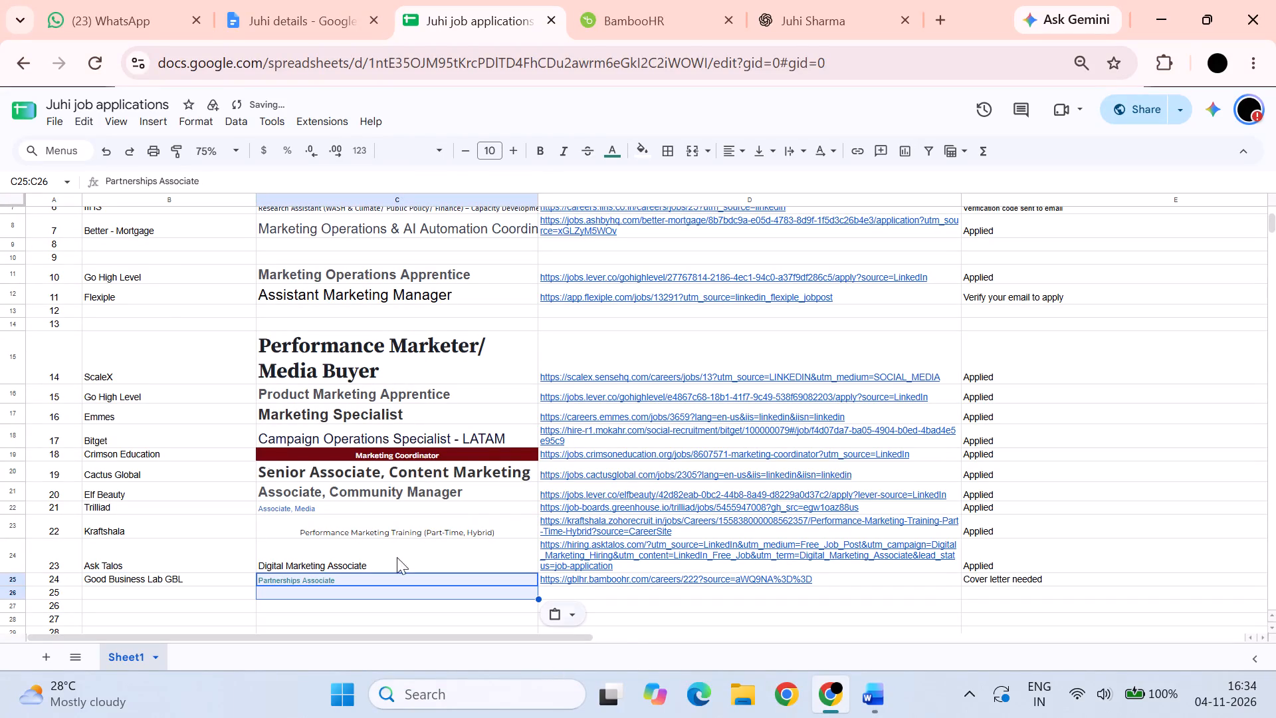
Format the company and role columns (B and C) with the default font, size 12, no bold and black text.
{"action": "left_click_drag", "start_coordinate": [184, 201], "coordinate": [279, 200]}
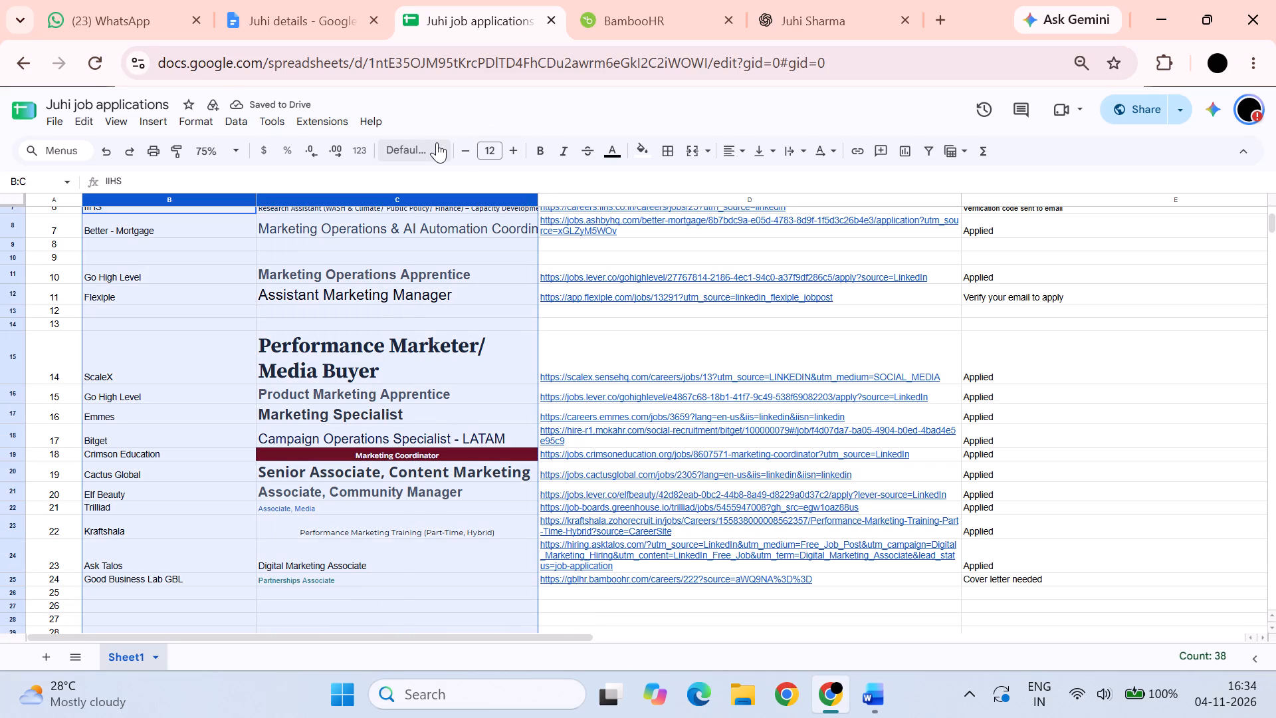
{"action": "left_click", "coordinate": [437, 142]}
{"action": "left_click", "coordinate": [413, 237]}
{"action": "left_click", "coordinate": [502, 144]}
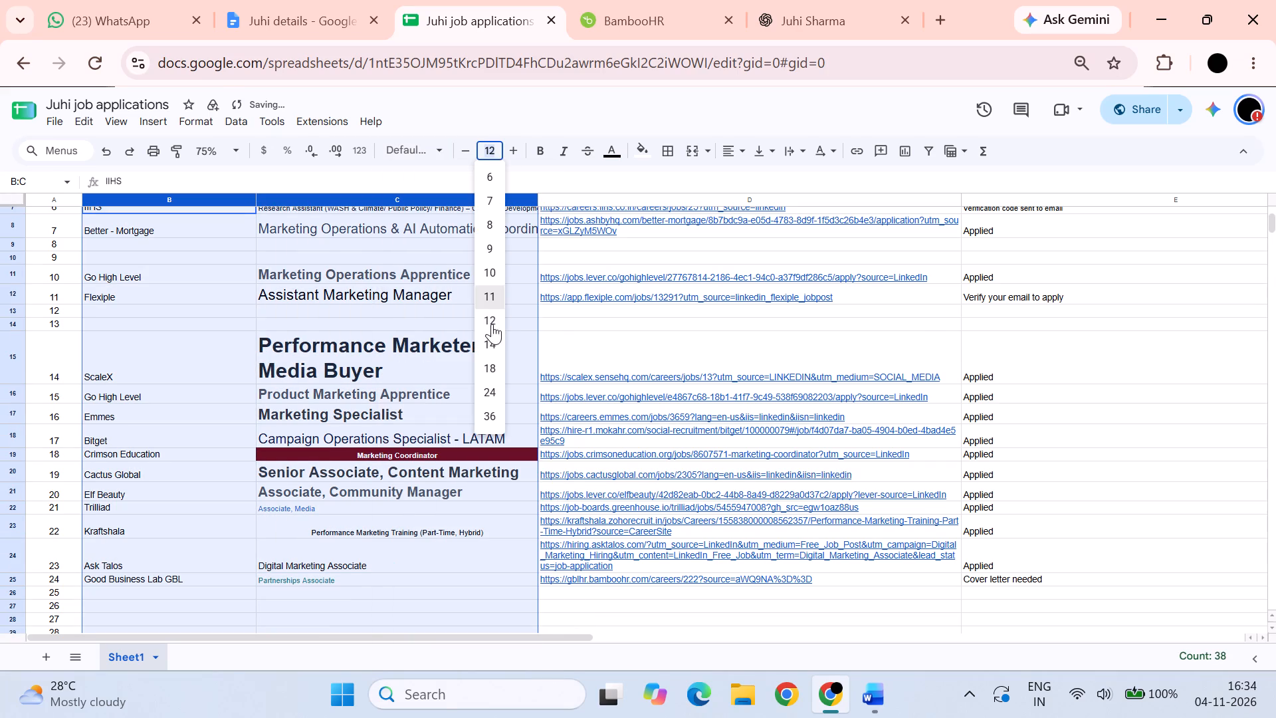
{"action": "left_click", "coordinate": [492, 324]}
{"action": "double_click", "coordinate": [538, 150]}
{"action": "left_click", "coordinate": [605, 150]}
{"action": "left_click", "coordinate": [619, 206]}
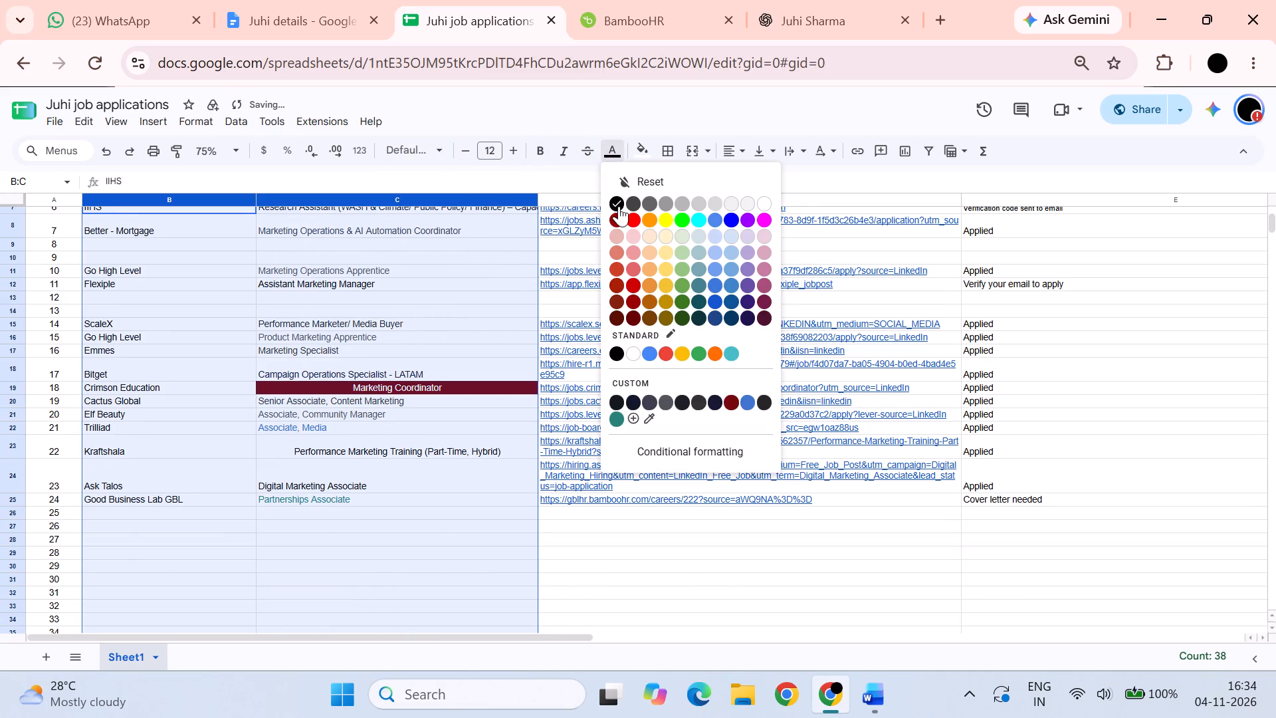
Reset the fill colour of columns B and C, align them left and set their text to wrap.
{"action": "left_click", "coordinate": [644, 156]}
{"action": "left_click", "coordinate": [664, 172]}
{"action": "left_click", "coordinate": [735, 144]}
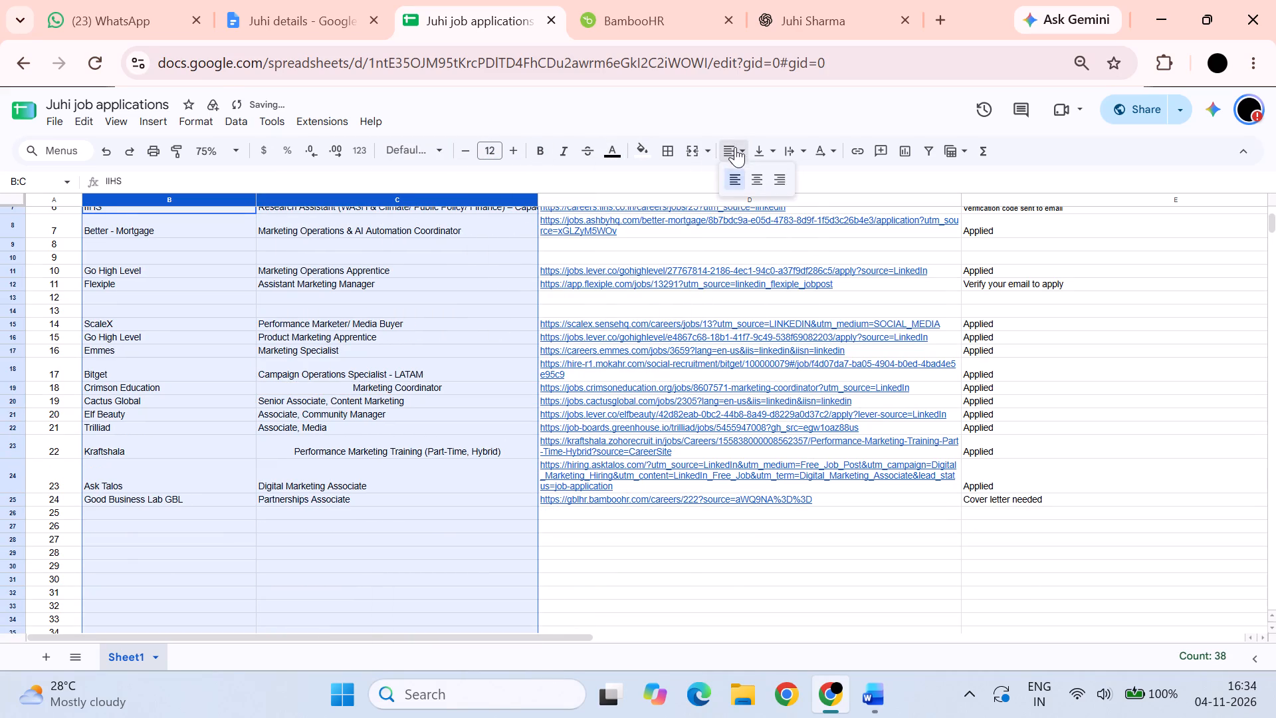
{"action": "left_click", "coordinate": [735, 170]}
{"action": "left_click", "coordinate": [785, 156]}
{"action": "left_click", "coordinate": [819, 180]}
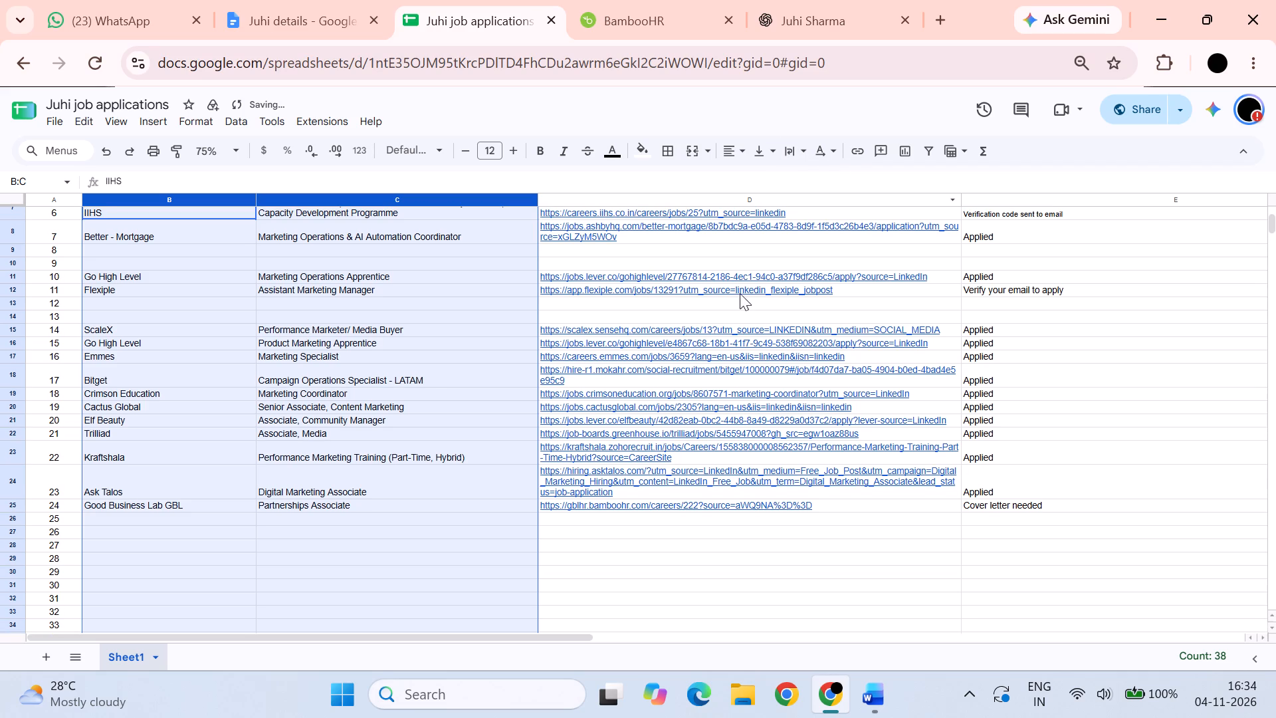
Fill the notes "Cover letter needed", "Verify your email to apply" and "Verification code sent to email" with yellow.
{"action": "scroll", "coordinate": [584, 554], "scroll_direction": "up", "scroll_amount": 2}
{"action": "scroll", "coordinate": [588, 554], "scroll_direction": "down", "scroll_amount": 3}
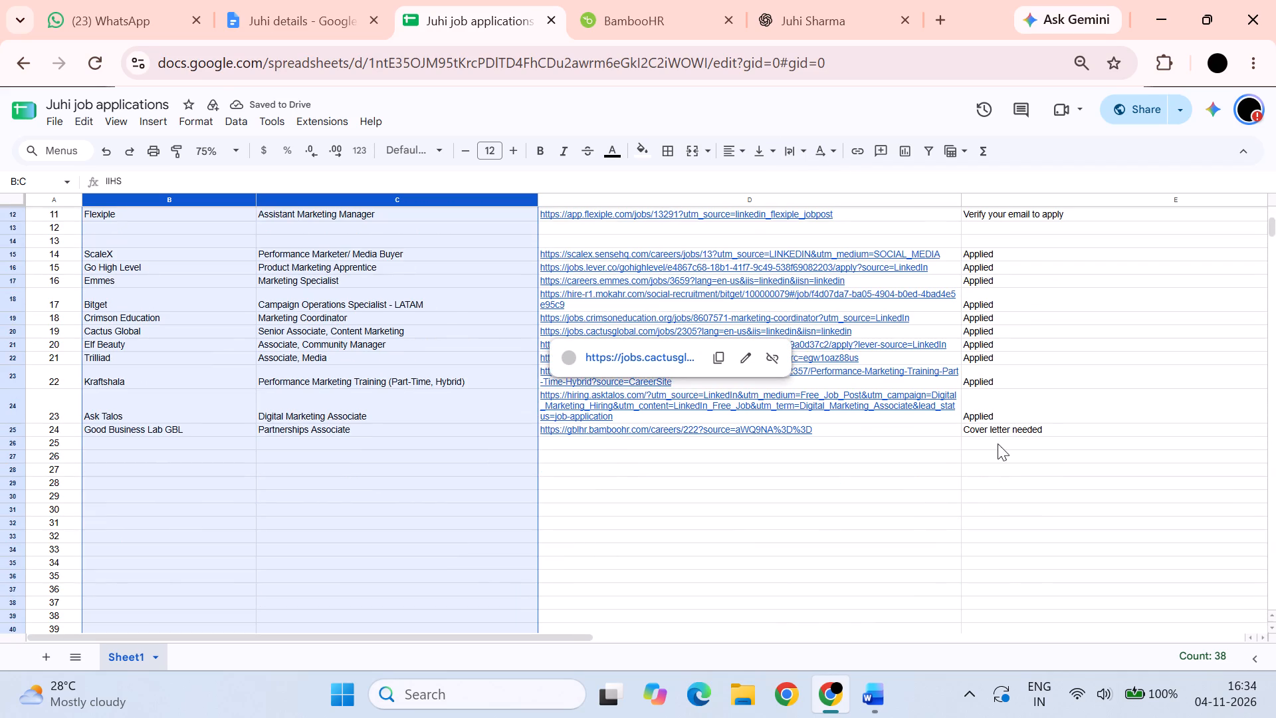
{"action": "left_click_drag", "start_coordinate": [998, 429], "coordinate": [1047, 433]}
{"action": "left_click", "coordinate": [642, 147]}
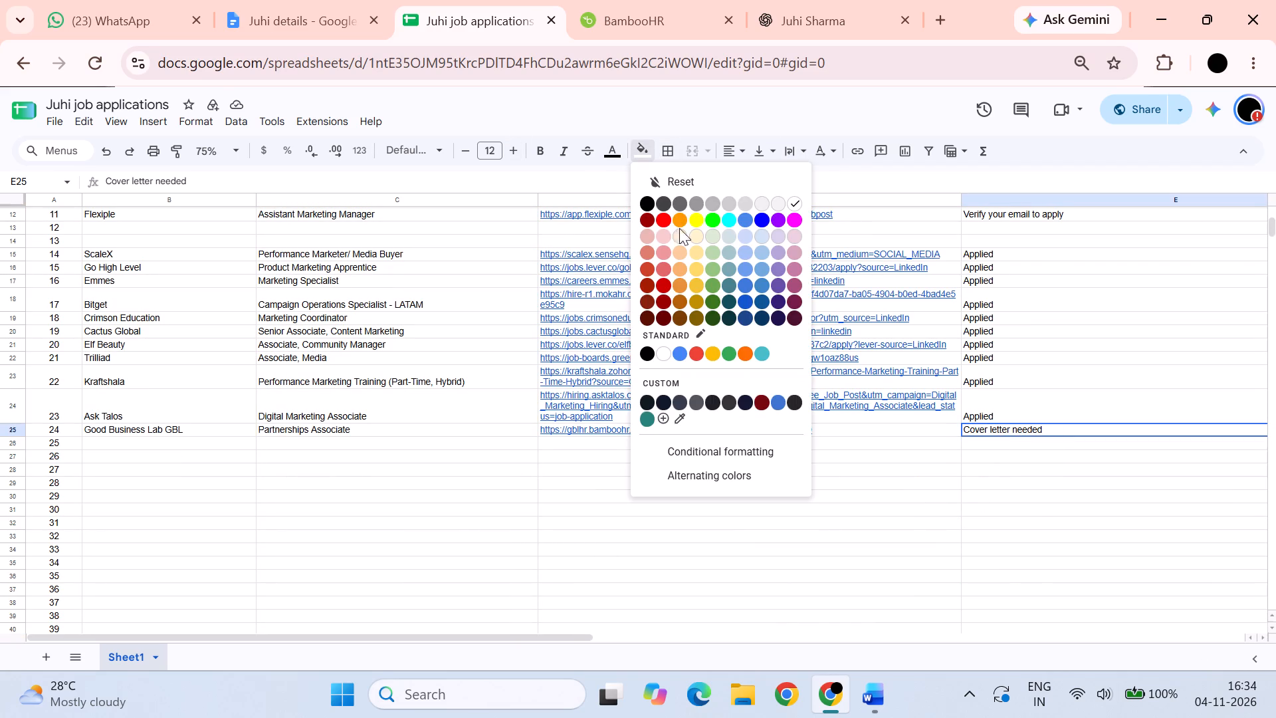
{"action": "left_click", "coordinate": [698, 215]}
{"action": "left_click", "coordinate": [981, 218]}
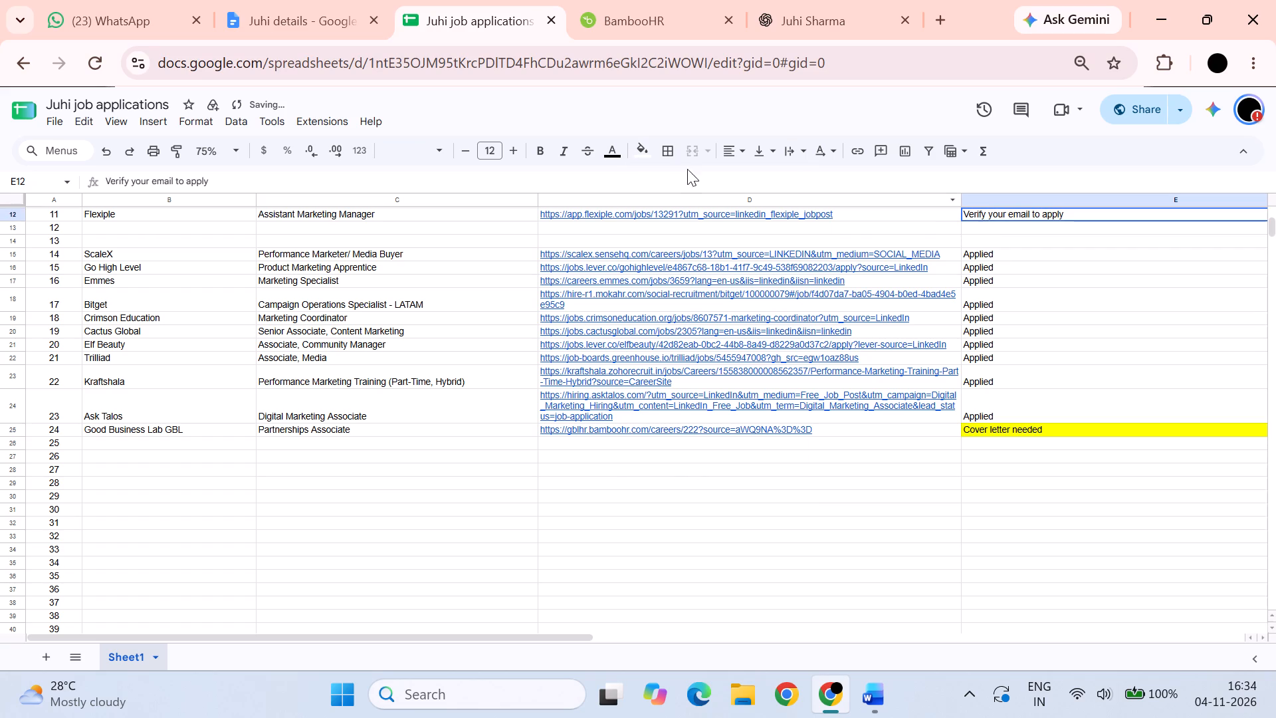
{"action": "left_click", "coordinate": [649, 152]}
{"action": "left_click", "coordinate": [696, 219]}
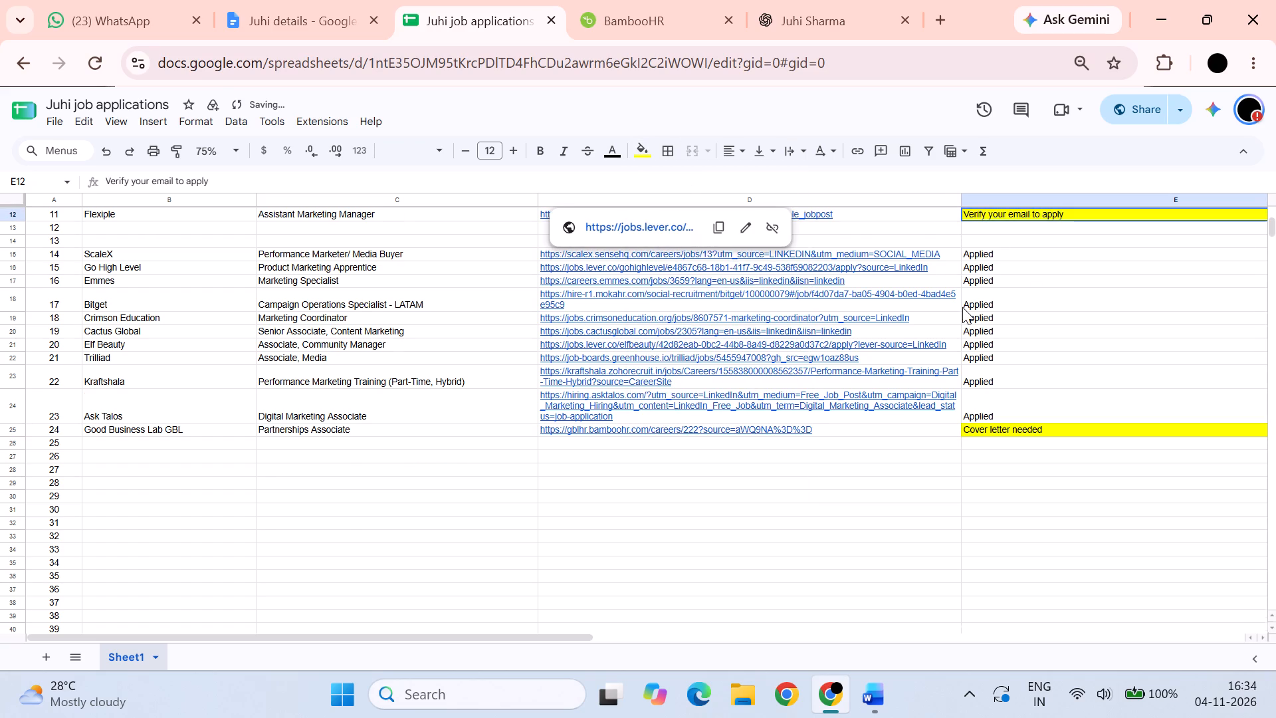
{"action": "scroll", "coordinate": [962, 307], "scroll_direction": "up", "scroll_amount": 2}
{"action": "left_click", "coordinate": [1006, 284]}
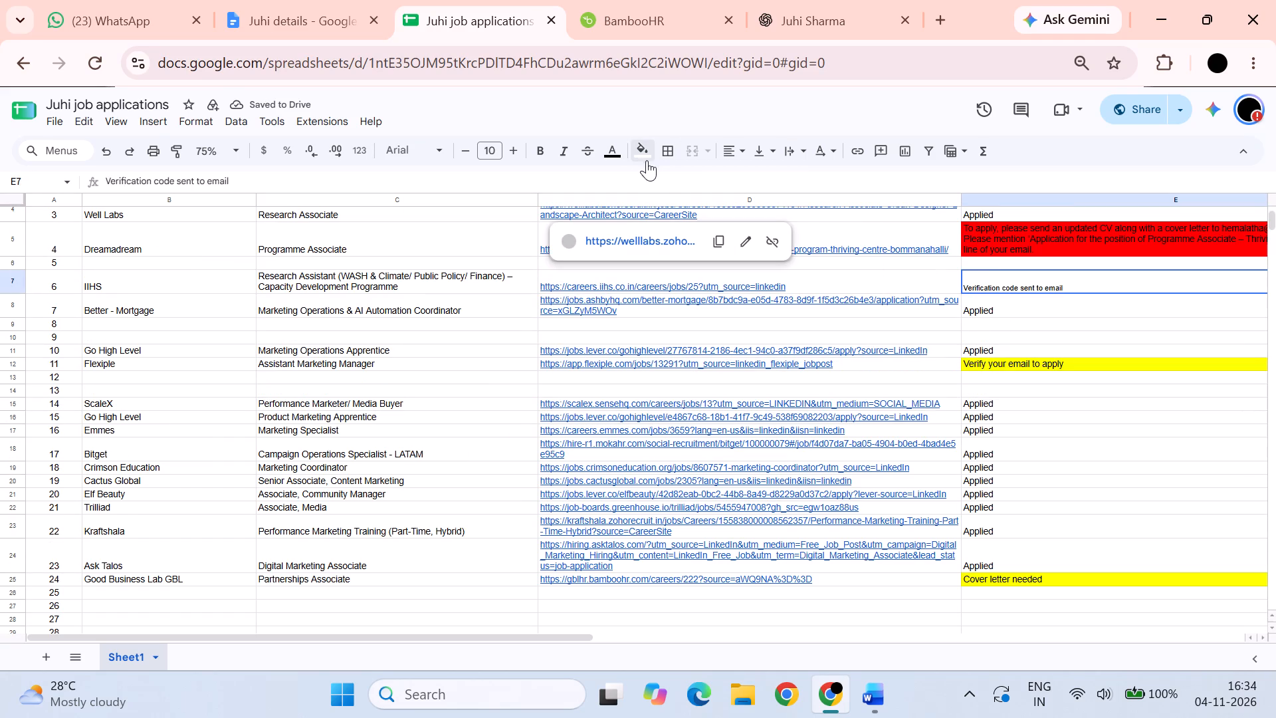
{"action": "left_click", "coordinate": [643, 153]}
{"action": "left_click", "coordinate": [700, 220]}
Format the whole notes column (E) with the default font at size 12.
{"action": "left_click", "coordinate": [994, 197]}
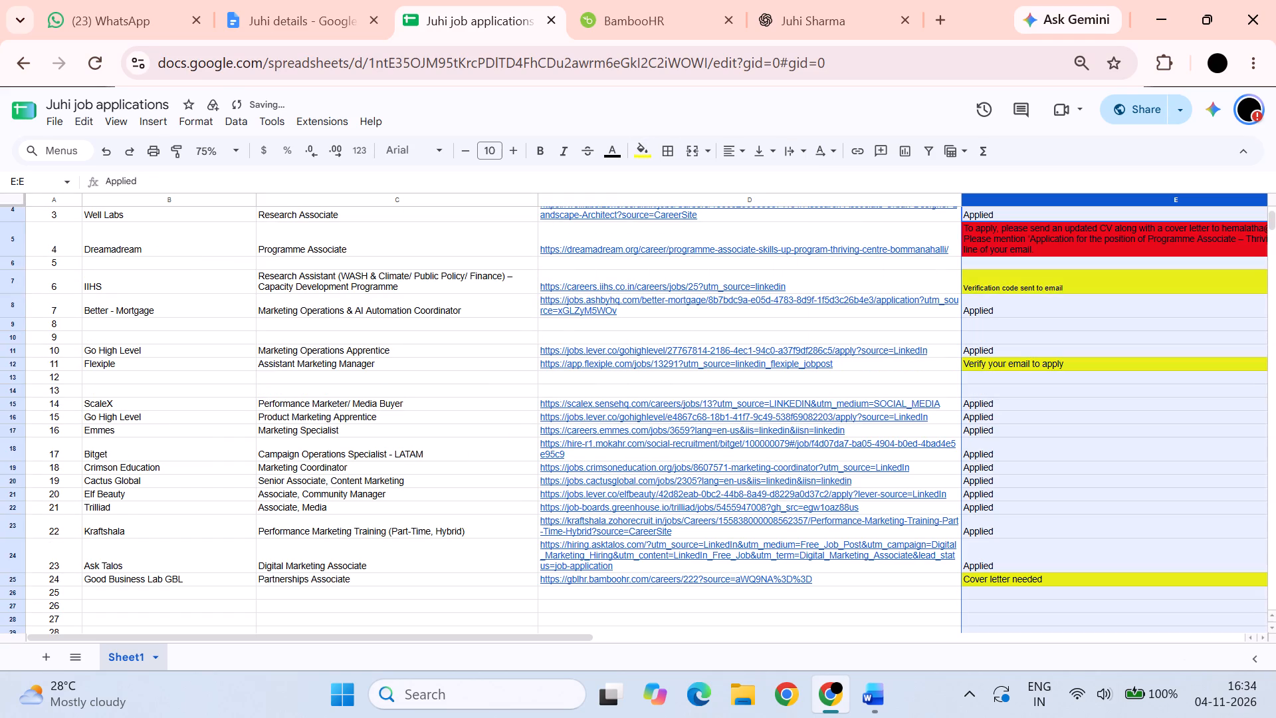
{"action": "left_click", "coordinate": [426, 140]}
{"action": "left_click", "coordinate": [434, 227]}
{"action": "left_click", "coordinate": [488, 154]}
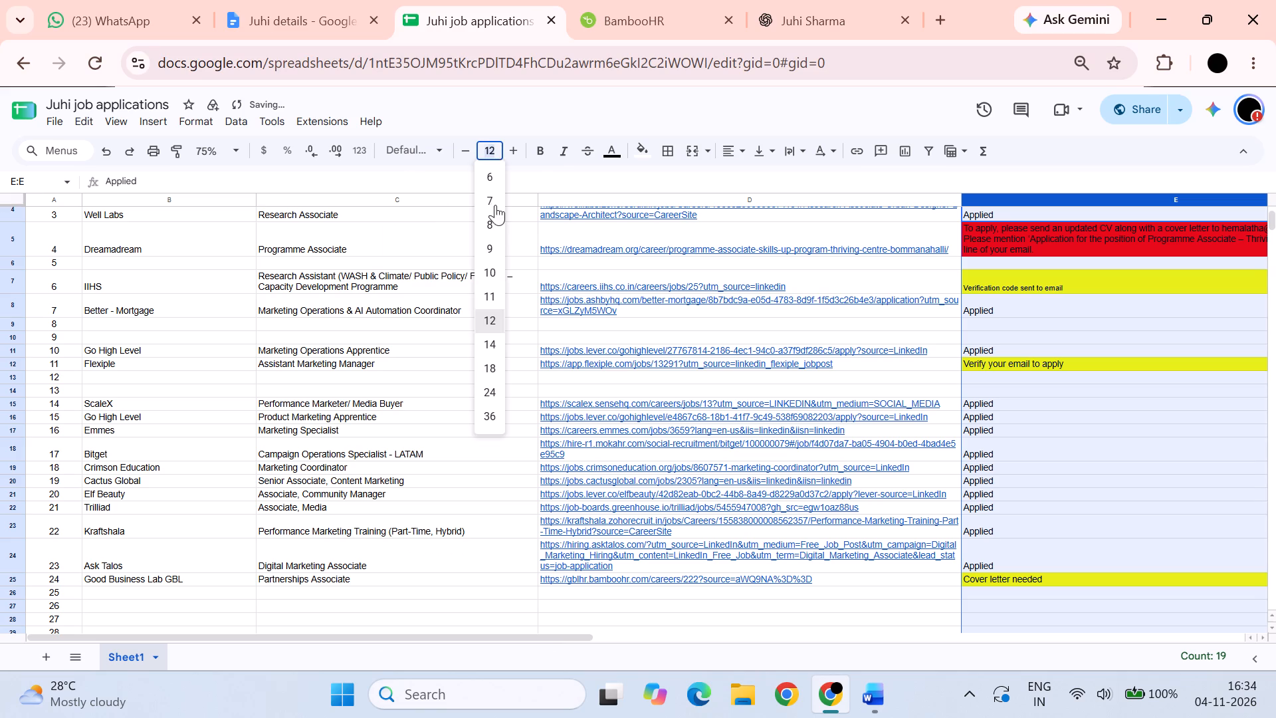
{"action": "left_click", "coordinate": [493, 328]}
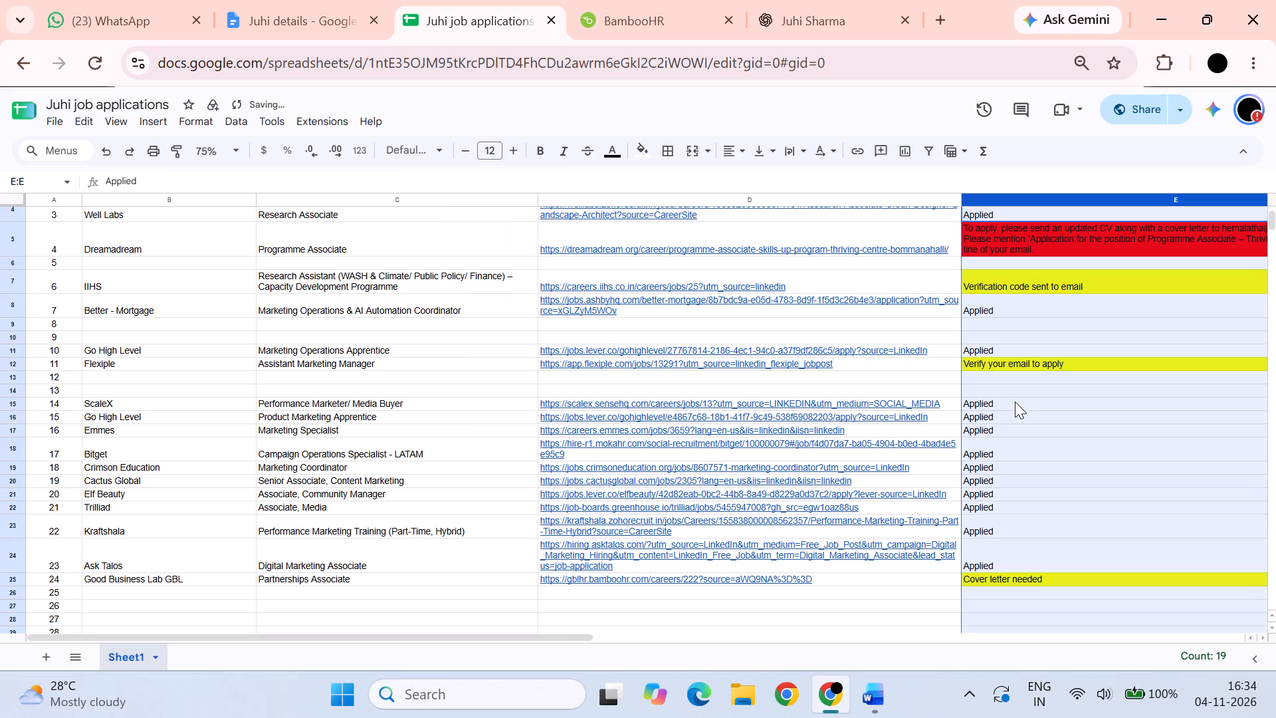
{"action": "left_click", "coordinate": [1015, 402]}
Move the Deloitte entry, from company name through its note, from row 3 to row 52.
{"action": "scroll", "coordinate": [1015, 402], "scroll_direction": "up", "scroll_amount": 2}
{"action": "scroll", "coordinate": [1015, 402], "scroll_direction": "down", "scroll_amount": 1}
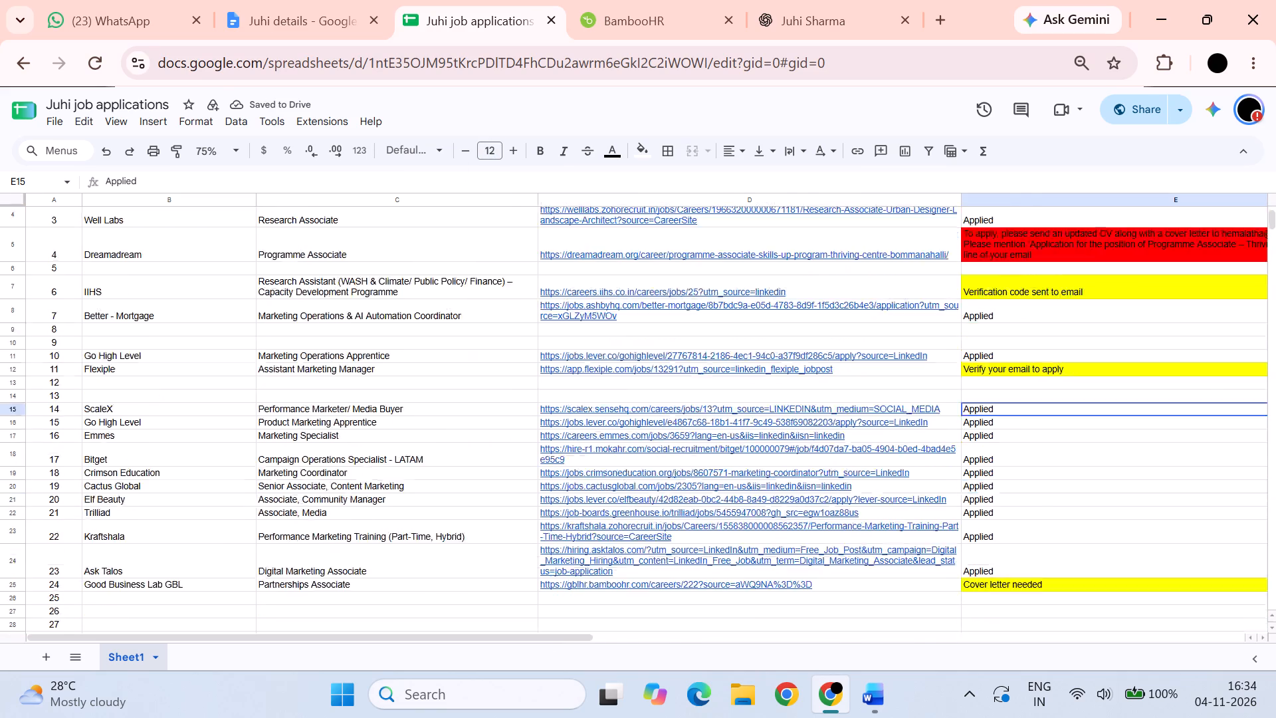
{"action": "scroll", "coordinate": [1015, 402], "scroll_direction": "down", "scroll_amount": 1}
{"action": "scroll", "coordinate": [987, 465], "scroll_direction": "up", "scroll_amount": 2}
{"action": "left_click_drag", "start_coordinate": [1008, 265], "coordinate": [310, 278]}
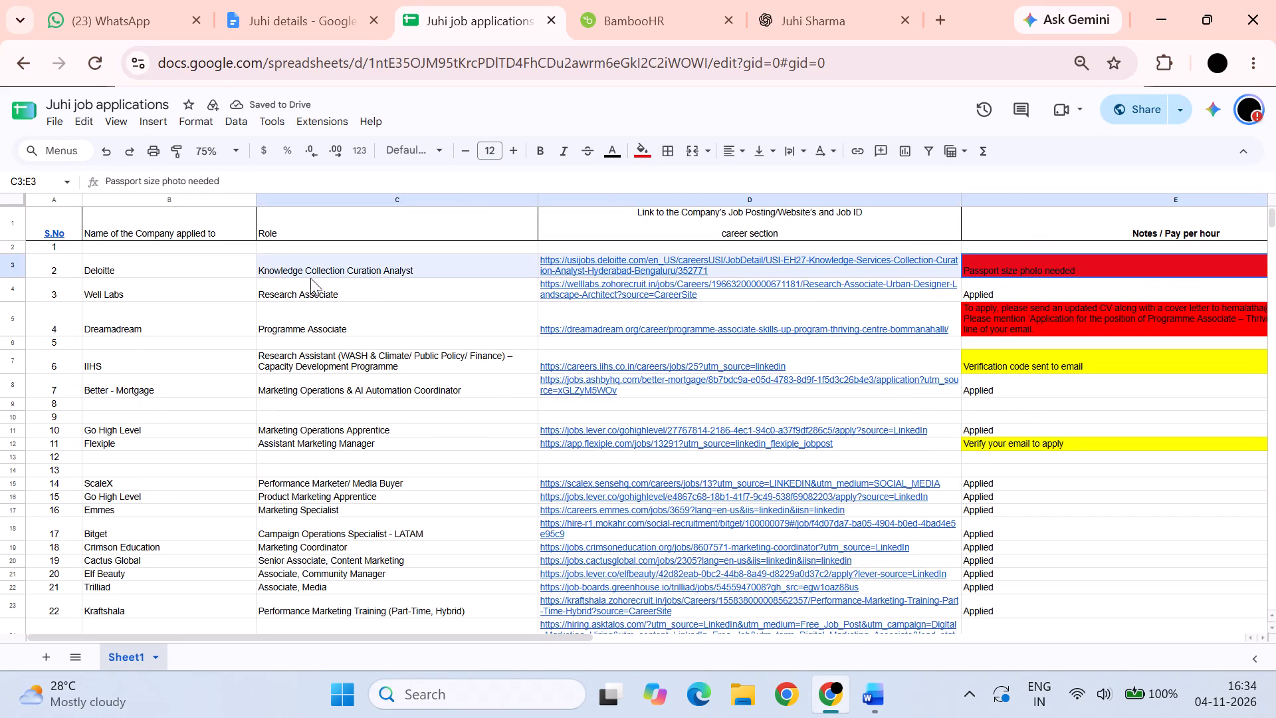
{"action": "left_click_drag", "start_coordinate": [310, 278], "coordinate": [245, 273]}
{"action": "key", "text": "ctrl+x"}
{"action": "scroll", "coordinate": [509, 394], "scroll_direction": "down", "scroll_amount": 4}
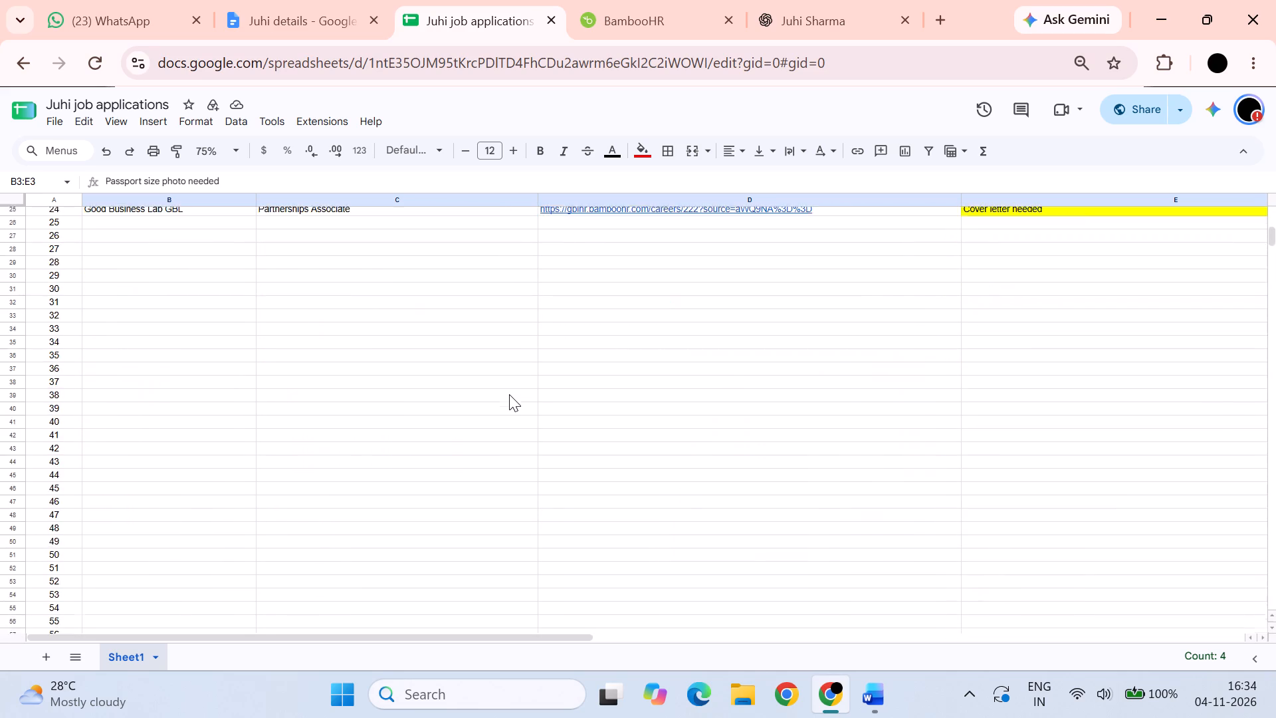
{"action": "scroll", "coordinate": [509, 394], "scroll_direction": "down", "scroll_amount": 4}
{"action": "left_click", "coordinate": [88, 417]}
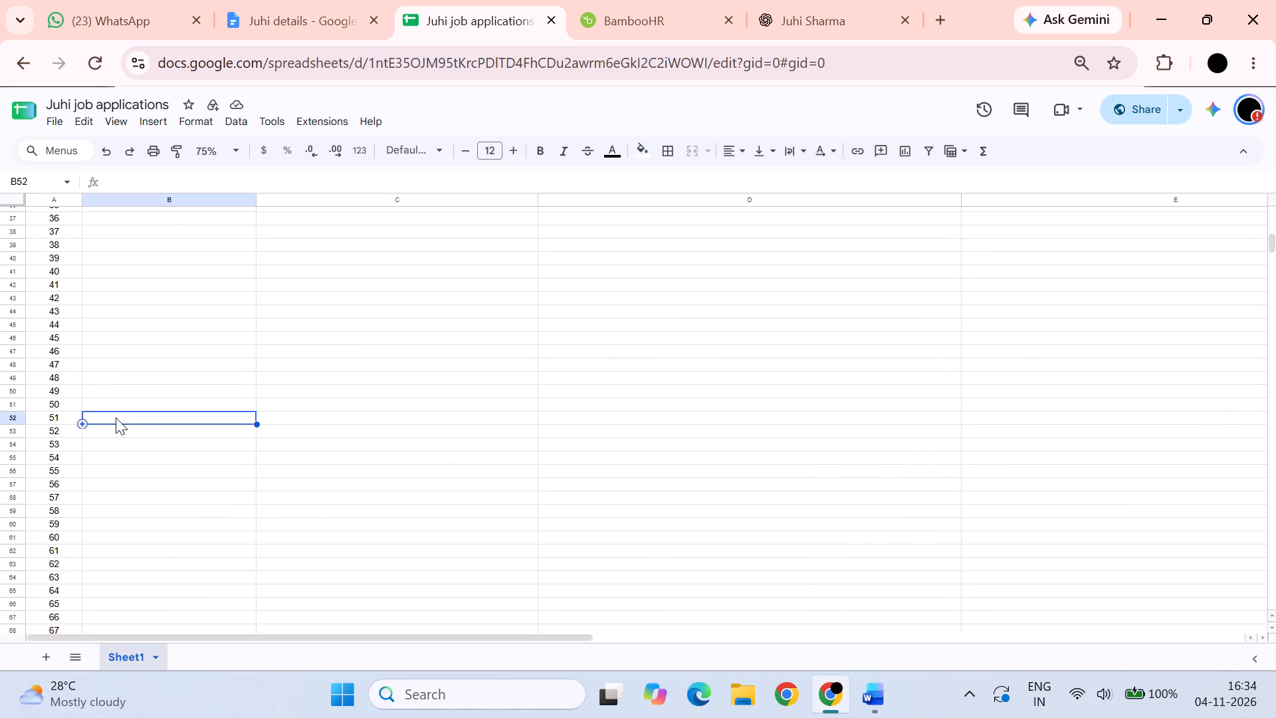
{"action": "key", "text": "ctrl+v"}
{"action": "scroll", "coordinate": [469, 427], "scroll_direction": "up", "scroll_amount": 4}
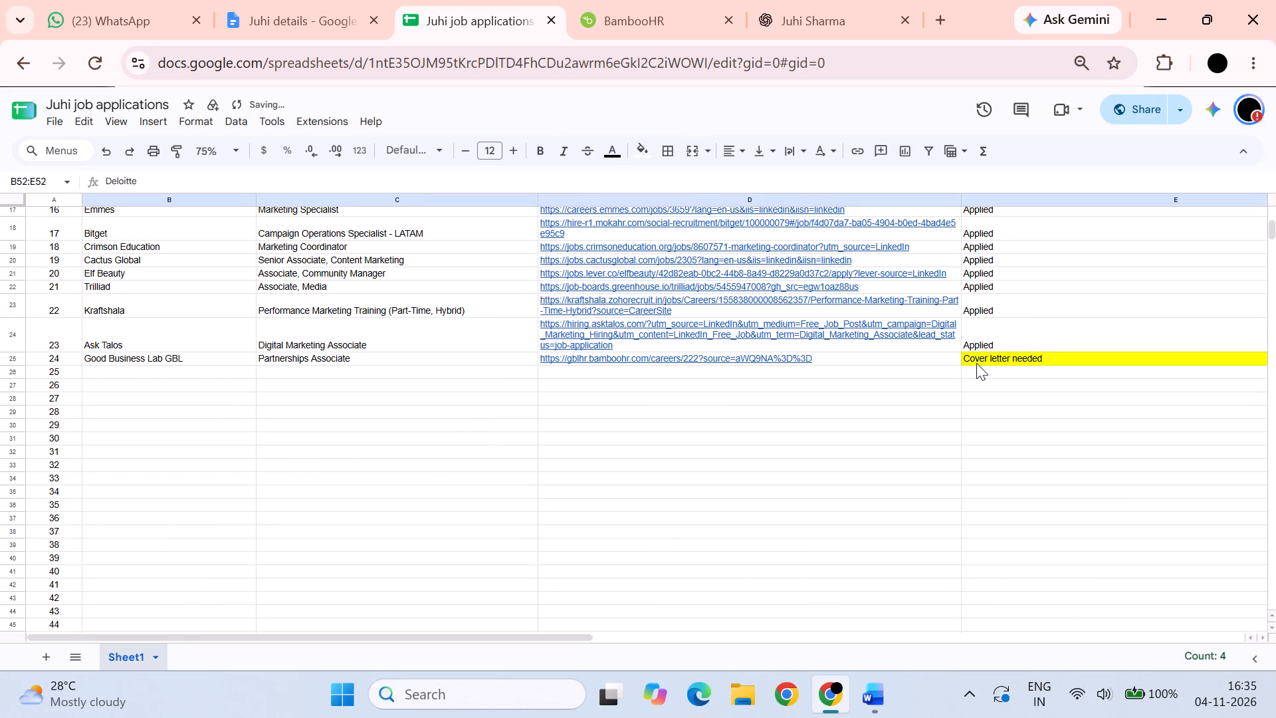
Move the Good Business Lab GBL entry, from company name through its note, from row 25 to row 53.
{"action": "left_click_drag", "start_coordinate": [976, 363], "coordinate": [190, 366]}
{"action": "key", "text": "ctrl+x"}
{"action": "scroll", "coordinate": [441, 447], "scroll_direction": "down", "scroll_amount": 4}
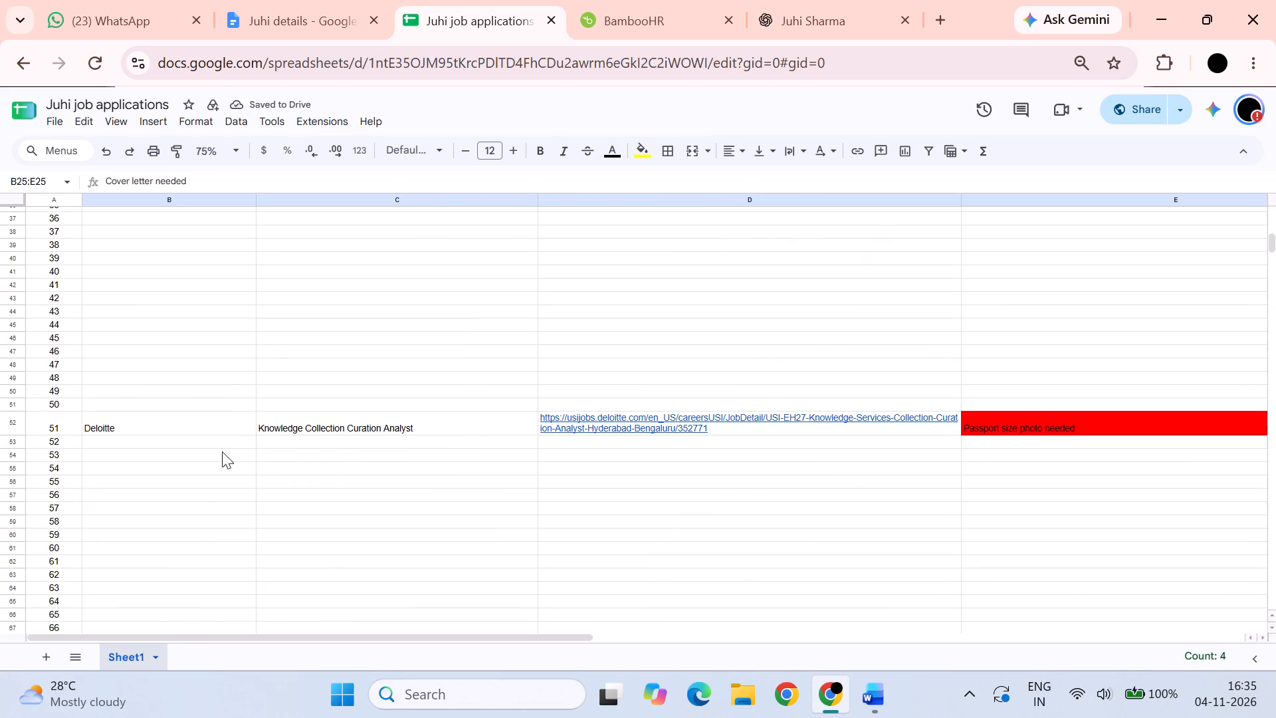
{"action": "left_click", "coordinate": [134, 445]}
{"action": "key", "text": "ctrl+v"}
Move the Flexiple entry, from company name through its note, from row 12 to row 54.
{"action": "scroll", "coordinate": [440, 429], "scroll_direction": "up", "scroll_amount": 8}
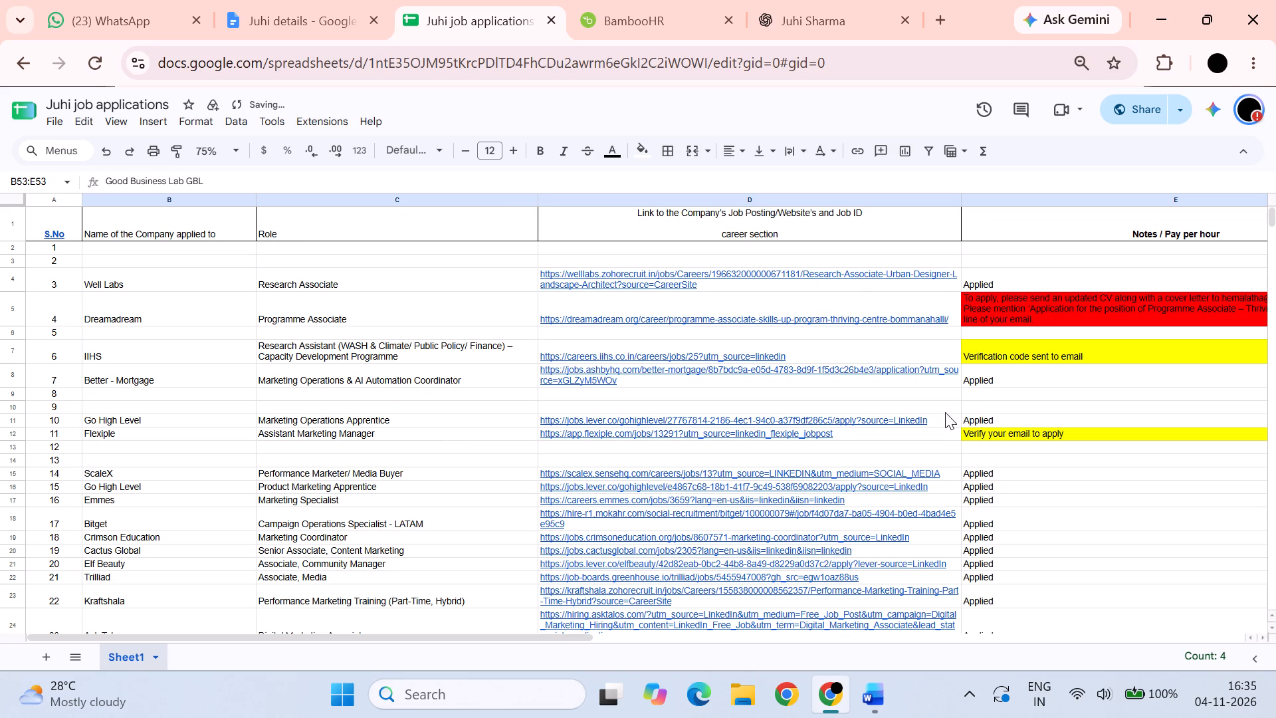
{"action": "left_click_drag", "start_coordinate": [998, 435], "coordinate": [167, 433]}
{"action": "key", "text": "ctrl+x"}
{"action": "scroll", "coordinate": [167, 433], "scroll_direction": "down", "scroll_amount": 7}
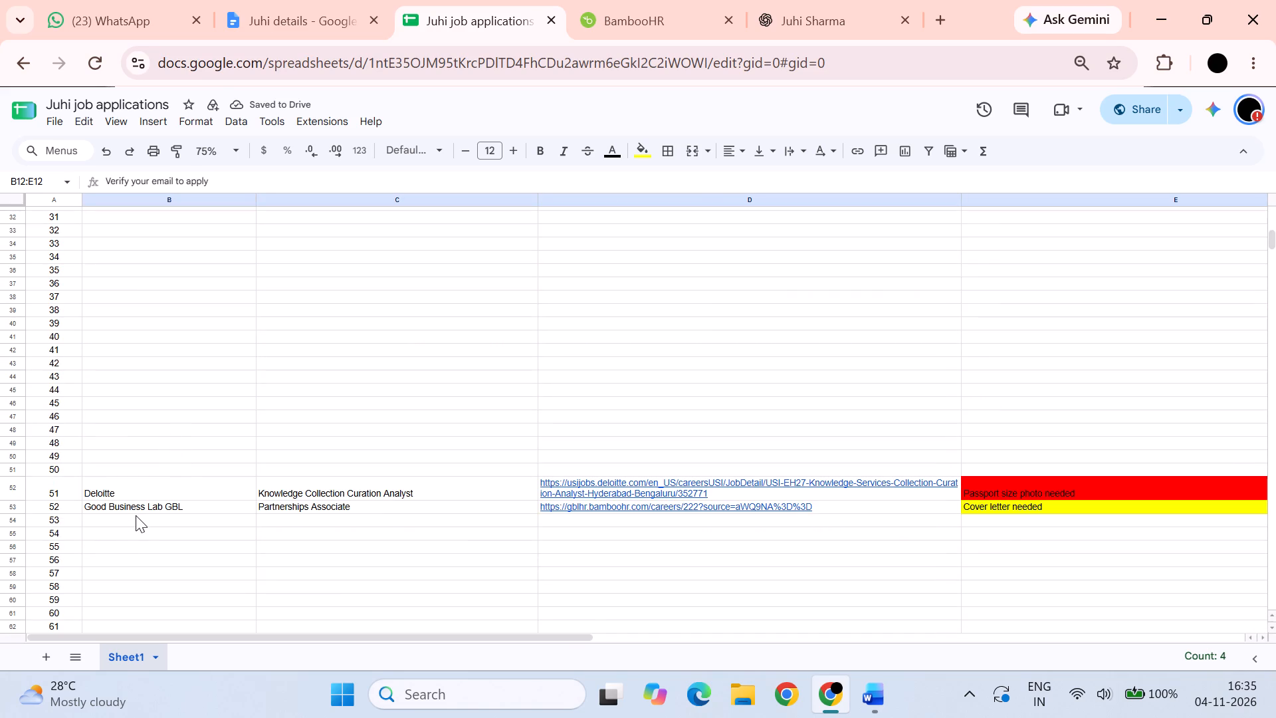
{"action": "left_click", "coordinate": [136, 515]}
{"action": "key", "text": "ctrl+v"}
Move the IIHS entry, from company name through its note, from row 7 to row 55.
{"action": "scroll", "coordinate": [285, 491], "scroll_direction": "up", "scroll_amount": 6}
{"action": "left_click_drag", "start_coordinate": [1019, 284], "coordinate": [201, 278]}
{"action": "key", "text": "ctrl+x"}
{"action": "scroll", "coordinate": [430, 389], "scroll_direction": "down", "scroll_amount": 4}
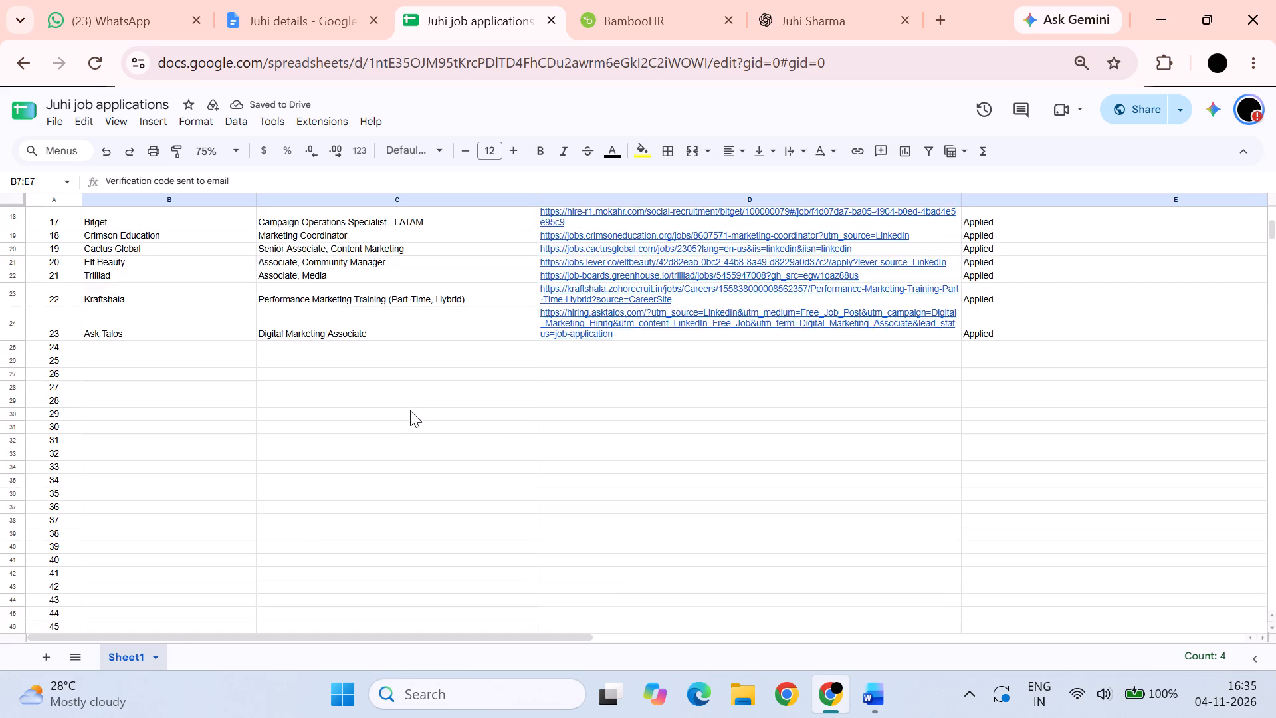
{"action": "scroll", "coordinate": [410, 410], "scroll_direction": "down", "scroll_amount": 2}
{"action": "left_click", "coordinate": [134, 529]}
{"action": "key", "text": "ctrl+v"}
Move the Dreamadream entry, from company name through its note, from row 5 to row 56.
{"action": "scroll", "coordinate": [420, 491], "scroll_direction": "up", "scroll_amount": 3}
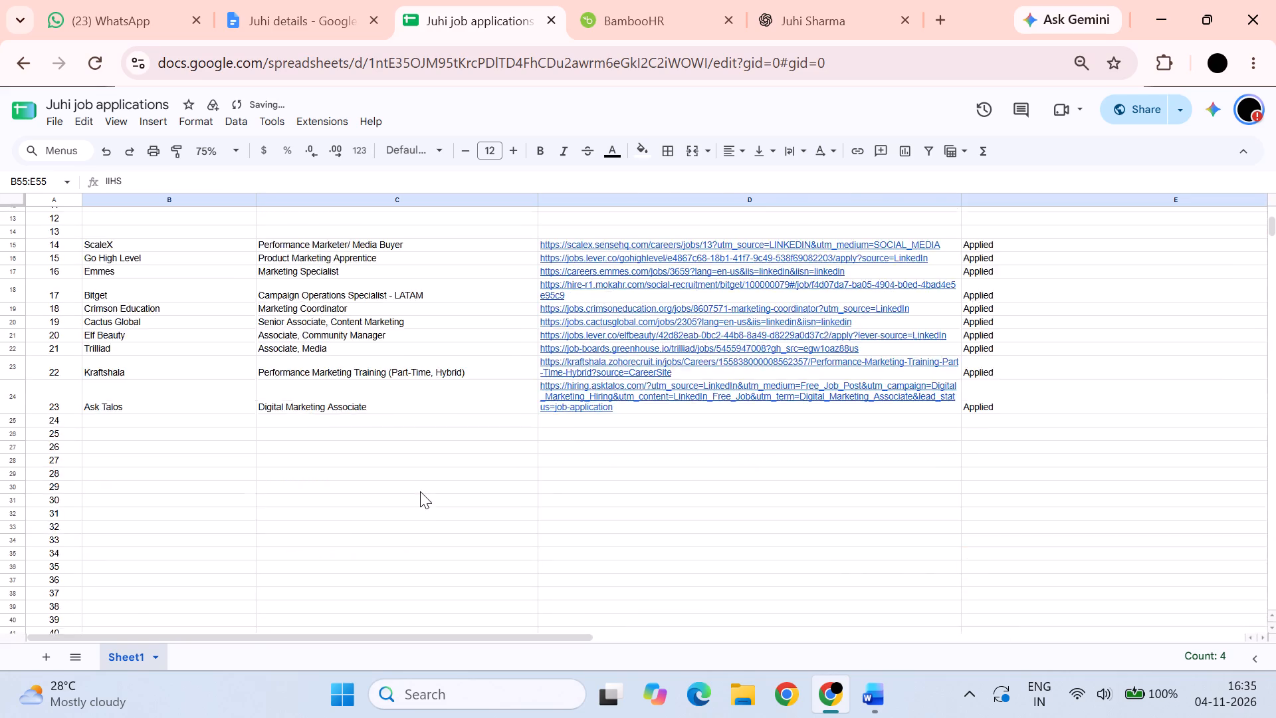
{"action": "scroll", "coordinate": [420, 491], "scroll_direction": "up", "scroll_amount": 5}
{"action": "left_click_drag", "start_coordinate": [973, 306], "coordinate": [152, 312]}
{"action": "key", "text": "ctrl+x"}
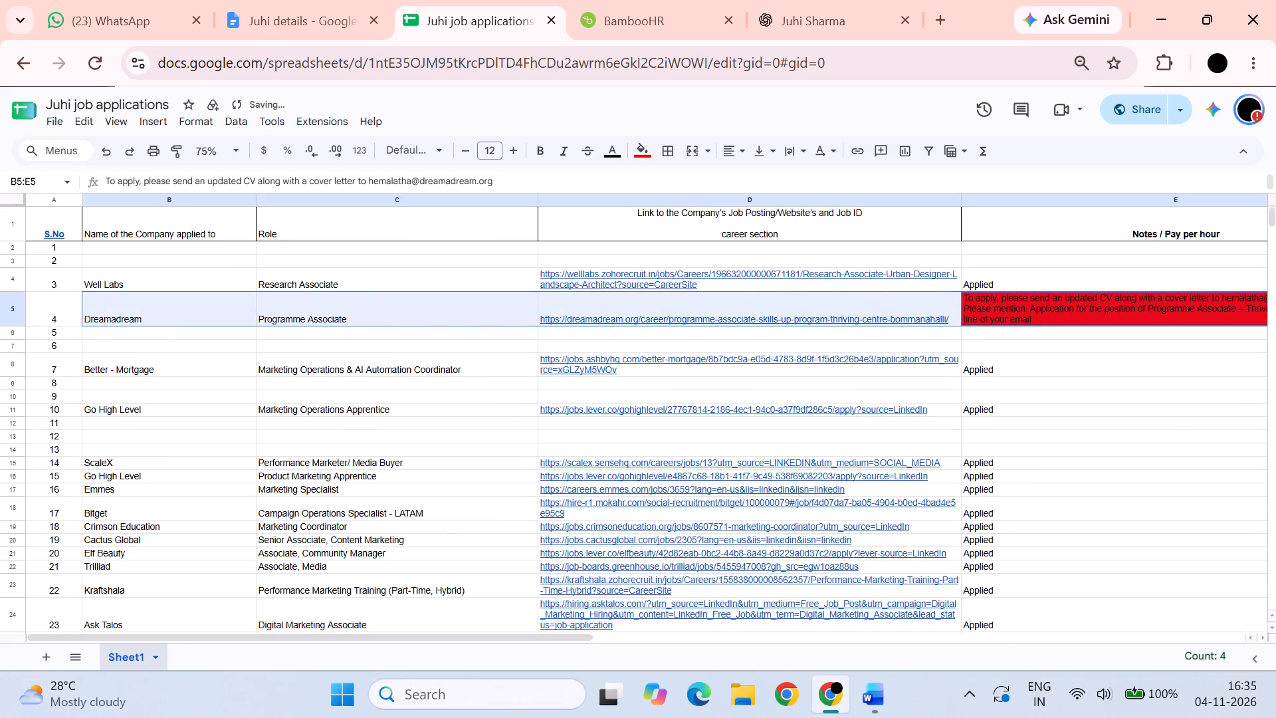
{"action": "scroll", "coordinate": [436, 425], "scroll_direction": "down", "scroll_amount": 5}
{"action": "scroll", "coordinate": [338, 573], "scroll_direction": "down", "scroll_amount": 3}
{"action": "left_click", "coordinate": [132, 469]}
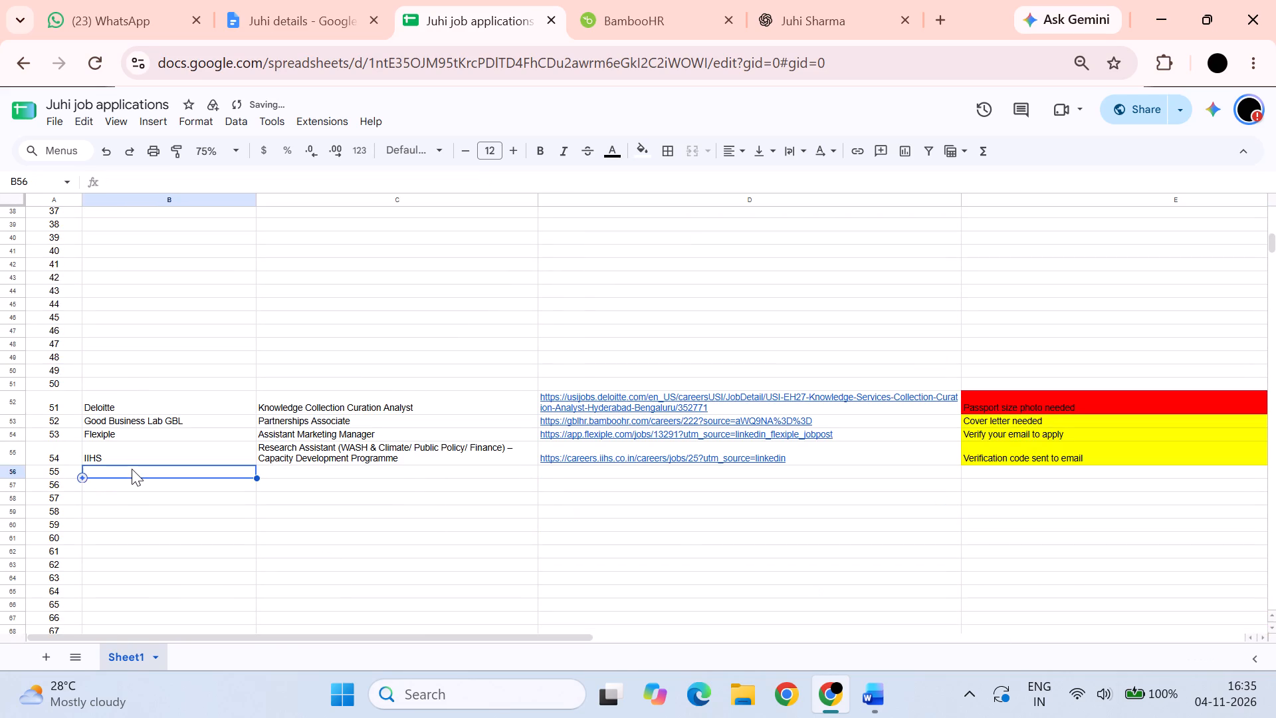
{"action": "key", "text": "ctrl+v"}
Fill the notes of all five pending applications, cells E52 to E56, with yellow.
{"action": "left_click_drag", "start_coordinate": [1058, 410], "coordinate": [1055, 483]}
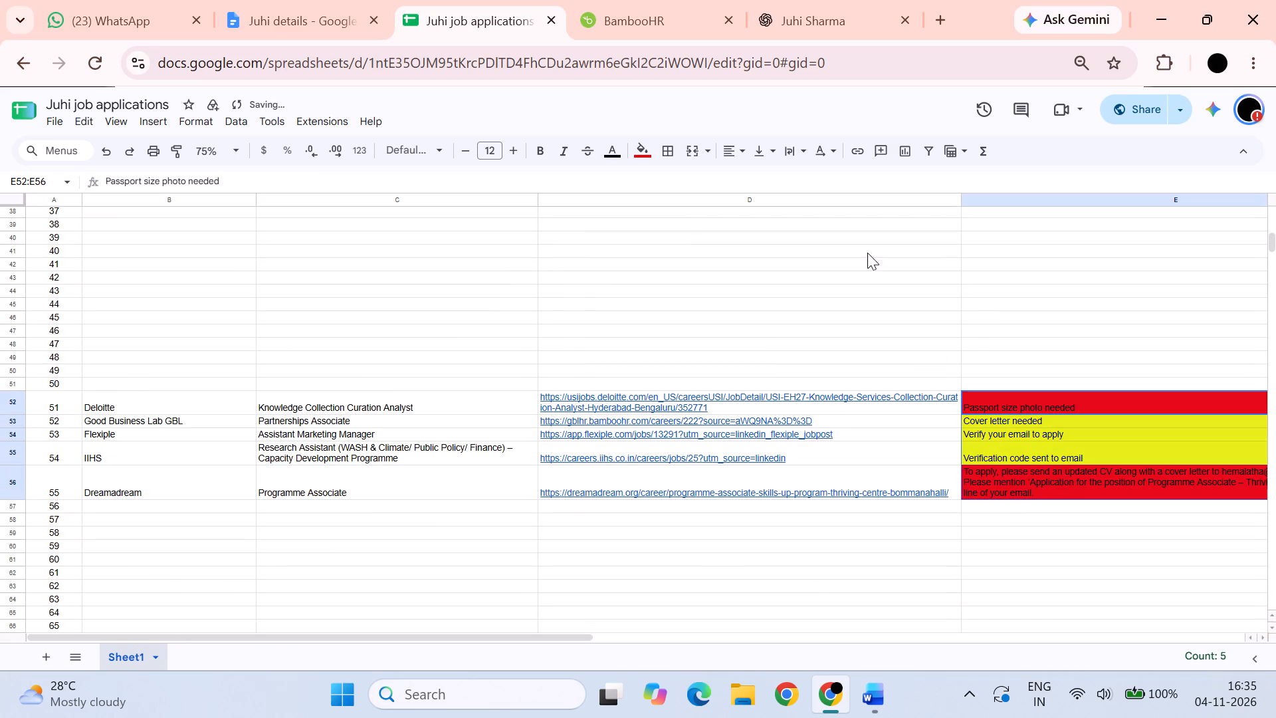
{"action": "left_click", "coordinate": [643, 154]}
{"action": "left_click", "coordinate": [690, 217]}
Move the Kraftshala and Ask Talos entries, from company name through note, from rows 23–24 to the empty rows 2–3.
{"action": "scroll", "coordinate": [786, 386], "scroll_direction": "up", "scroll_amount": 1}
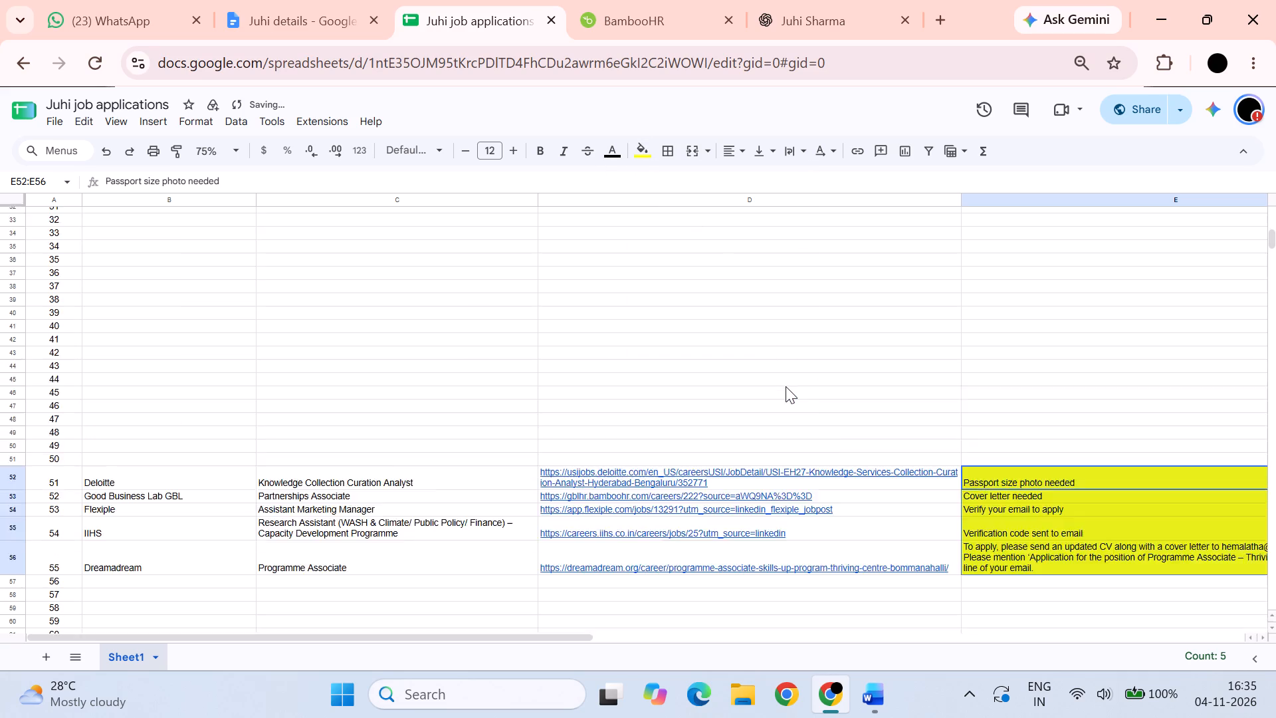
{"action": "scroll", "coordinate": [786, 386], "scroll_direction": "up", "scroll_amount": 9}
{"action": "scroll", "coordinate": [1012, 441], "scroll_direction": "down", "scroll_amount": 1}
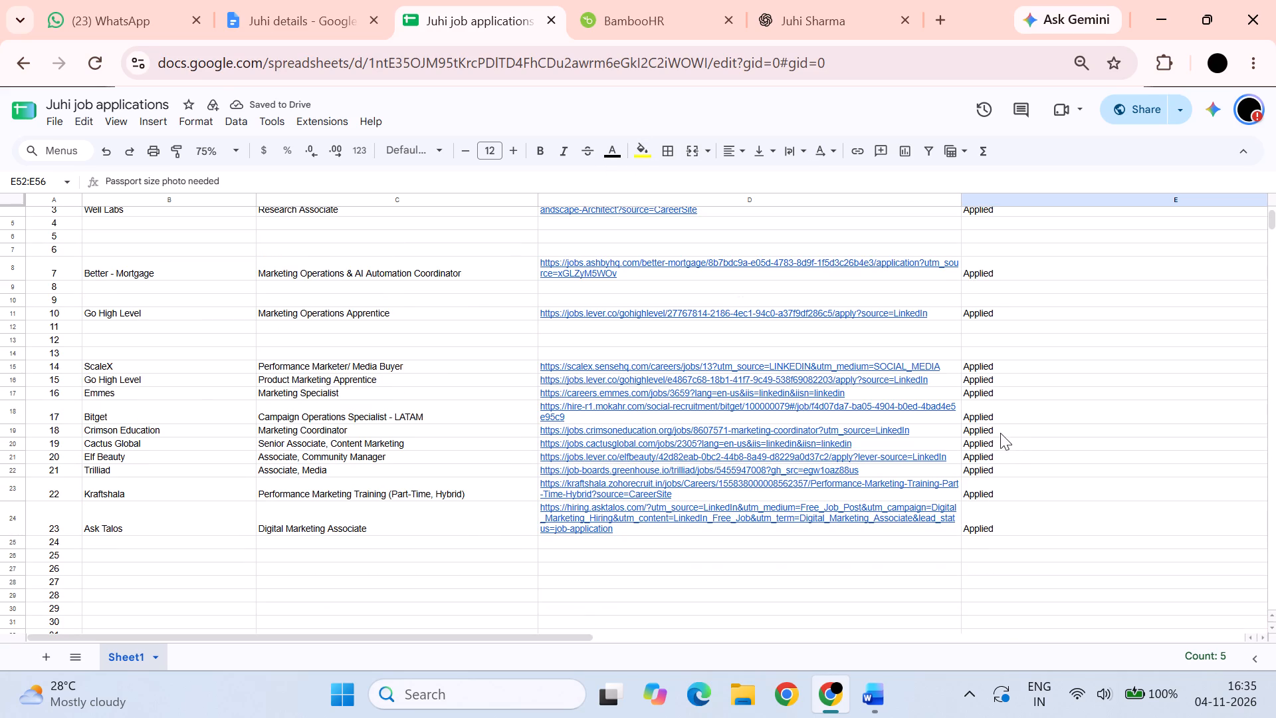
{"action": "left_click_drag", "start_coordinate": [987, 491], "coordinate": [281, 512]}
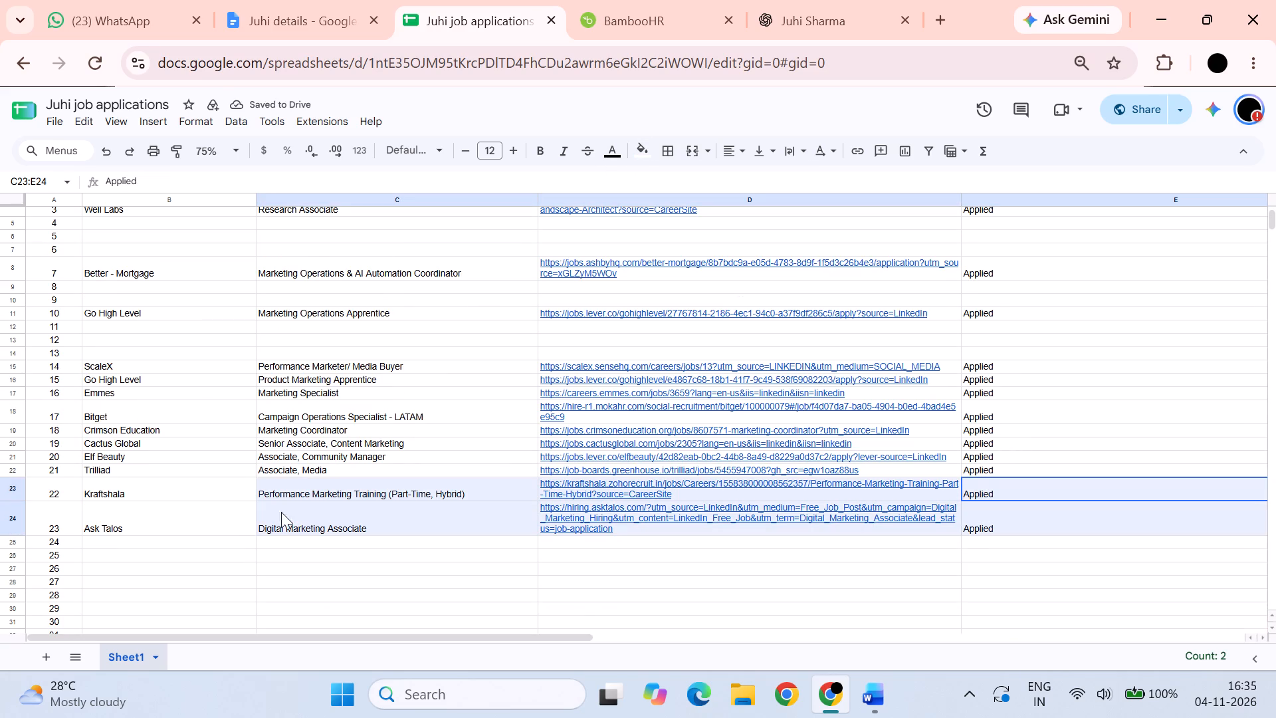
{"action": "left_click_drag", "start_coordinate": [281, 512], "coordinate": [238, 520]}
{"action": "key", "text": "ctrl+x"}
{"action": "scroll", "coordinate": [267, 505], "scroll_direction": "up", "scroll_amount": 2}
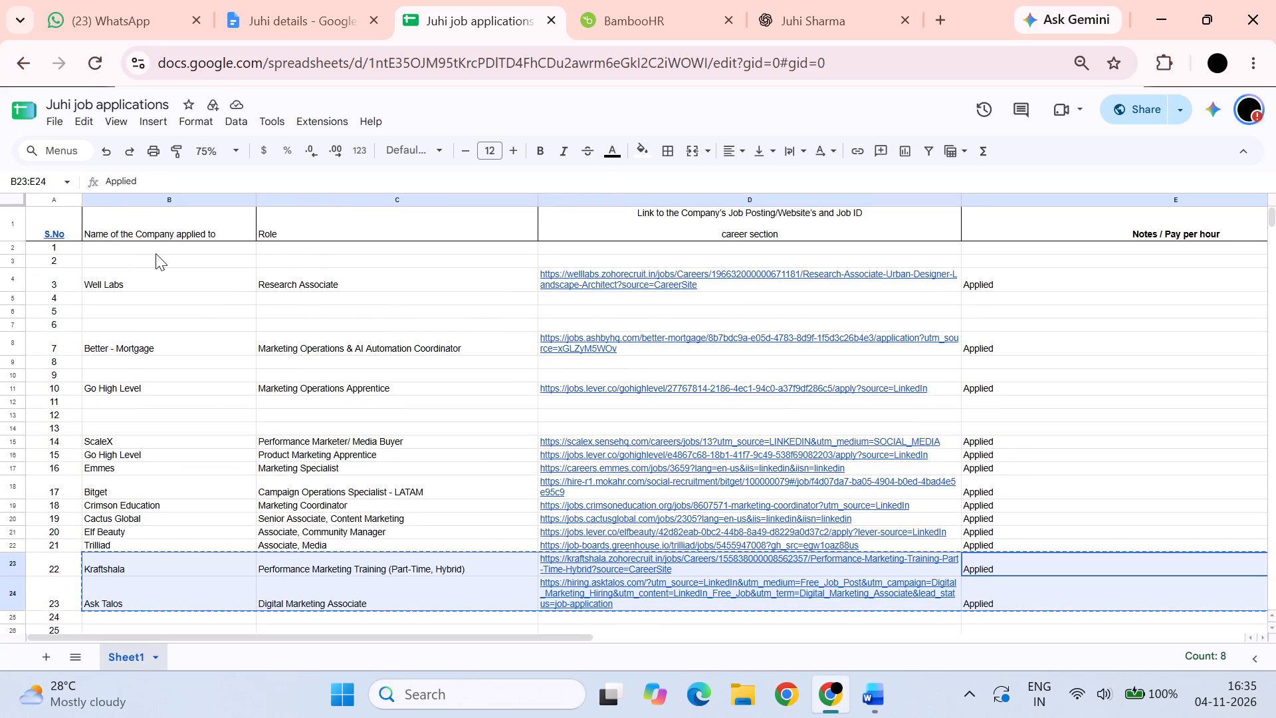
{"action": "left_click", "coordinate": [156, 252]}
{"action": "key", "text": "ctrl+v"}
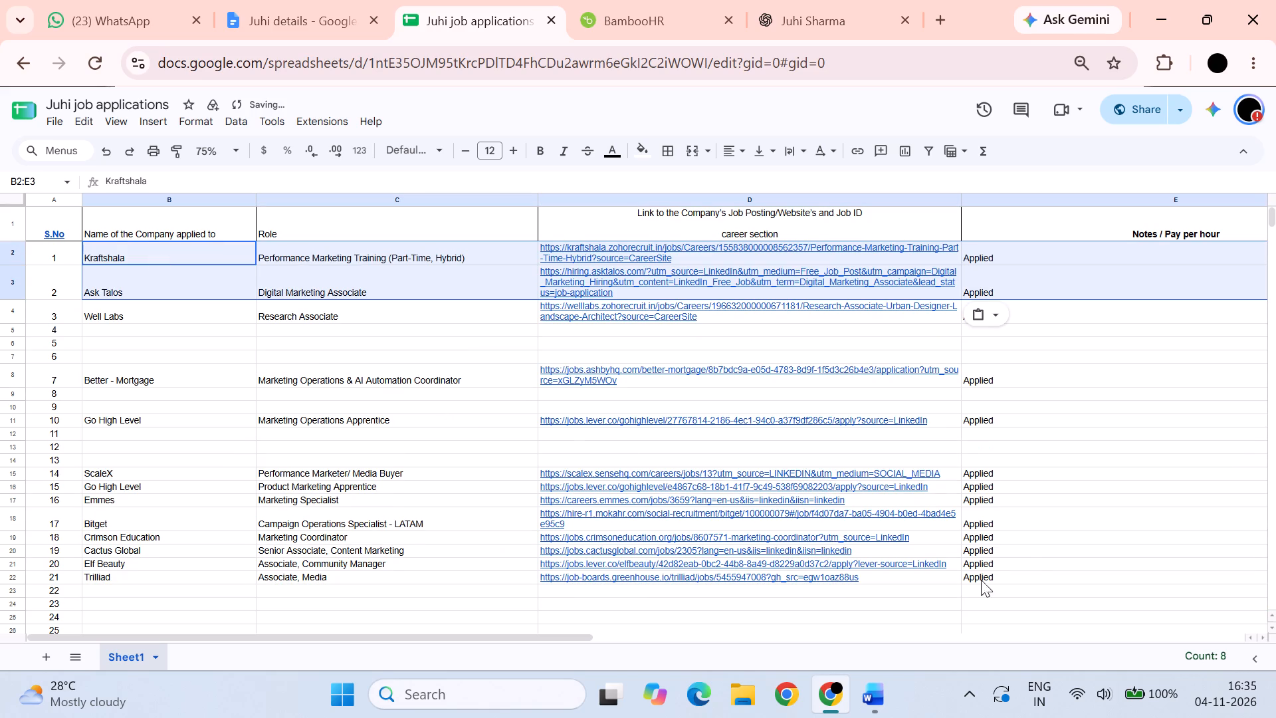
Select the Cactus Global, Elf Beauty and Trilliad entries in rows 20–22, from company name through note.
{"action": "left_click_drag", "start_coordinate": [993, 551], "coordinate": [241, 578]}
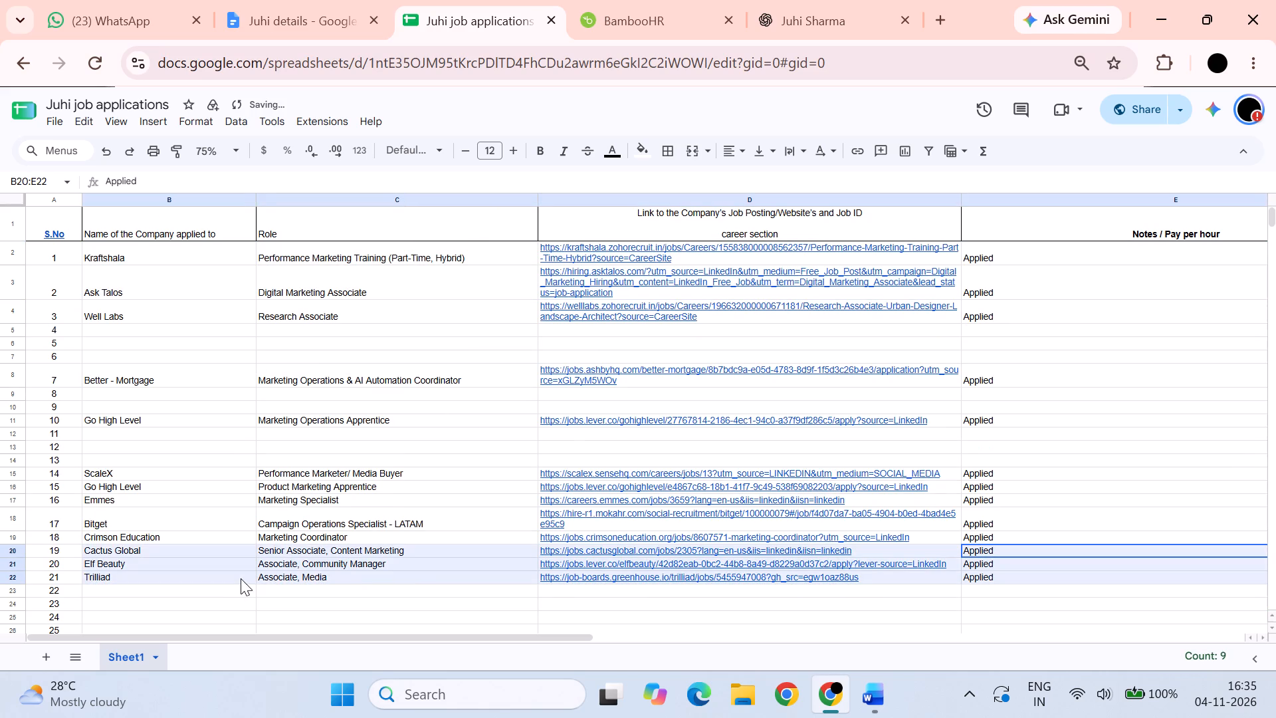
Move the selected Cactus Global, Elf Beauty and Trilliad entries from rows 20–22 to the empty rows 5–7.
{"action": "left_click_drag", "start_coordinate": [241, 578], "coordinate": [236, 577]}
{"action": "key", "text": "ctrl+x"}
{"action": "left_click", "coordinate": [216, 334]}
{"action": "key", "text": "ctrl+v"}
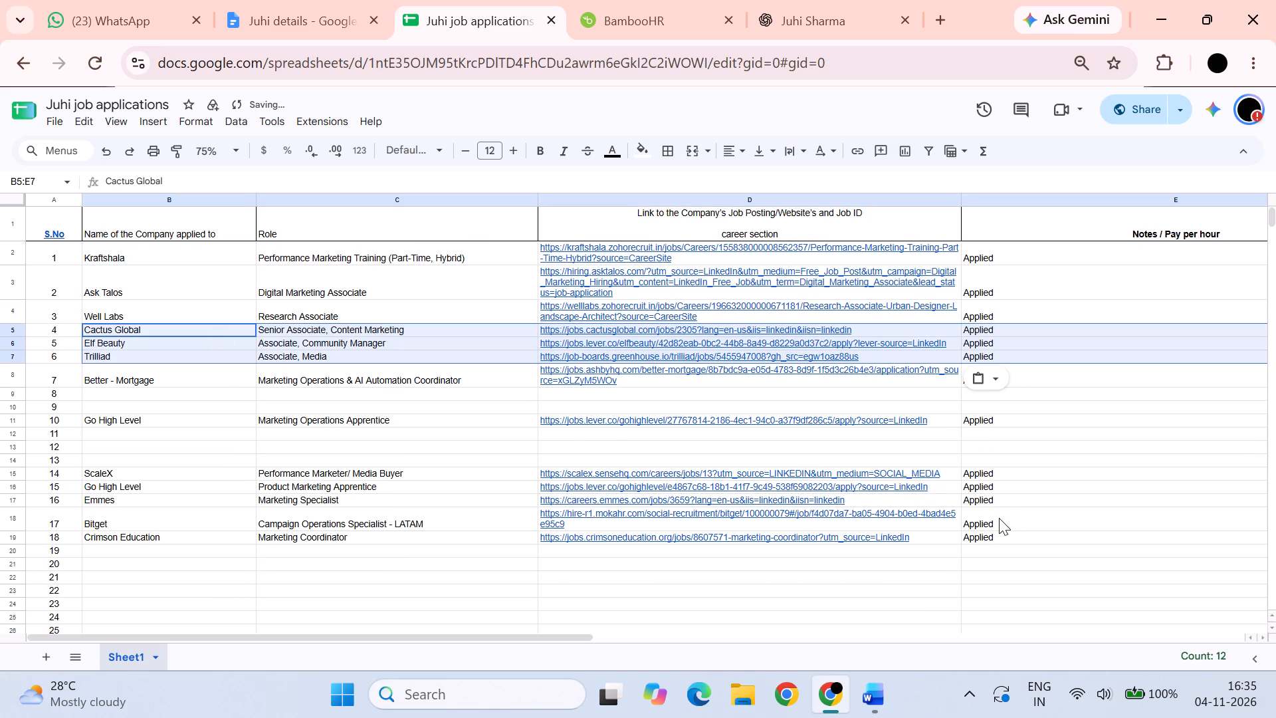
Move the Bitget and Crimson Education entries, from company name through note, from rows 18–19 to the empty rows 9–10.
{"action": "left_click_drag", "start_coordinate": [999, 518], "coordinate": [141, 534]}
{"action": "key", "text": "ctrl+x"}
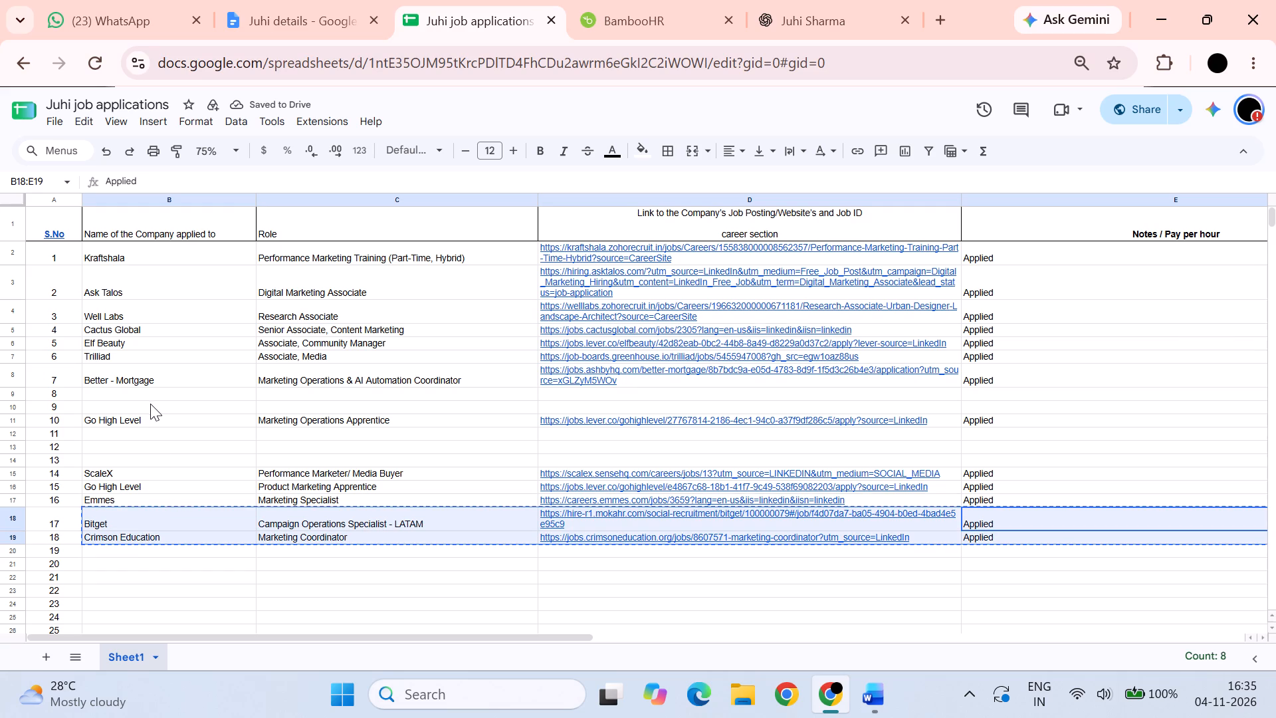
{"action": "left_click", "coordinate": [152, 396]}
{"action": "key", "text": "ctrl+v"}
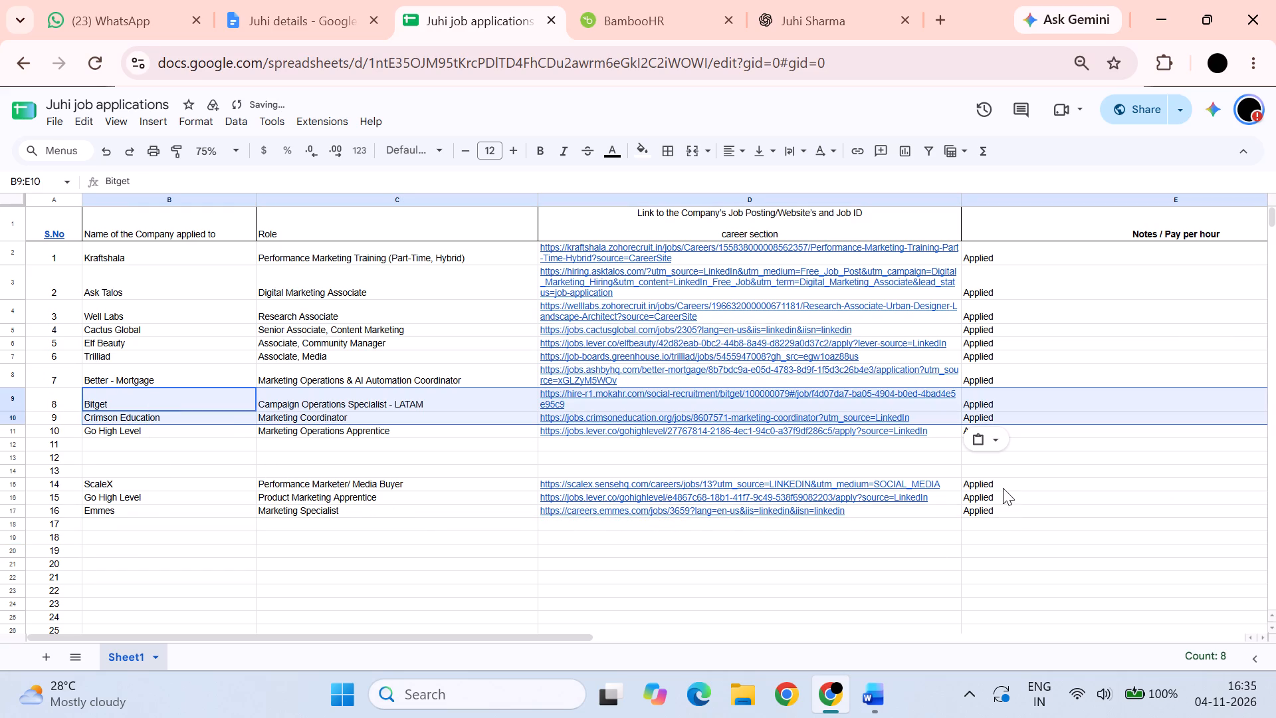
Move the ScaleX, Go High Level and Emmes entries, from company name through note, from rows 15–17 to the empty rows 12–14.
{"action": "left_click_drag", "start_coordinate": [1003, 487], "coordinate": [140, 507]}
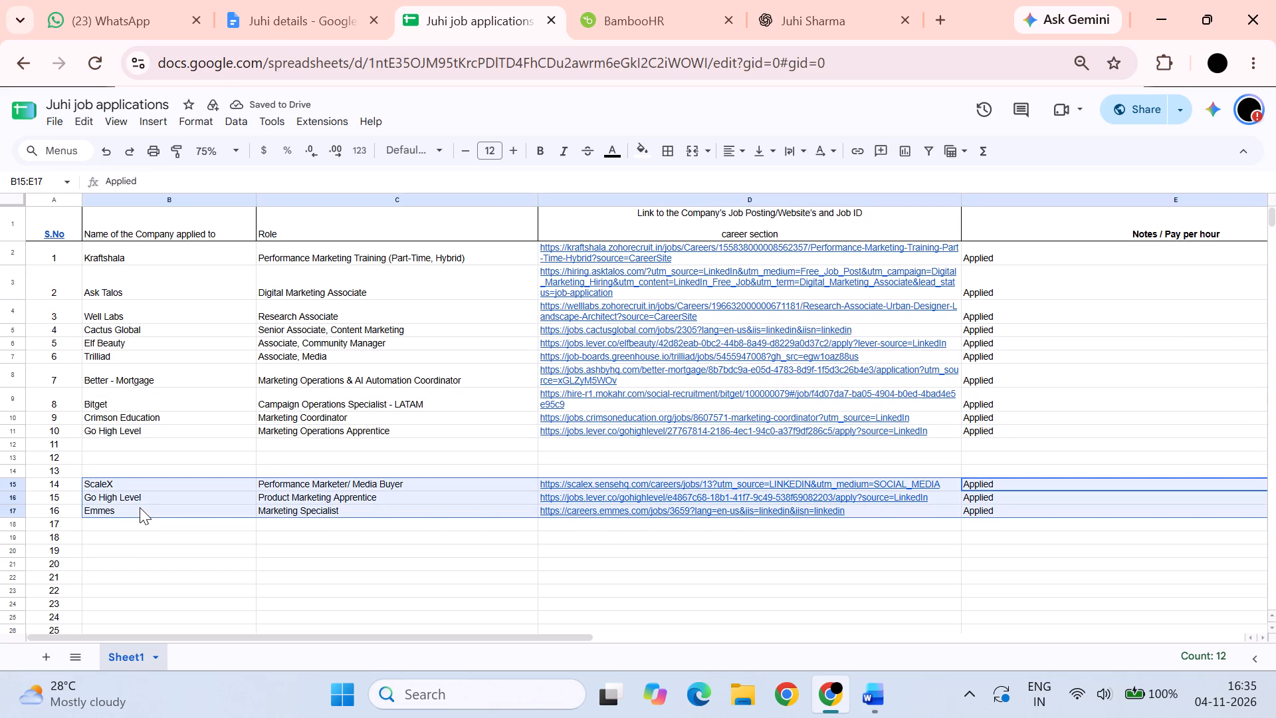
{"action": "key", "text": "ctrl+x"}
{"action": "left_click", "coordinate": [139, 448]}
{"action": "key", "text": "ctrl+v"}
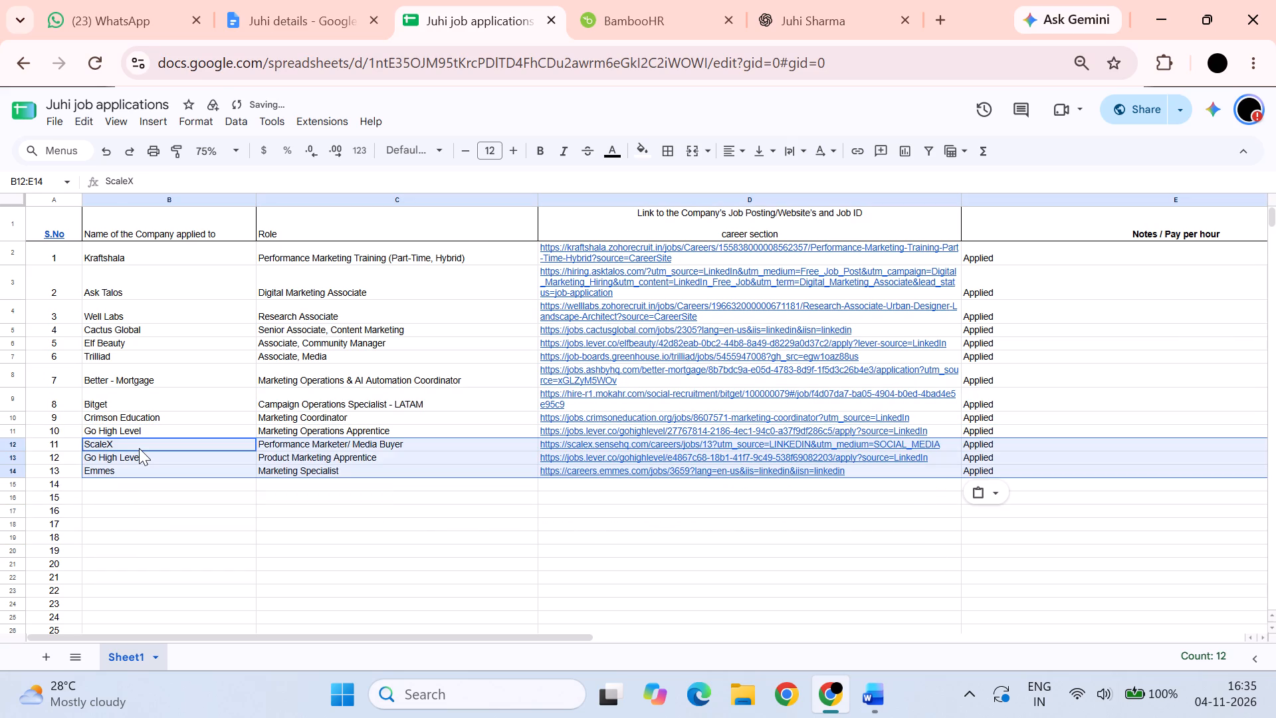
In a new tab's notepad, replace Juhi's status "added" with "Add more 40".
{"action": "left_click", "coordinate": [796, 0]}
{"action": "left_click", "coordinate": [931, 15]}
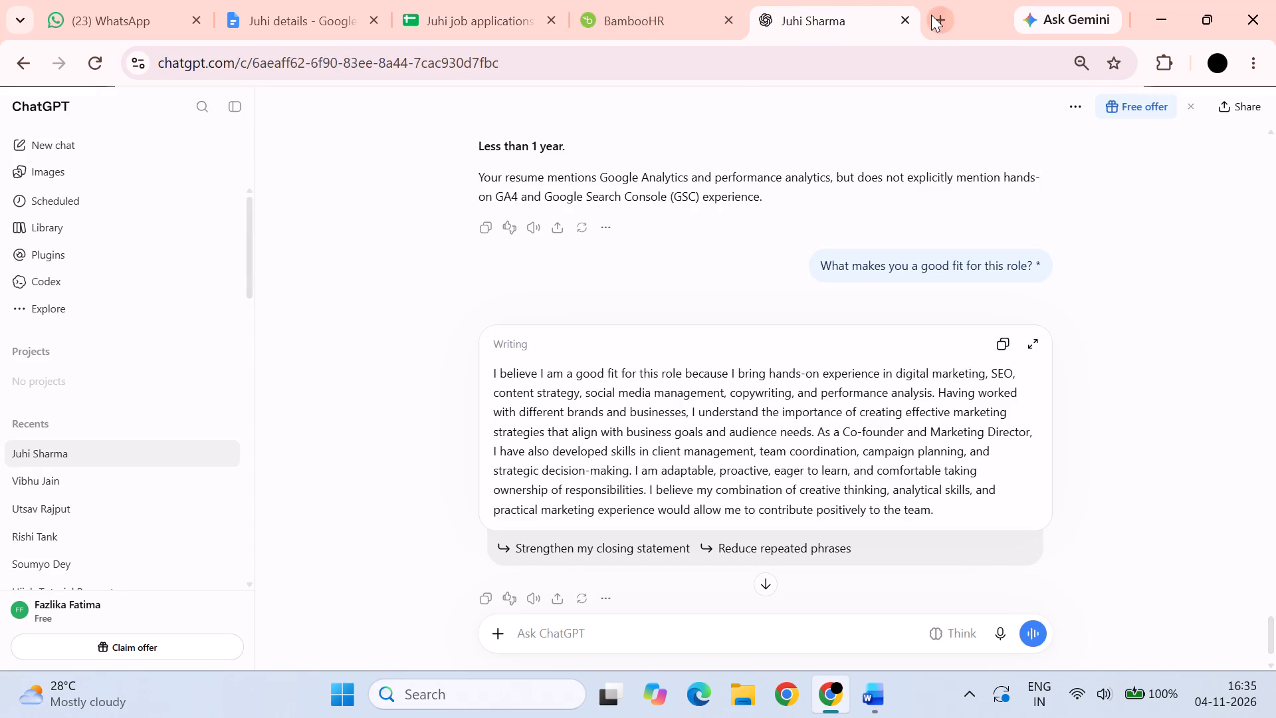
{"action": "left_click_drag", "start_coordinate": [284, 344], "coordinate": [193, 350]}
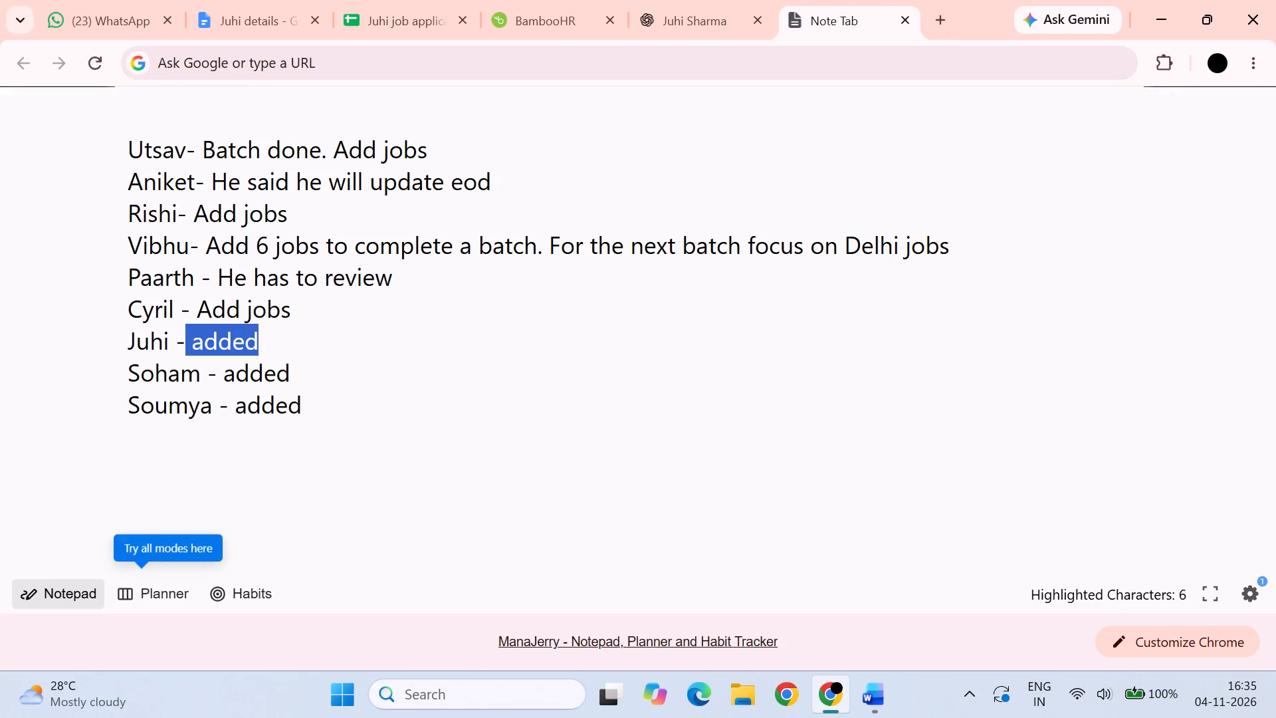
{"action": "left_click_drag", "start_coordinate": [193, 350], "coordinate": [193, 348]}
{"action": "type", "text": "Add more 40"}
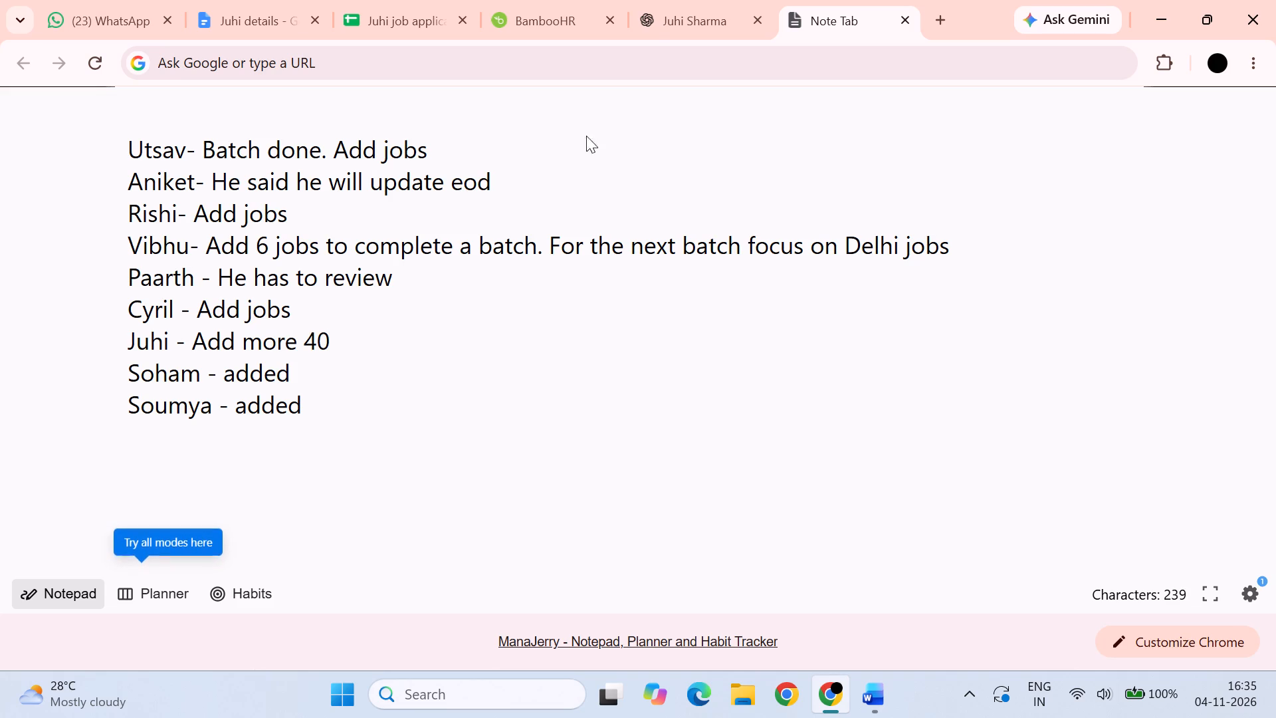
Close the BambooHR page.
{"action": "left_click", "coordinate": [538, 3]}
{"action": "left_click", "coordinate": [607, 20]}
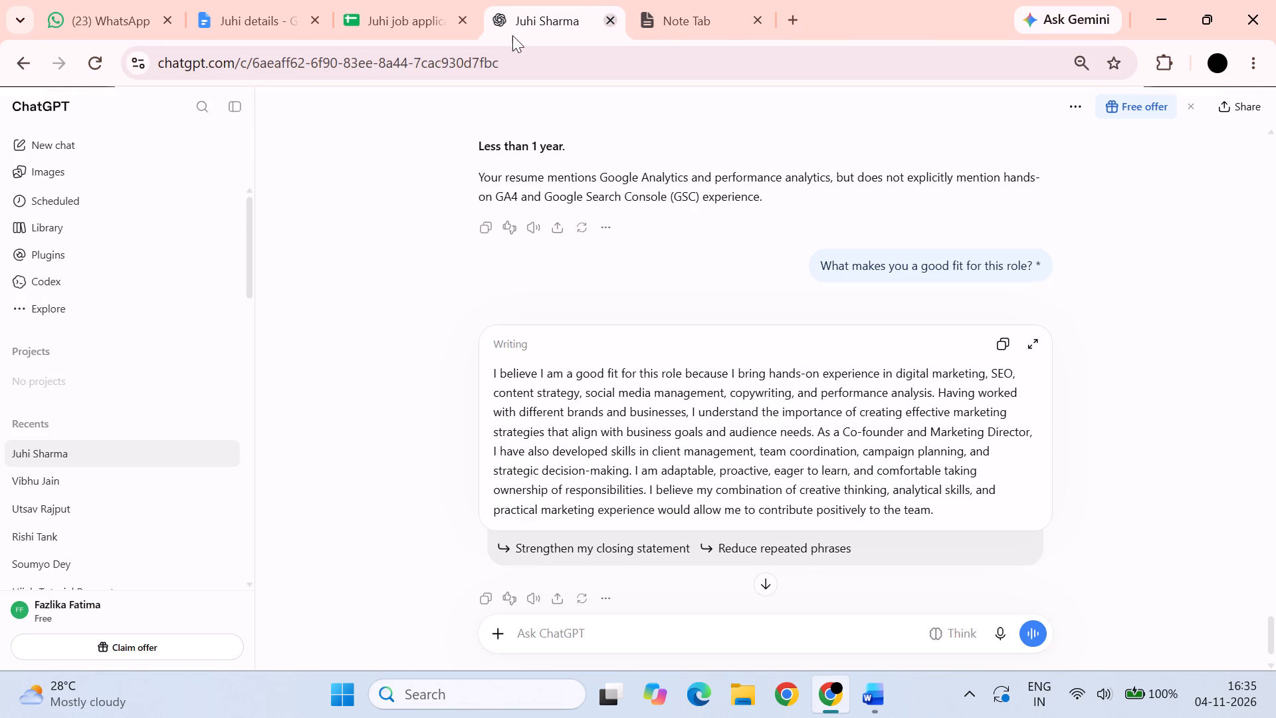
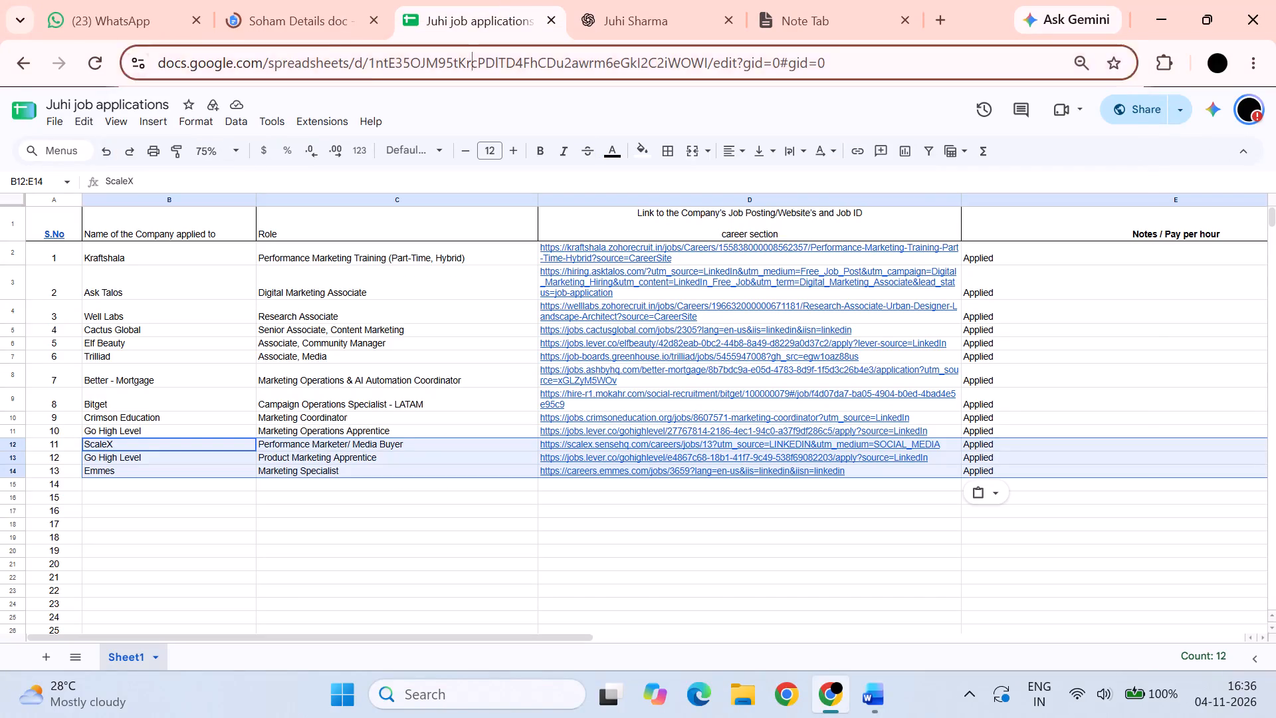
Switch from Juhi's sheet to the "Soham job applications" spreadsheet in the same browser tab.
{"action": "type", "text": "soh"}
{"action": "left_click", "coordinate": [350, 253]}
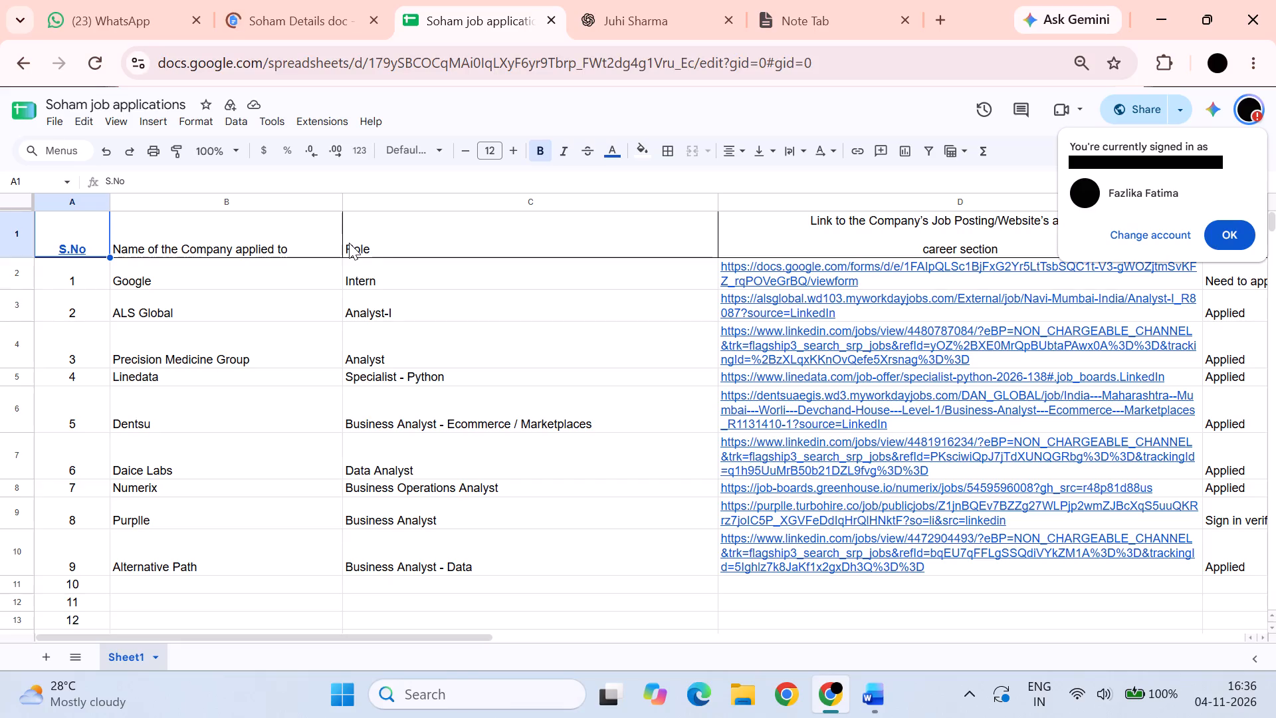
Fill the notes of the Purplle and Google entries, cells E9 and E2, with yellow.
{"action": "left_click", "coordinate": [1212, 238]}
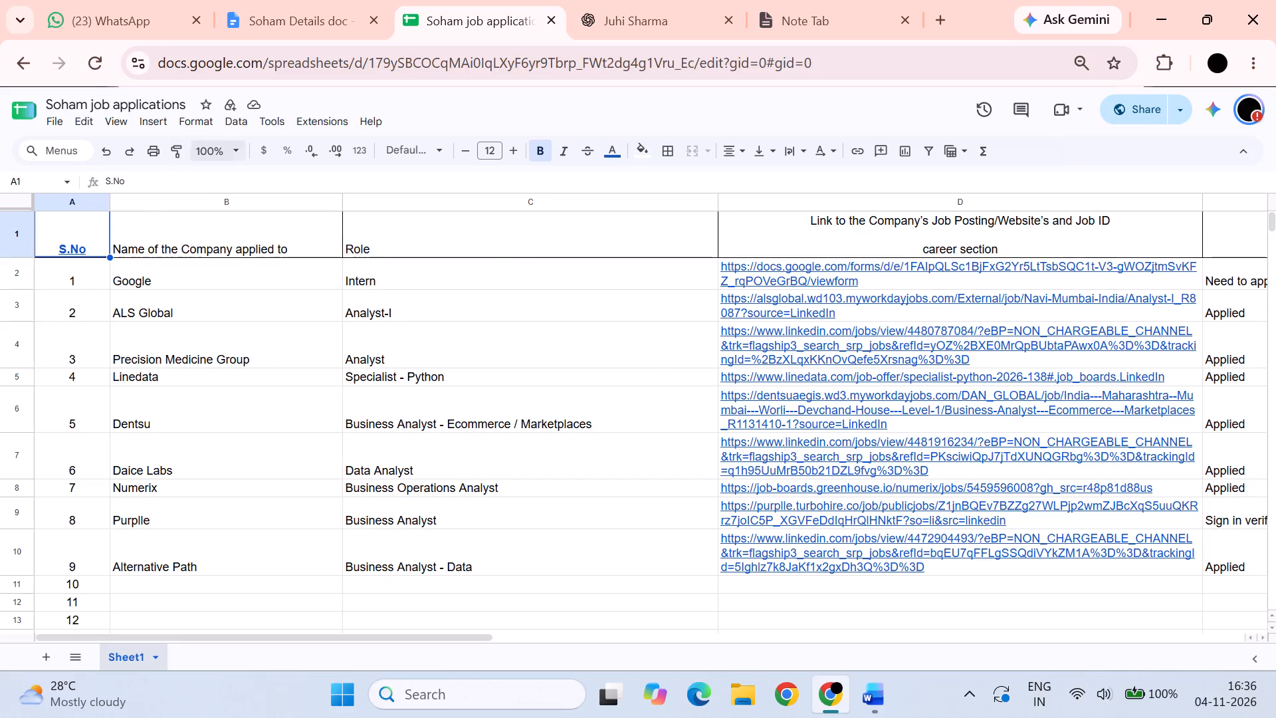
{"action": "left_click", "coordinate": [229, 145]}
{"action": "left_click", "coordinate": [215, 207]}
{"action": "scroll", "coordinate": [722, 332], "scroll_direction": "down", "scroll_amount": 1}
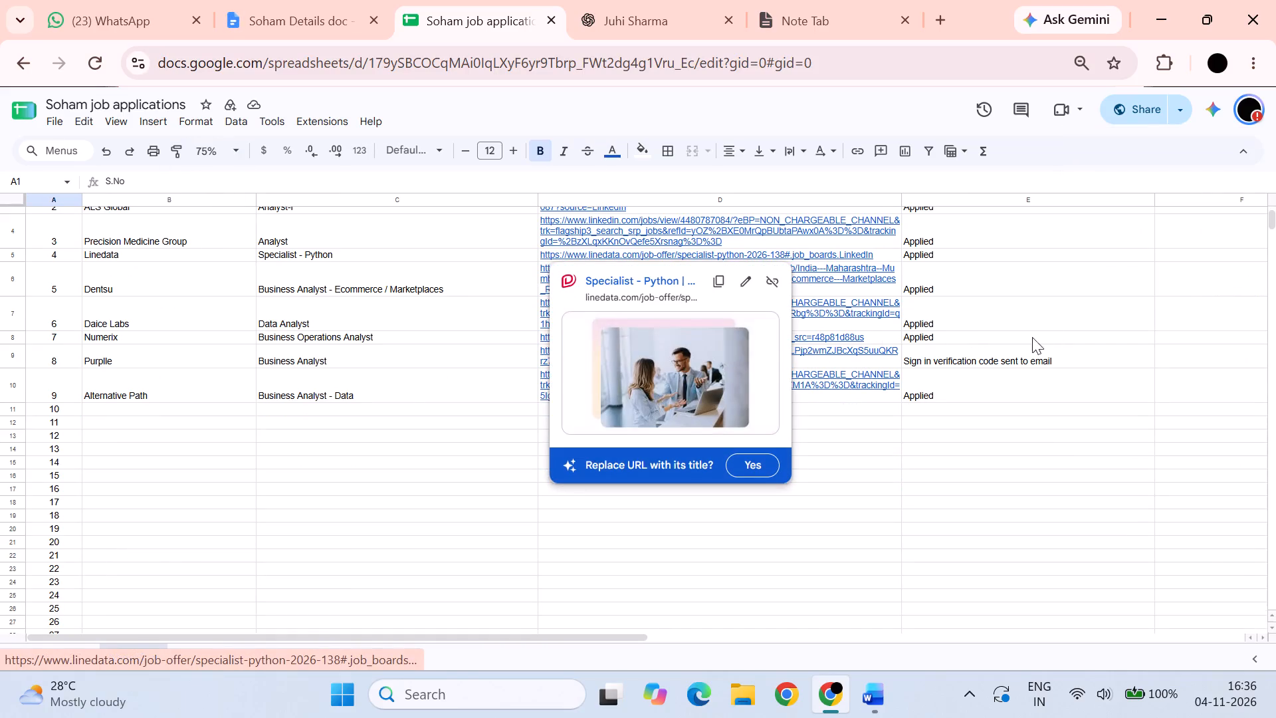
{"action": "left_click", "coordinate": [955, 360]}
{"action": "left_click", "coordinate": [638, 144]}
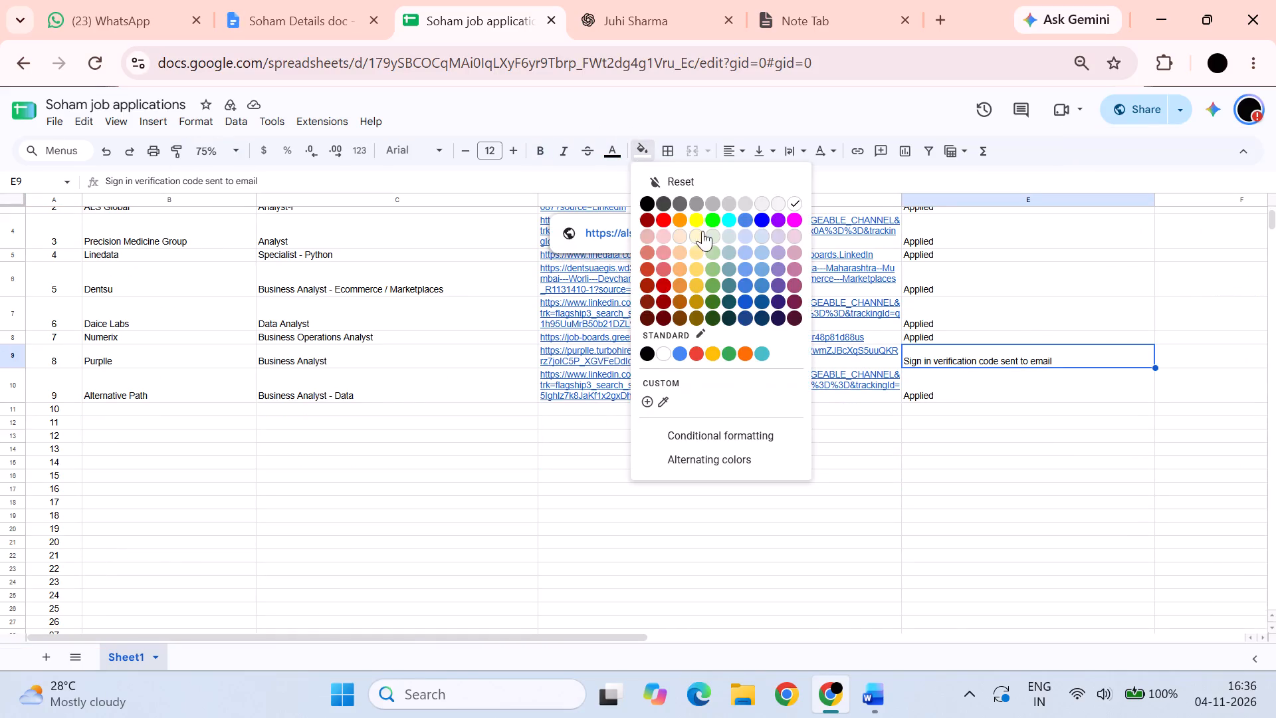
{"action": "left_click", "coordinate": [702, 216]}
{"action": "scroll", "coordinate": [1051, 330], "scroll_direction": "up", "scroll_amount": 1}
{"action": "left_click", "coordinate": [950, 254]}
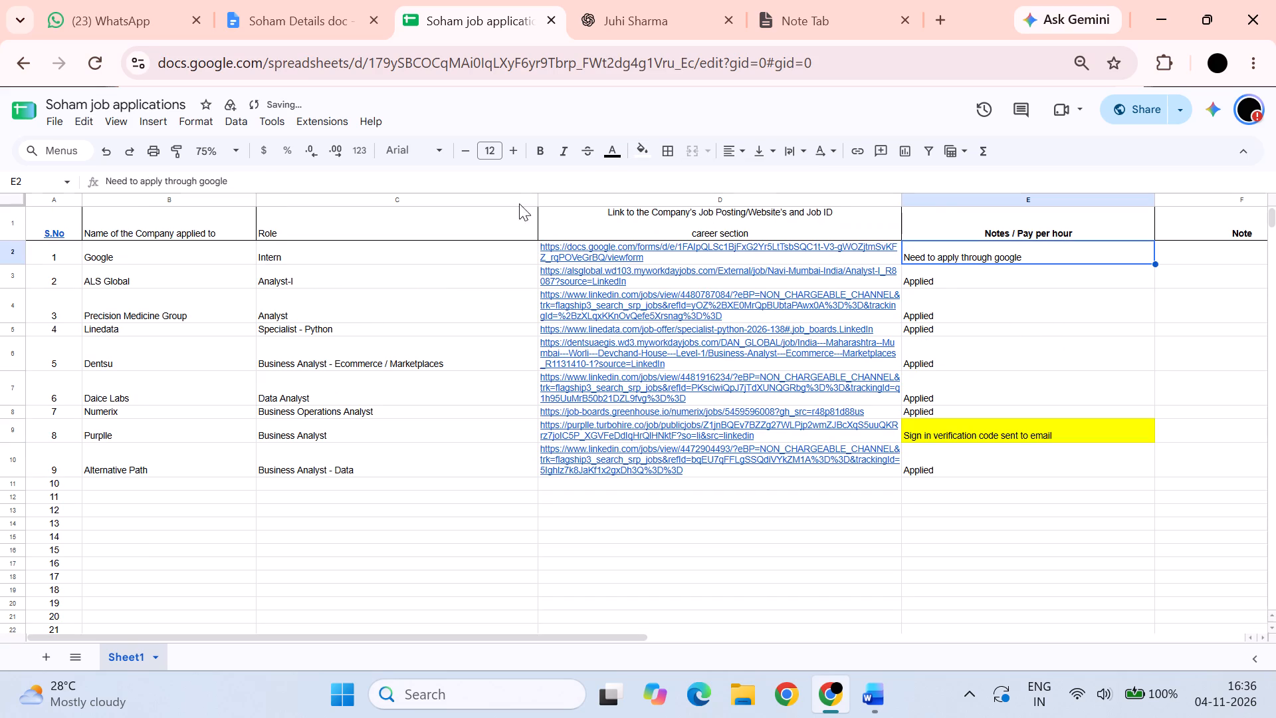
{"action": "left_click", "coordinate": [639, 152]}
{"action": "left_click", "coordinate": [702, 218]}
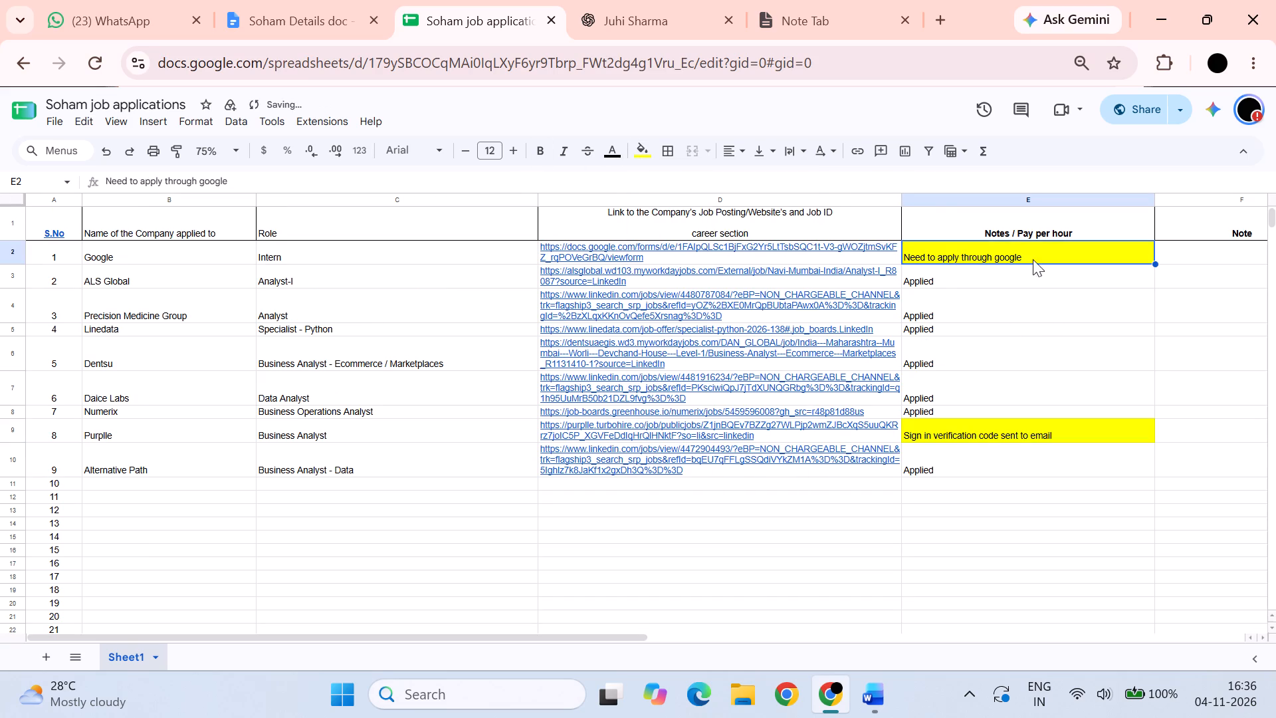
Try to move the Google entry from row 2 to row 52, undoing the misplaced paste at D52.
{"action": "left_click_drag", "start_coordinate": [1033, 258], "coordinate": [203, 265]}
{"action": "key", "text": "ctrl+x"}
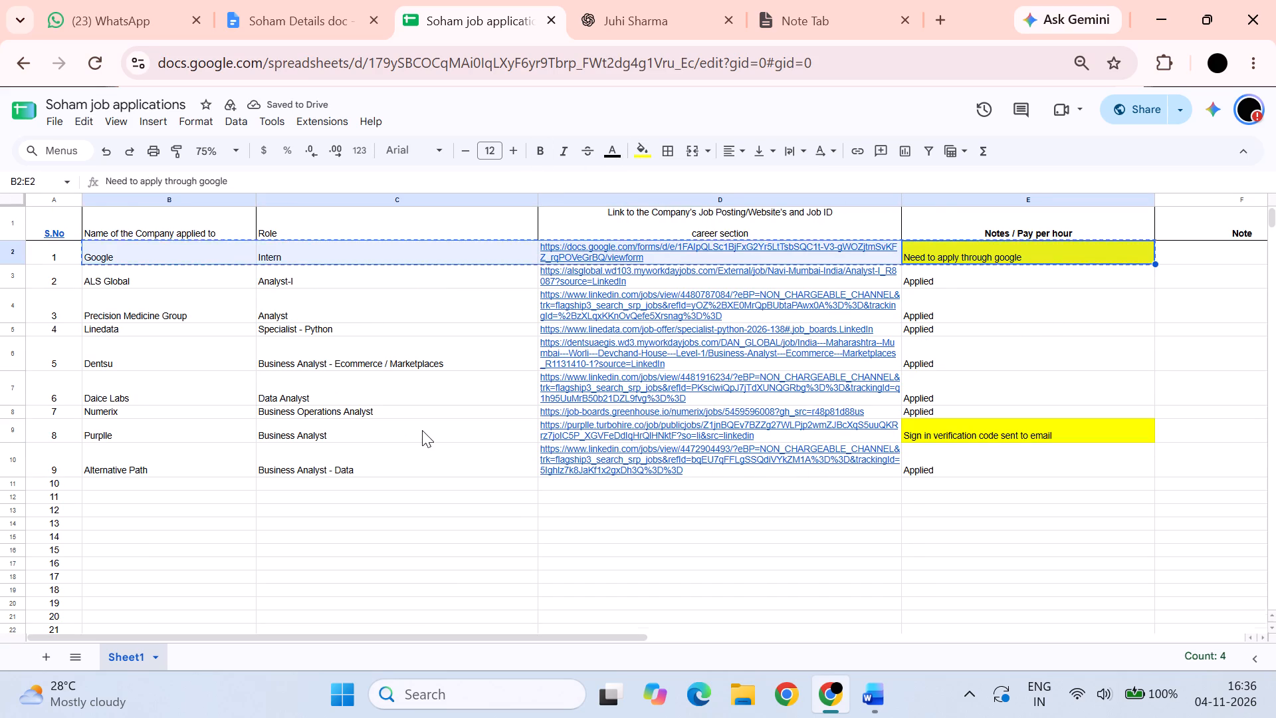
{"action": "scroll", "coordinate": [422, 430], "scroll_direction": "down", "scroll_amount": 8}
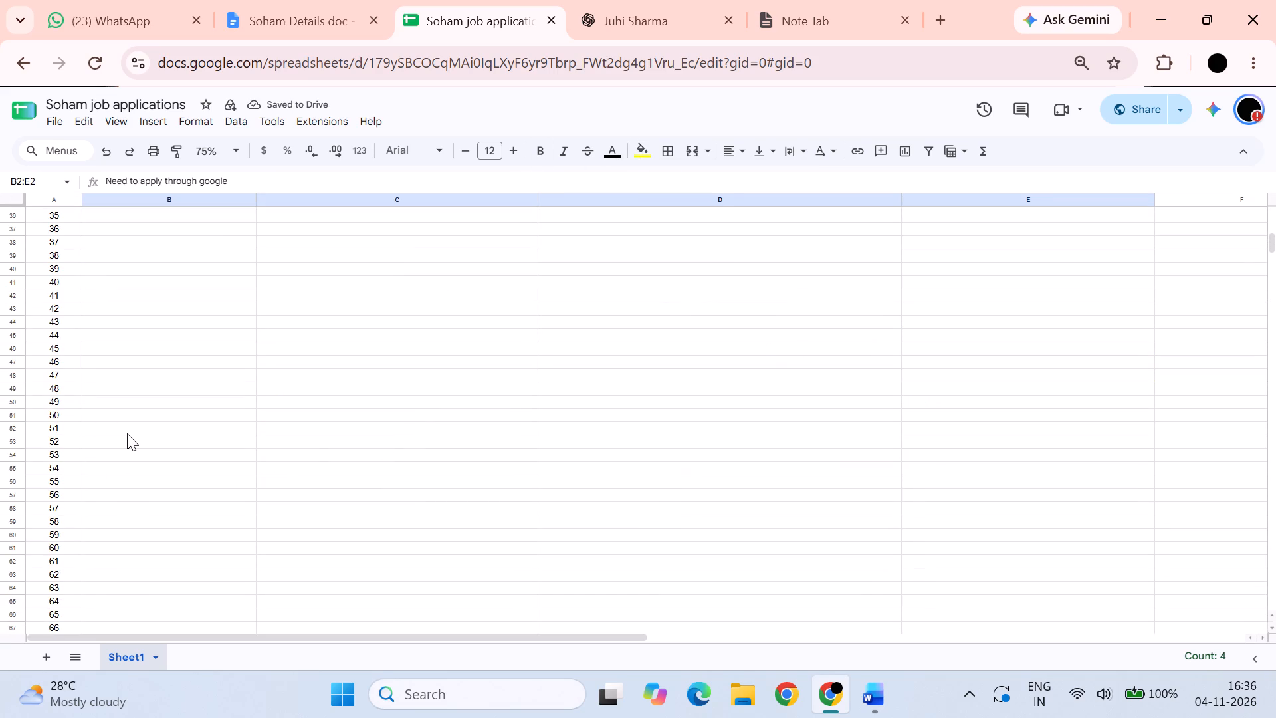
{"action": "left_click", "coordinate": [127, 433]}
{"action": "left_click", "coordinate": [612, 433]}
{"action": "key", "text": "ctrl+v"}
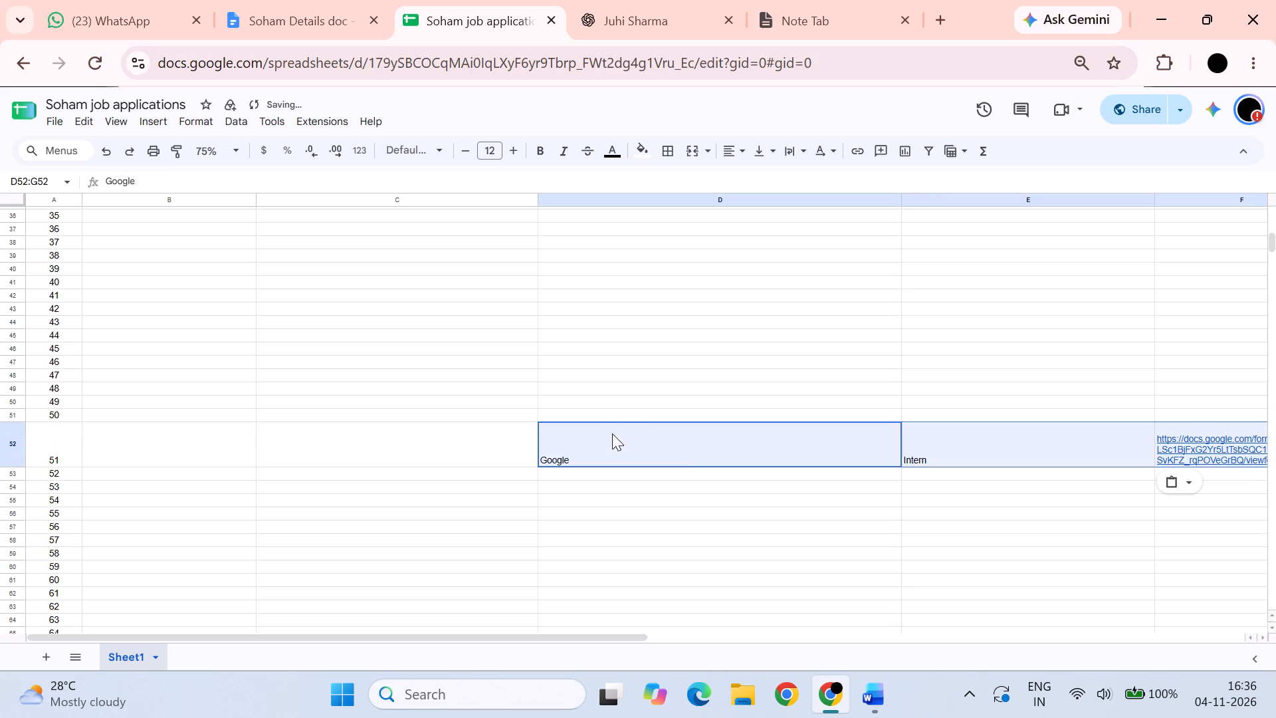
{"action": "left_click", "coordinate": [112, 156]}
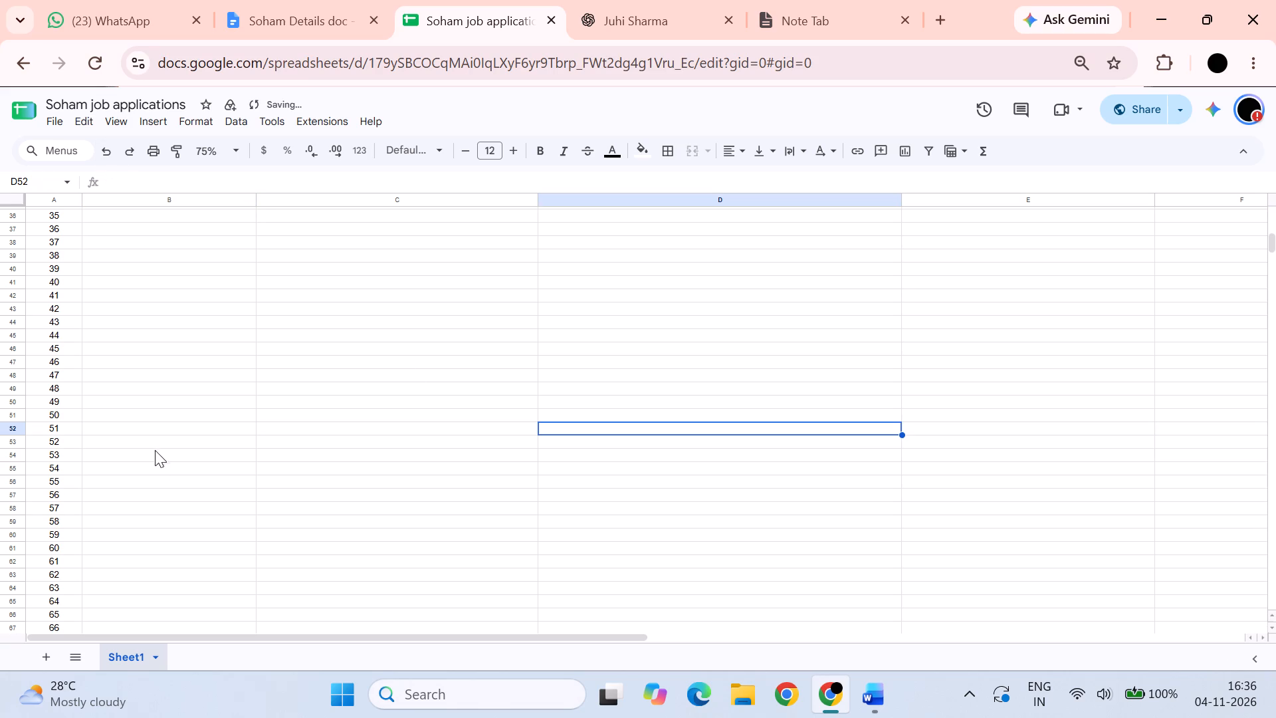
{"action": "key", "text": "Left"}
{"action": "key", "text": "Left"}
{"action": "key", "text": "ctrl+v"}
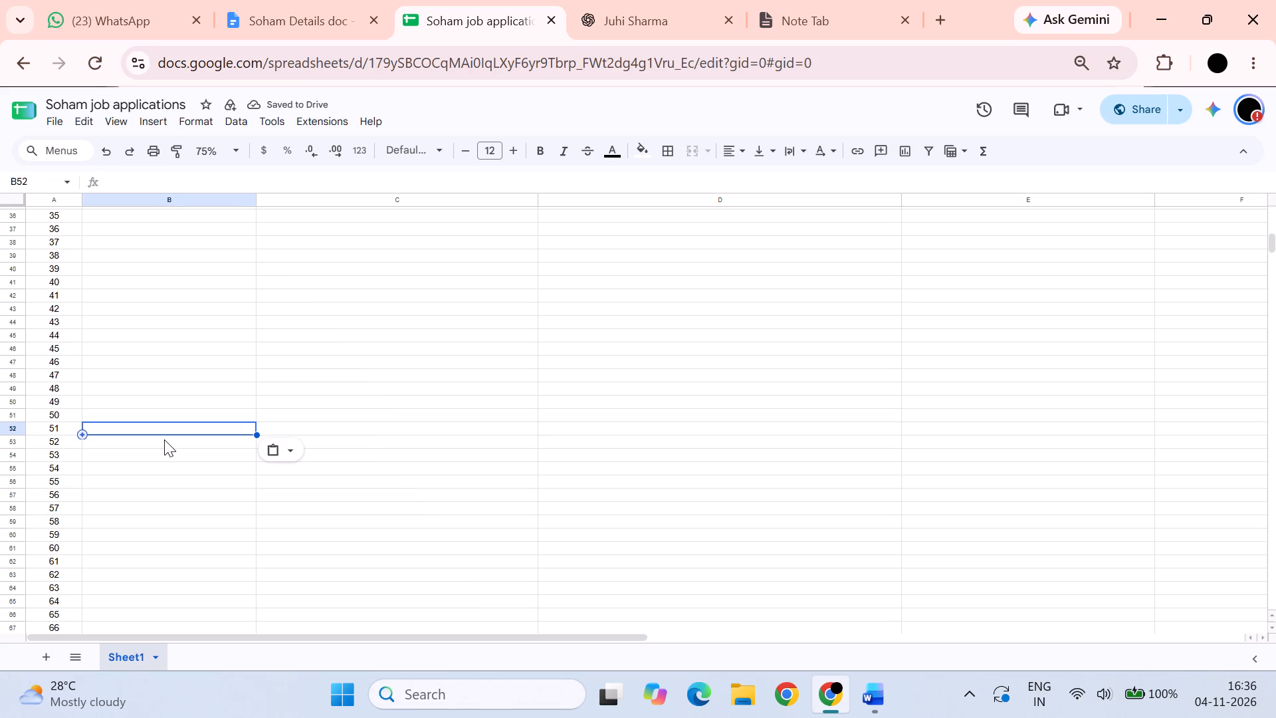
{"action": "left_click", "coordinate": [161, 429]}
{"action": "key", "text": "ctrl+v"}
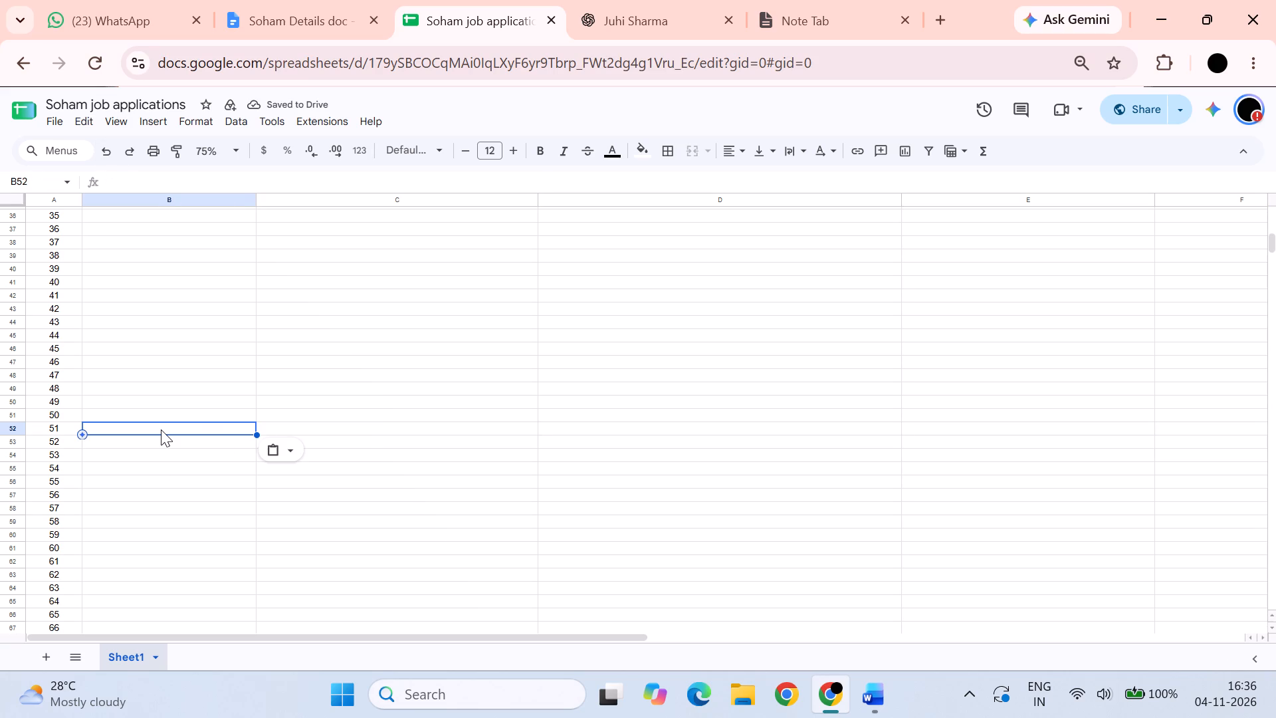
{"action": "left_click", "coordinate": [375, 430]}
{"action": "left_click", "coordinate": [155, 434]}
Move the Google entry, from company name through its note, from row 2 to row 52.
{"action": "scroll", "coordinate": [405, 443], "scroll_direction": "up", "scroll_amount": 11}
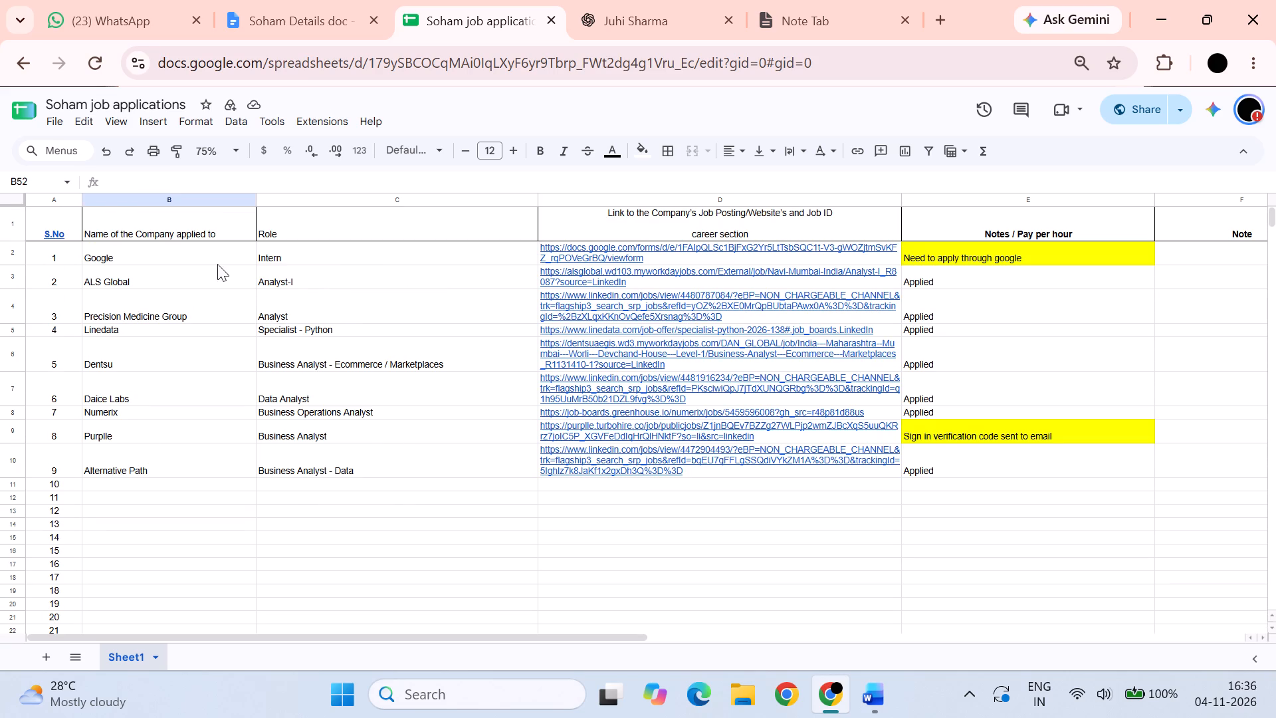
{"action": "left_click_drag", "start_coordinate": [207, 256], "coordinate": [944, 259]}
{"action": "key", "text": "ctrl+x"}
{"action": "scroll", "coordinate": [360, 384], "scroll_direction": "down", "scroll_amount": 3}
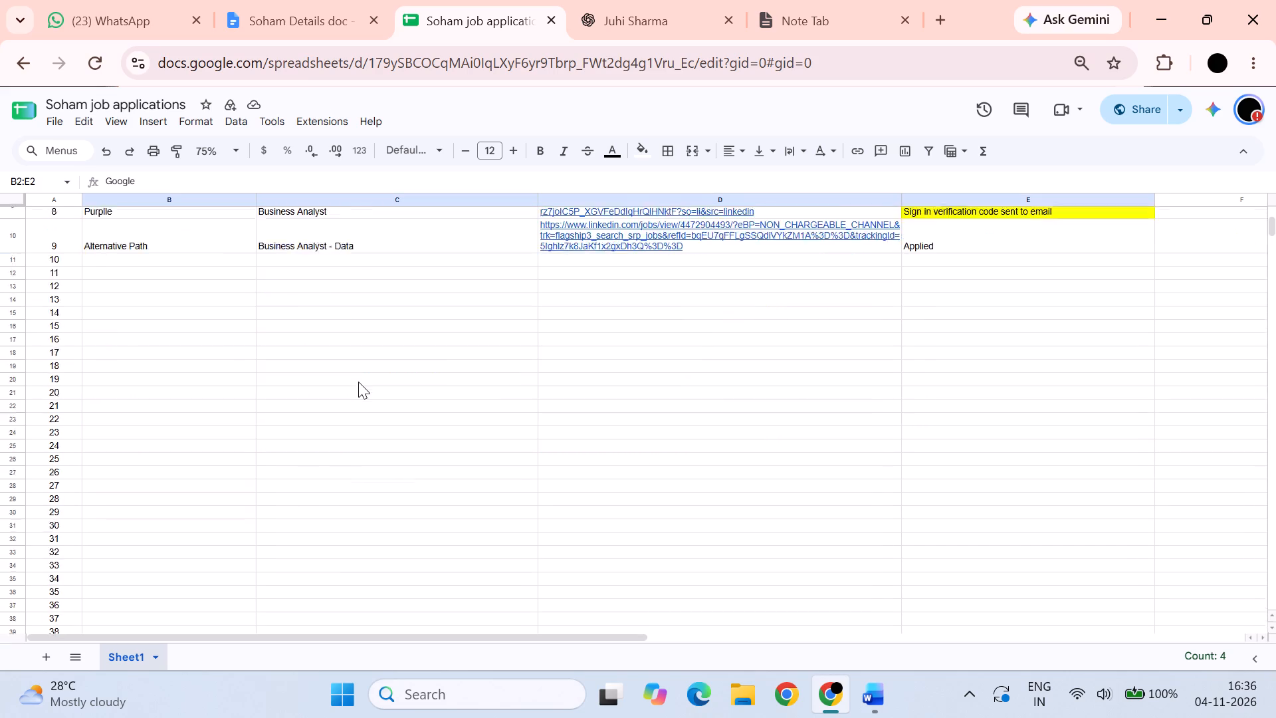
{"action": "scroll", "coordinate": [358, 382], "scroll_direction": "down", "scroll_amount": 4}
{"action": "left_click", "coordinate": [96, 511]}
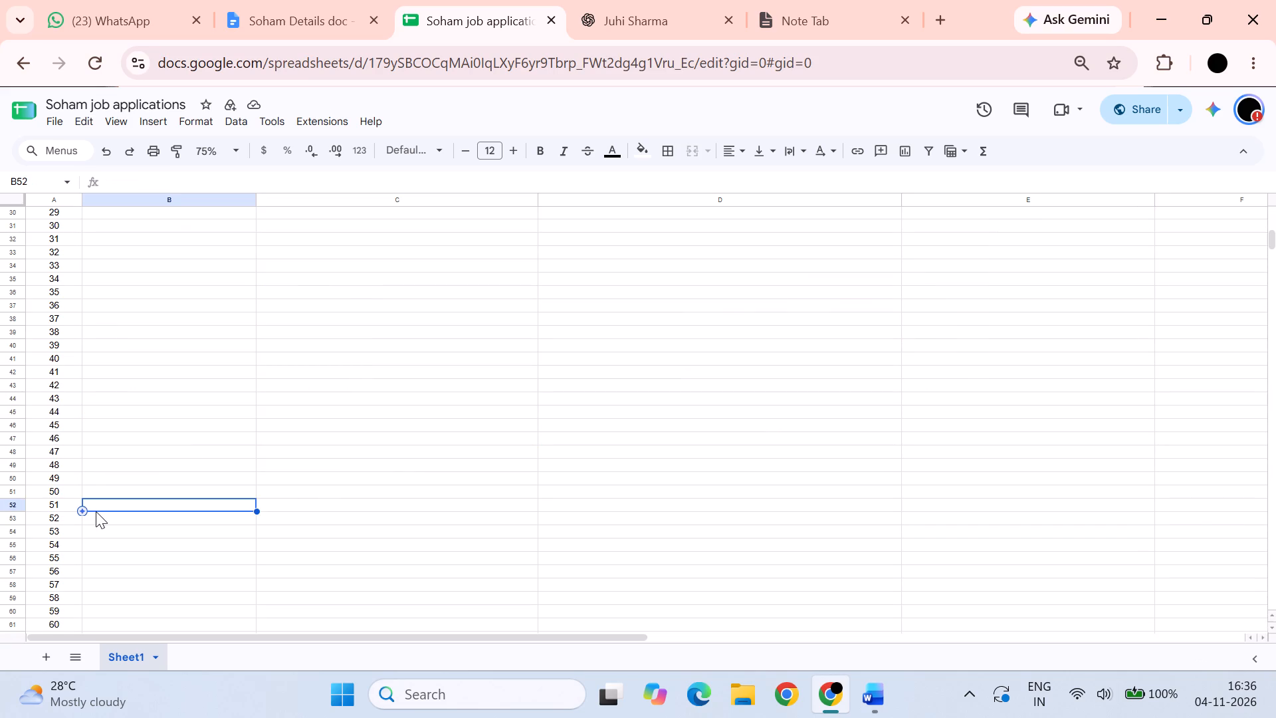
{"action": "key", "text": "ctrl+v"}
Move the Purplle entry, from company name through its note, from row 9 to row 53.
{"action": "scroll", "coordinate": [373, 469], "scroll_direction": "up", "scroll_amount": 2}
{"action": "scroll", "coordinate": [604, 402], "scroll_direction": "up", "scroll_amount": 3}
{"action": "left_click_drag", "start_coordinate": [924, 293], "coordinate": [923, 290]}
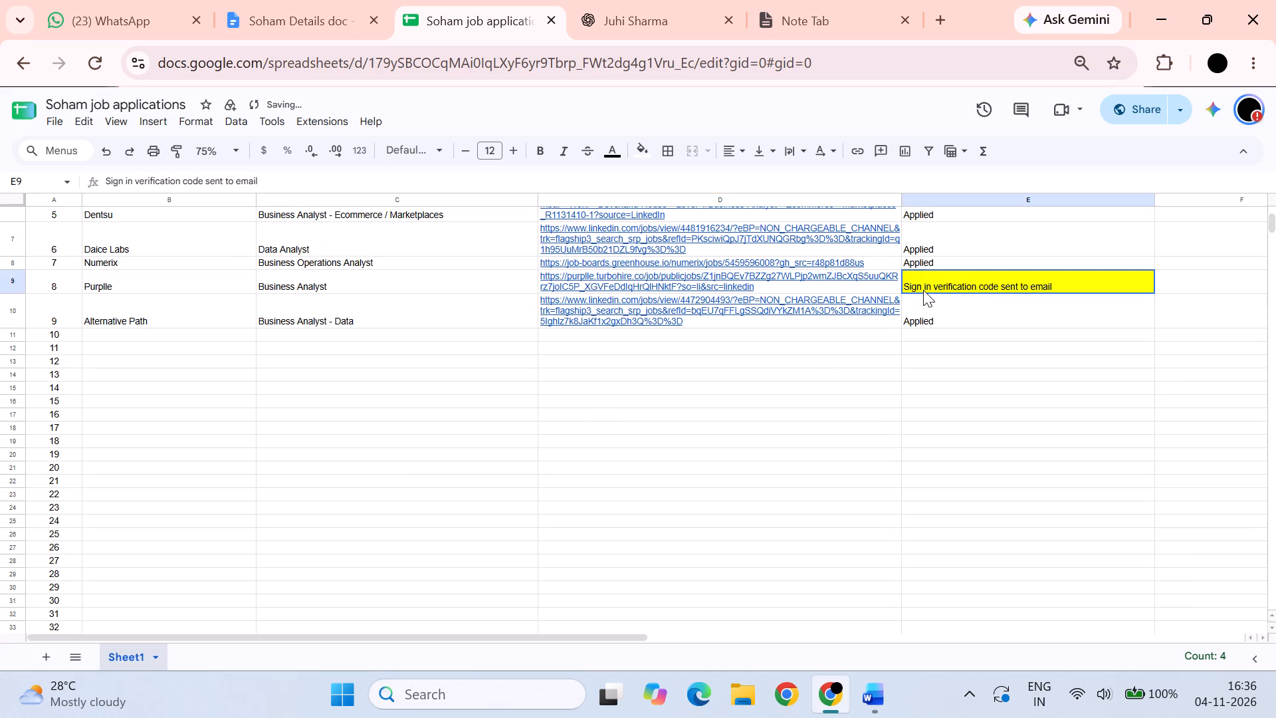
{"action": "left_click_drag", "start_coordinate": [923, 290], "coordinate": [227, 289]}
{"action": "key", "text": "ctrl+x"}
{"action": "scroll", "coordinate": [325, 421], "scroll_direction": "down", "scroll_amount": 6}
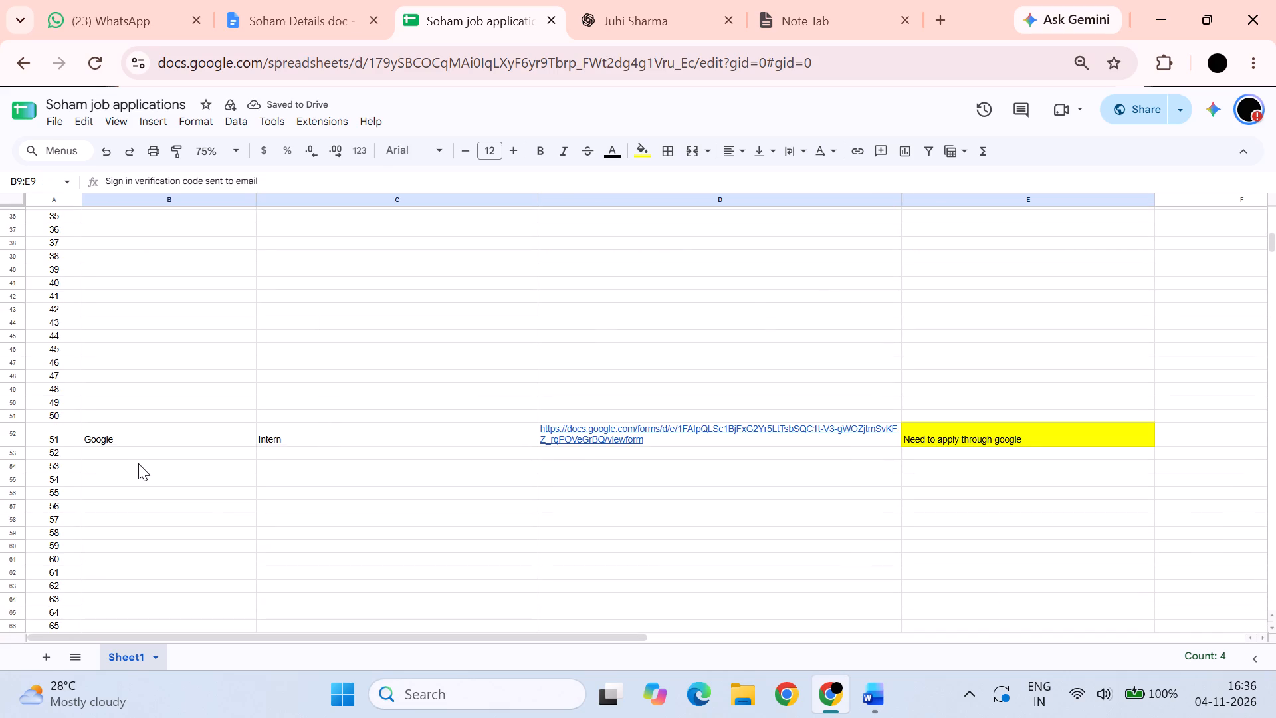
{"action": "left_click", "coordinate": [139, 457]}
{"action": "key", "text": "ctrl+v"}
Move the Alternative Path entry, from company name through its note, from row 10 to the empty row 2.
{"action": "scroll", "coordinate": [500, 489], "scroll_direction": "up", "scroll_amount": 10}
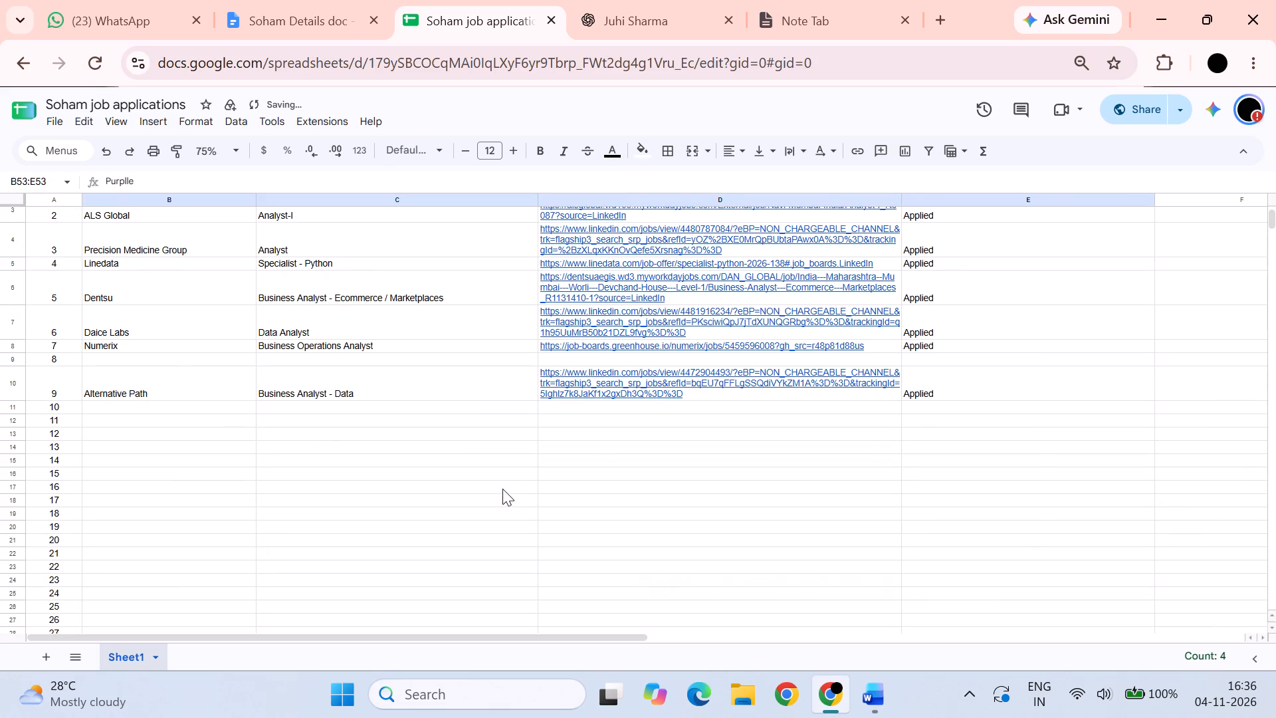
{"action": "left_click_drag", "start_coordinate": [953, 436], "coordinate": [177, 431]}
{"action": "key", "text": "ctrl+x"}
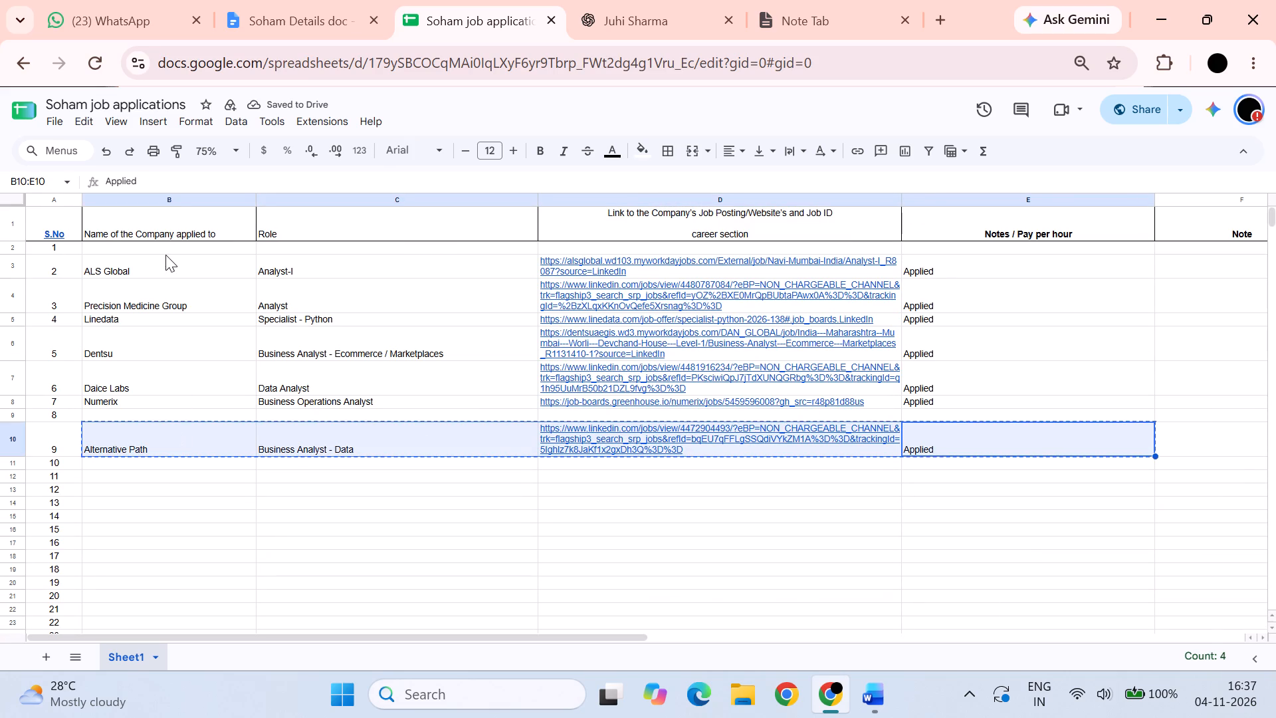
{"action": "left_click", "coordinate": [165, 253]}
{"action": "key", "text": "ctrl+v"}
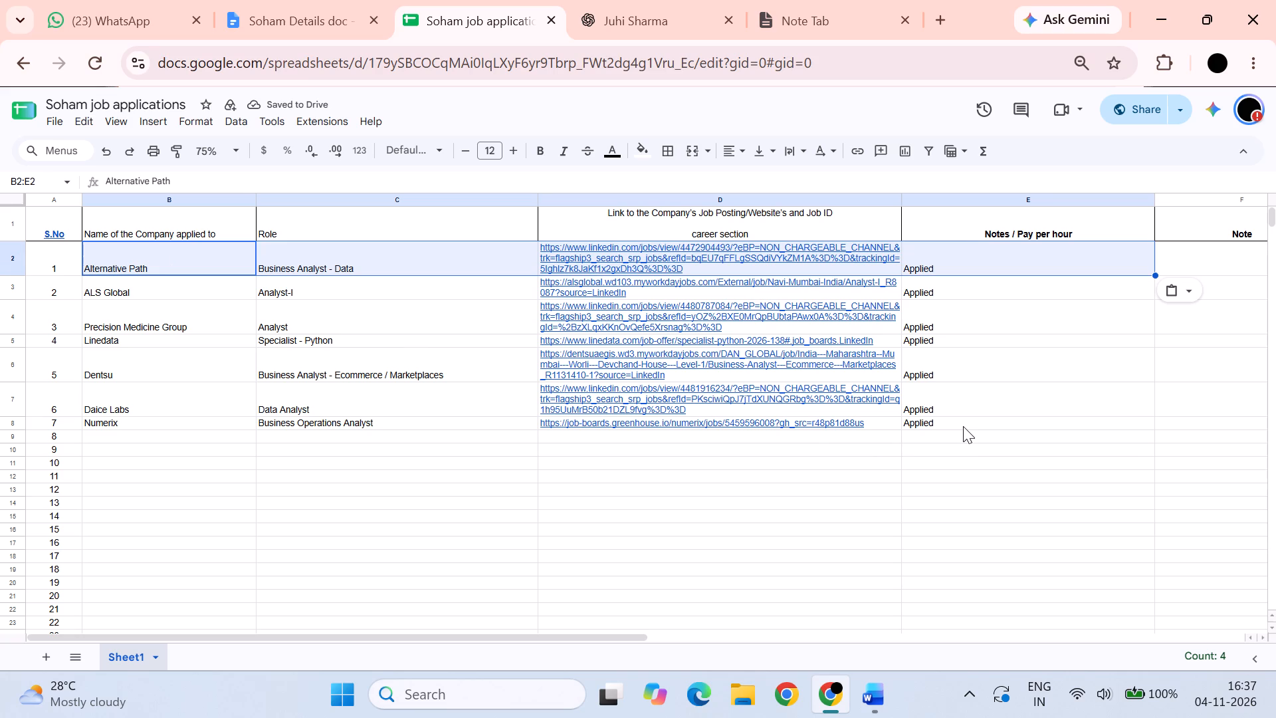
Switch to the Note Tab and change Soham's note to "Add 50".
{"action": "left_click", "coordinate": [803, 0]}
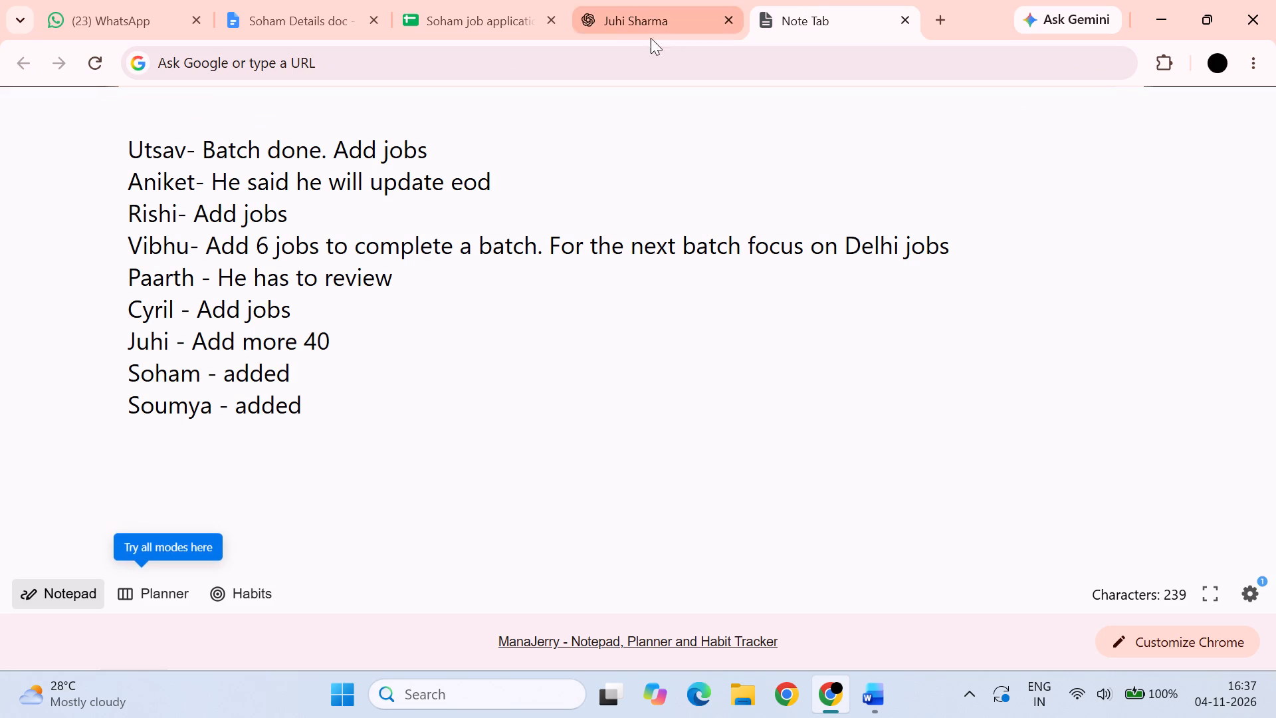
{"action": "left_click", "coordinate": [278, 368]}
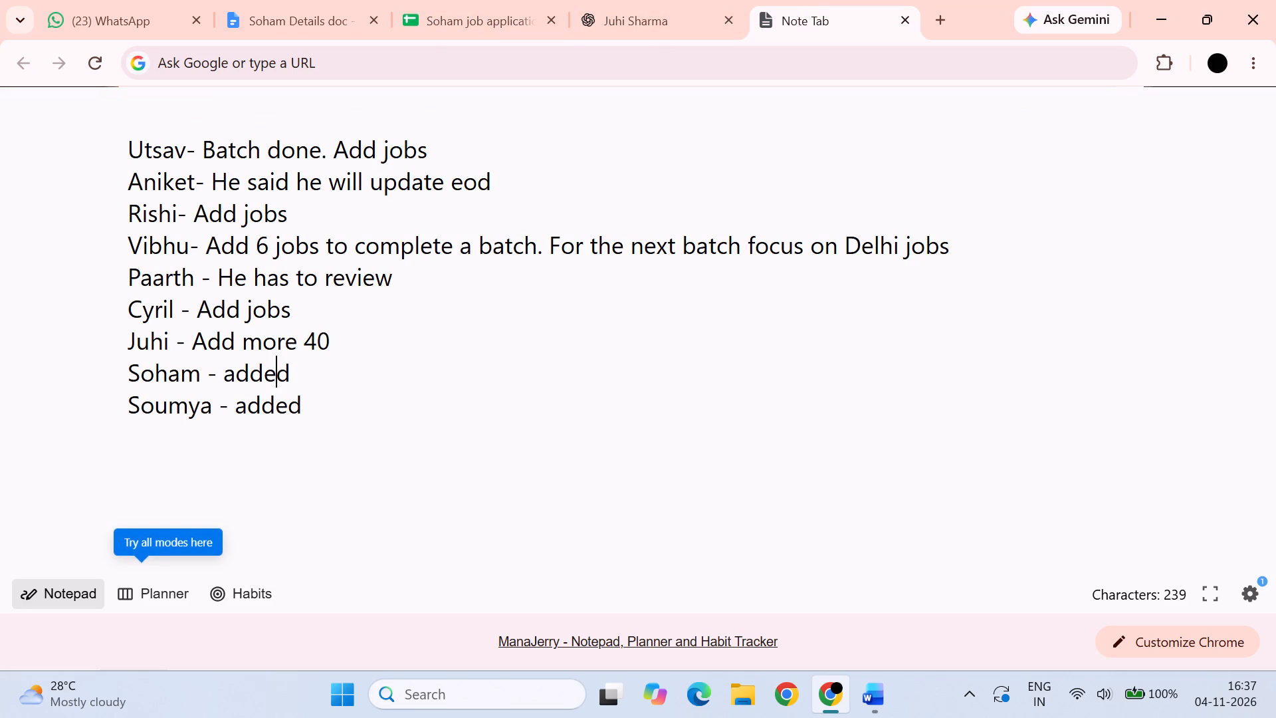
{"action": "left_click_drag", "start_coordinate": [305, 376], "coordinate": [229, 375]}
{"action": "type", "text": "Add 50"}
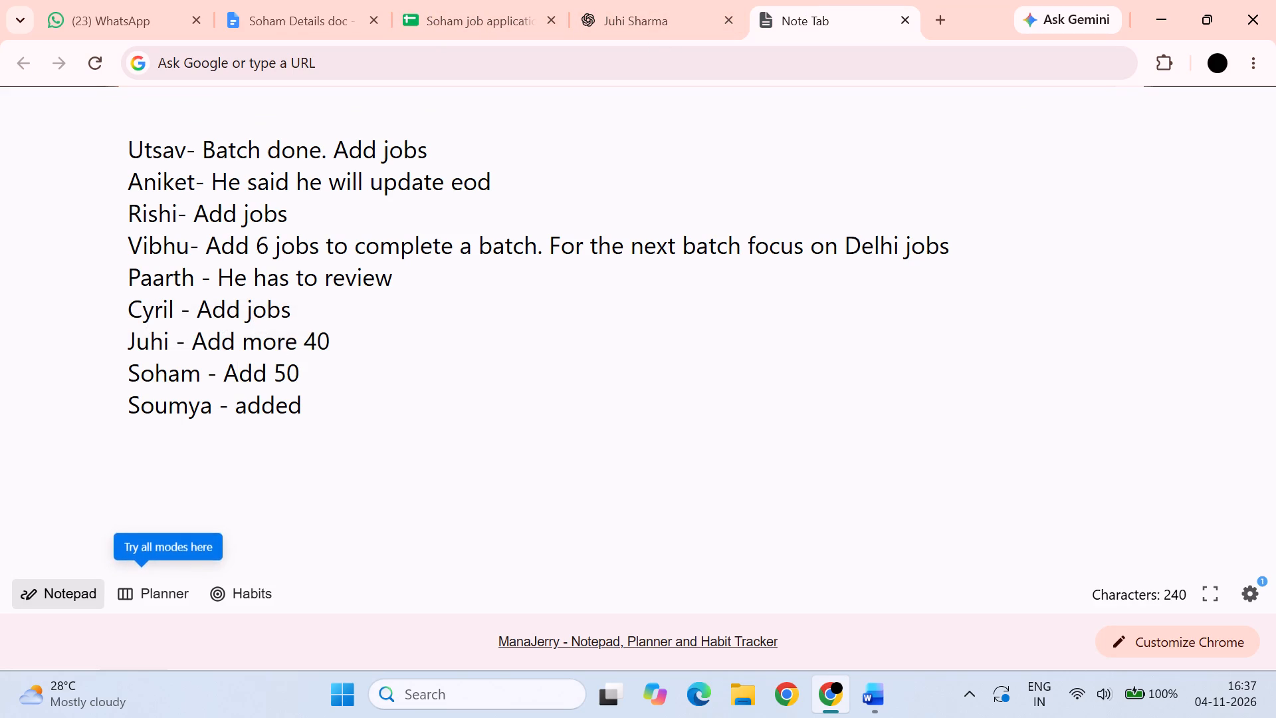
Shorten Juhi's note to "Add 40" by removing the word "more".
{"action": "left_click", "coordinate": [302, 344]}
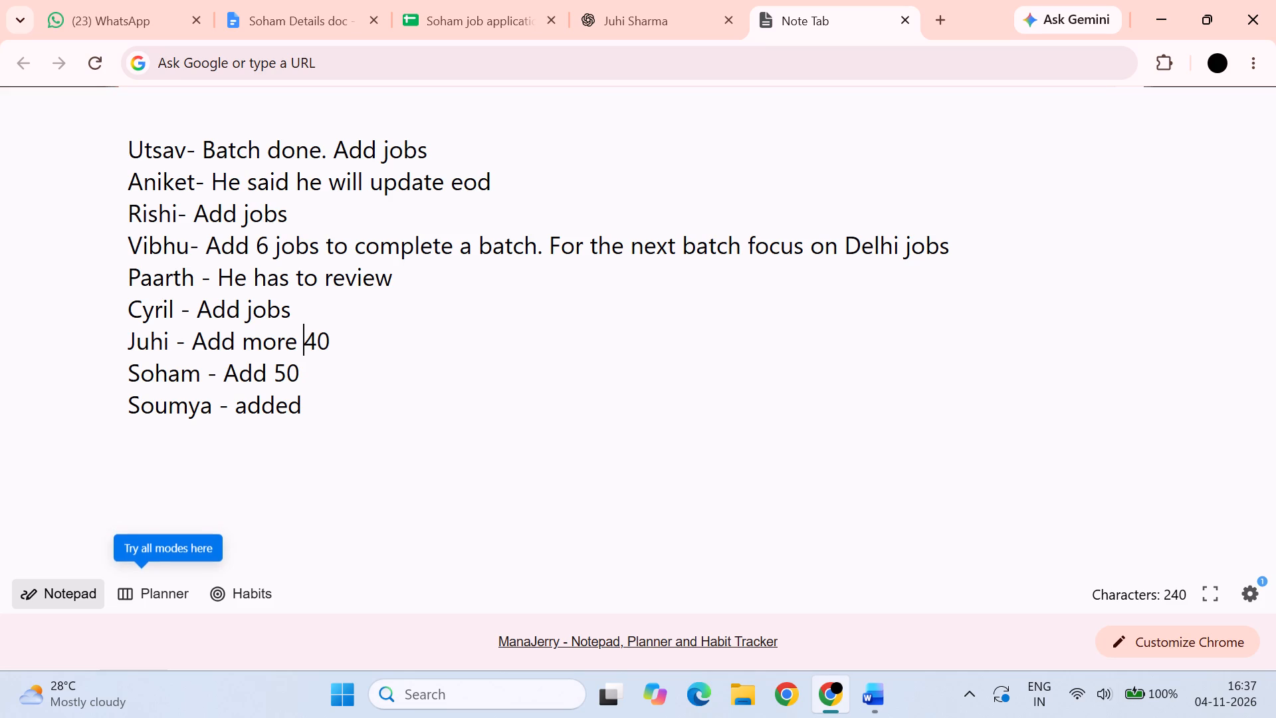
{"action": "key", "text": "Left"}
{"action": "key", "text": "BackSpace"}
{"action": "key", "text": "BackSpace"}
{"action": "key", "text": "BackSpace"}
{"action": "key", "text": "BackSpace"}
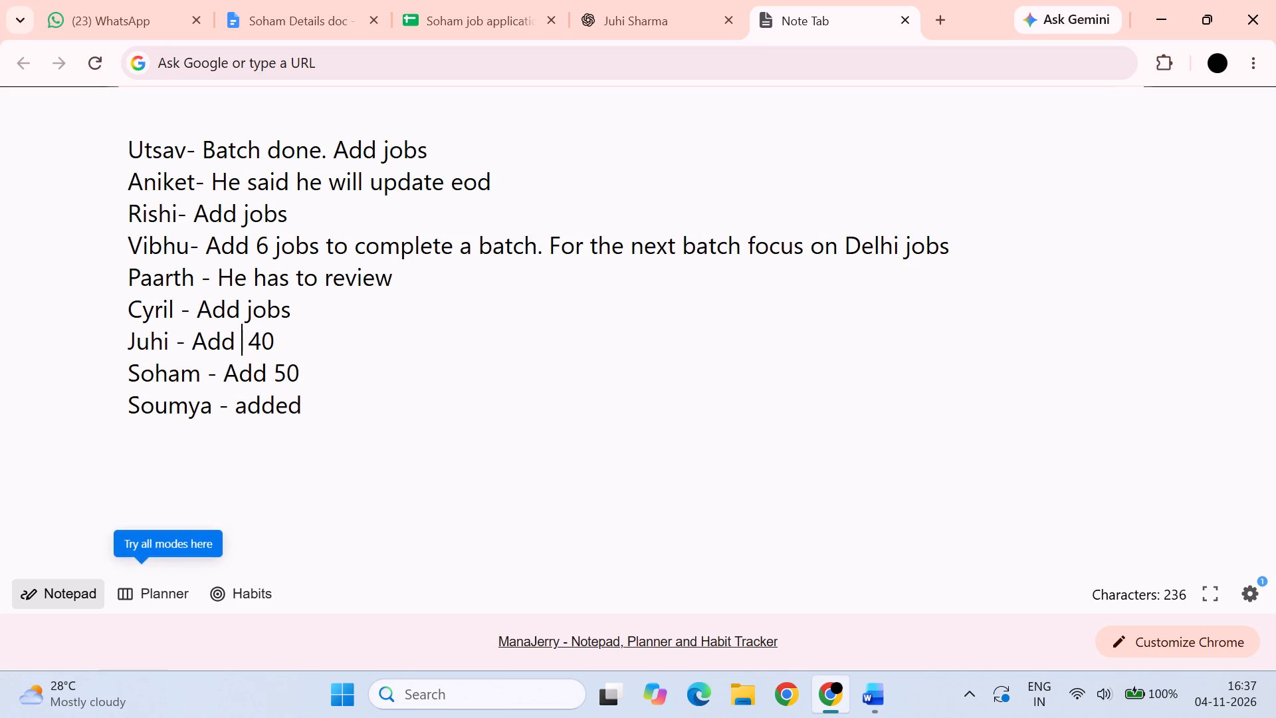
{"action": "key", "text": "BackSpace"}
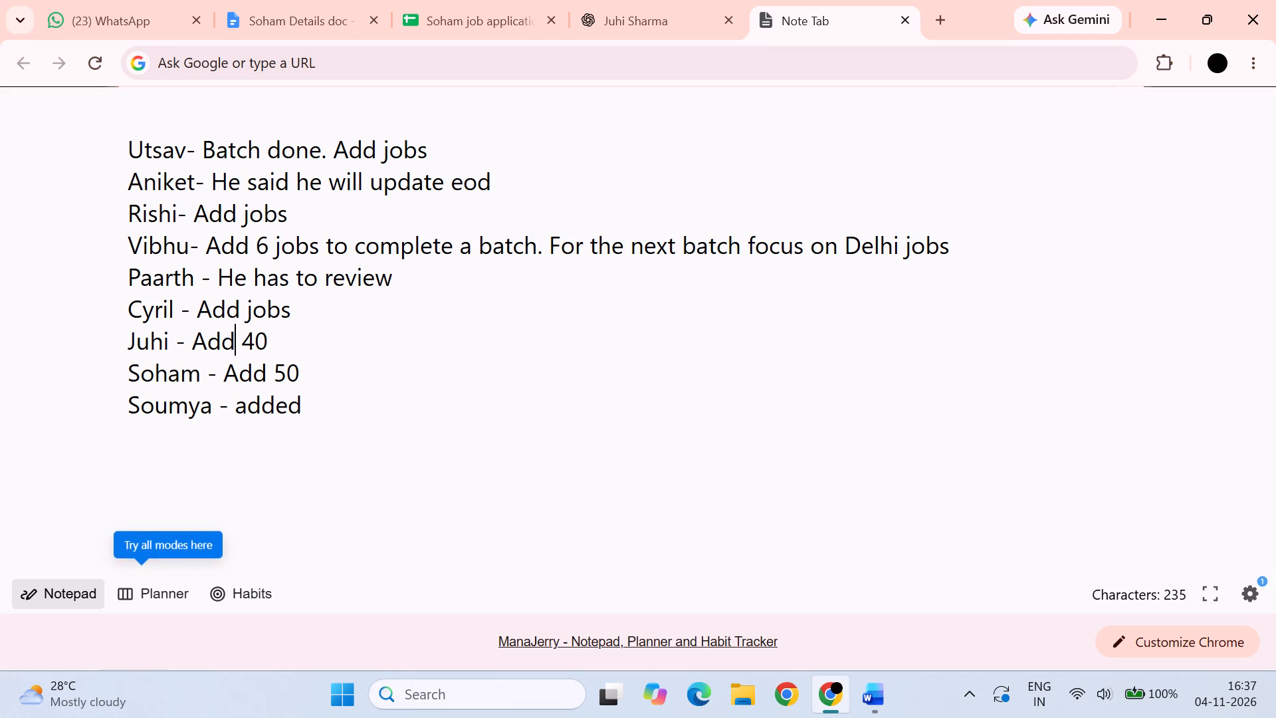
Insert the number 50 in Cyril's and Rishi's notes so each reads "Add 50 jobs".
{"action": "left_click", "coordinate": [244, 314]}
{"action": "type", "text": "50"}
{"action": "key", "text": "space"}
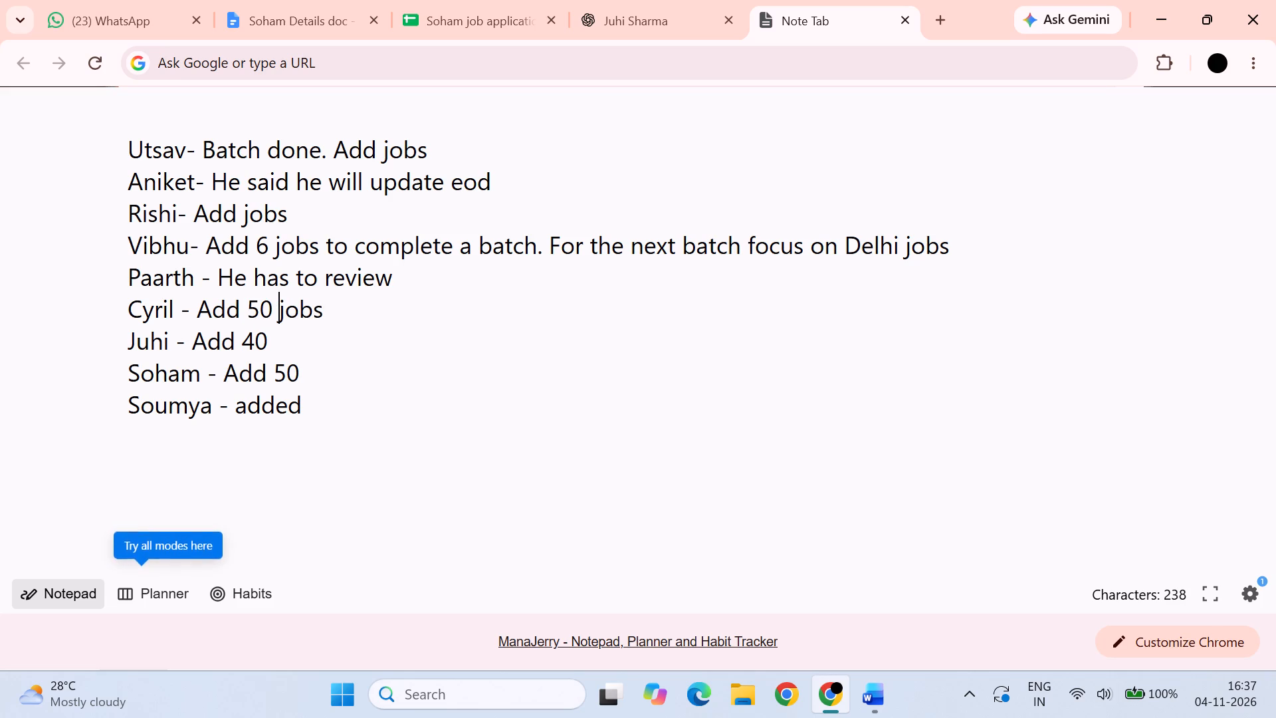
{"action": "left_click", "coordinate": [245, 215]}
{"action": "type", "text": "50b"}
{"action": "key", "text": "BackSpace"}
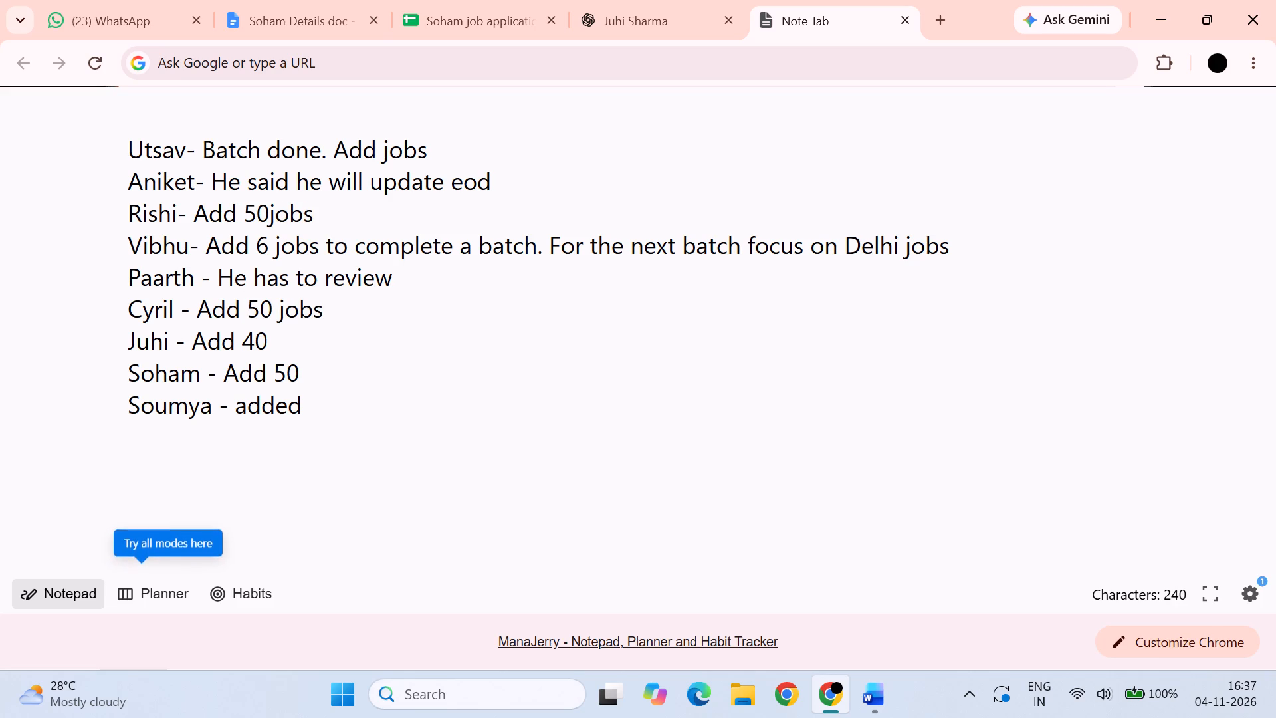
{"action": "key", "text": "space"}
Open the Rishi job applications spreadsheet in place of Soham's and view its entries at 75% zoom.
{"action": "left_click", "coordinate": [509, 0]}
{"action": "left_click", "coordinate": [448, 60]}
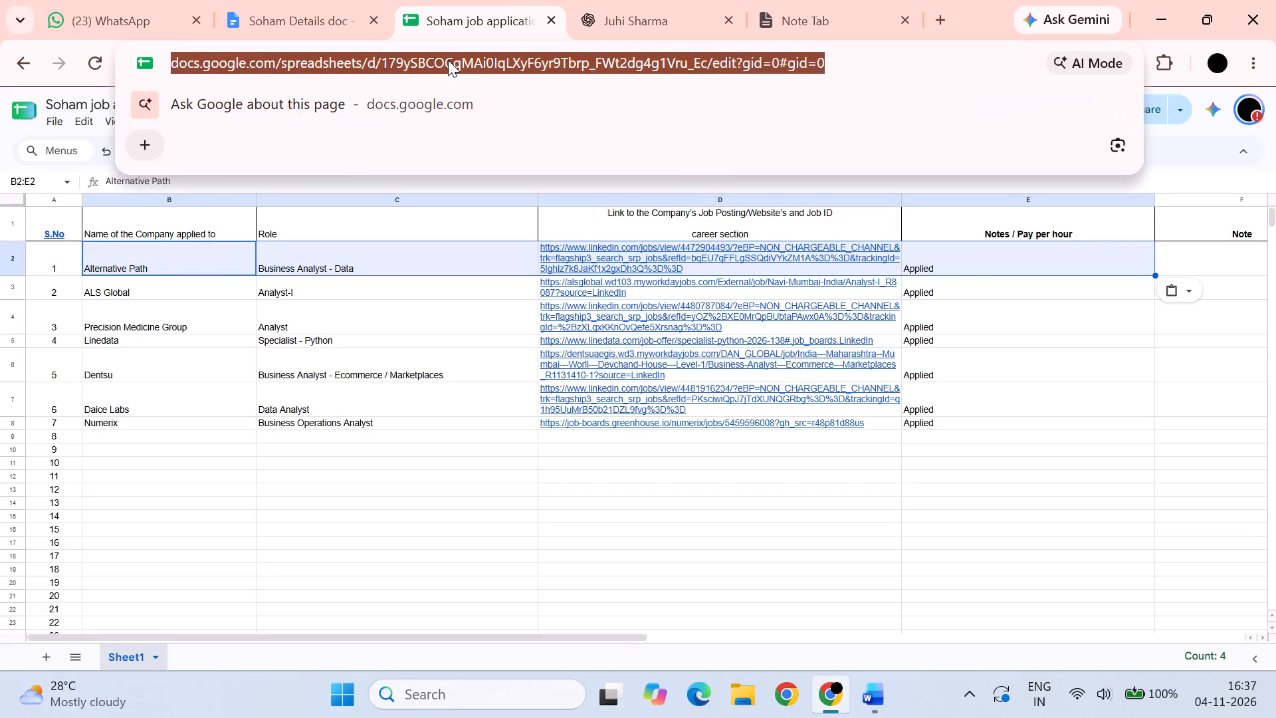
{"action": "type", "text": "rishi"}
{"action": "key", "text": "Return"}
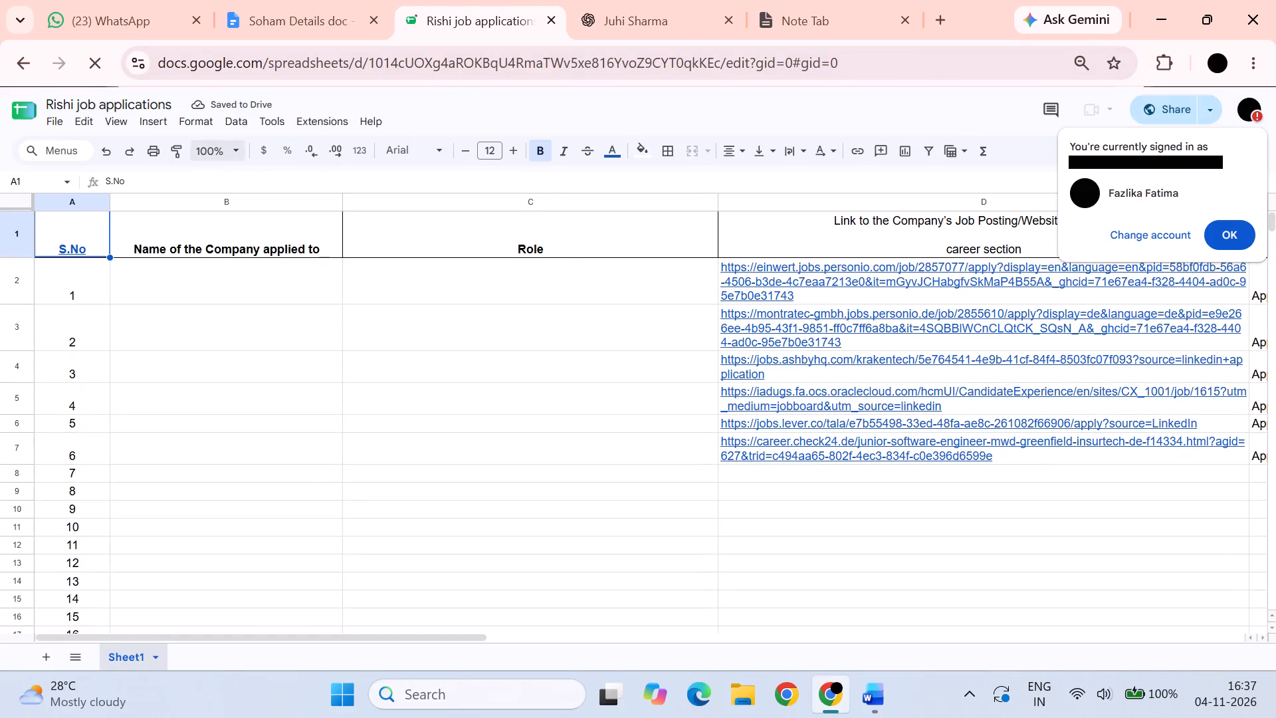
{"action": "left_click", "coordinate": [204, 155]}
{"action": "left_click", "coordinate": [218, 214]}
{"action": "left_click", "coordinate": [215, 152]}
{"action": "left_click", "coordinate": [210, 187]}
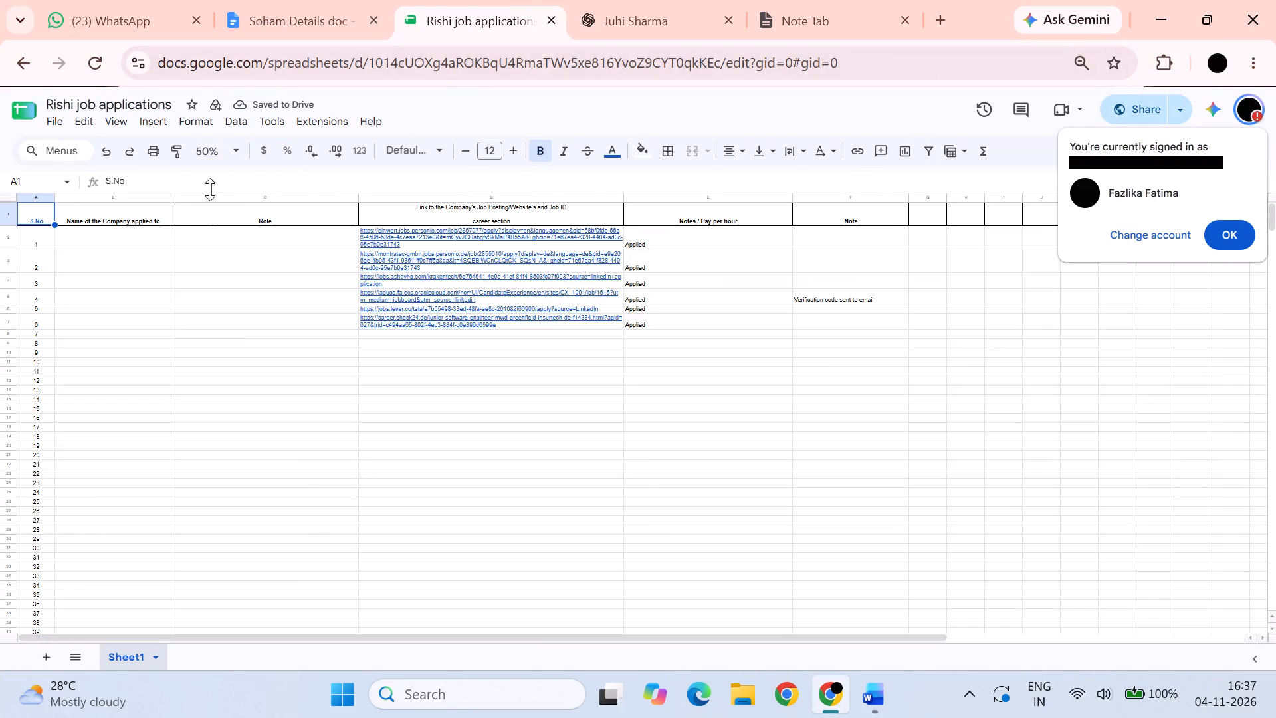
{"action": "left_click", "coordinate": [225, 142]}
{"action": "left_click", "coordinate": [214, 200]}
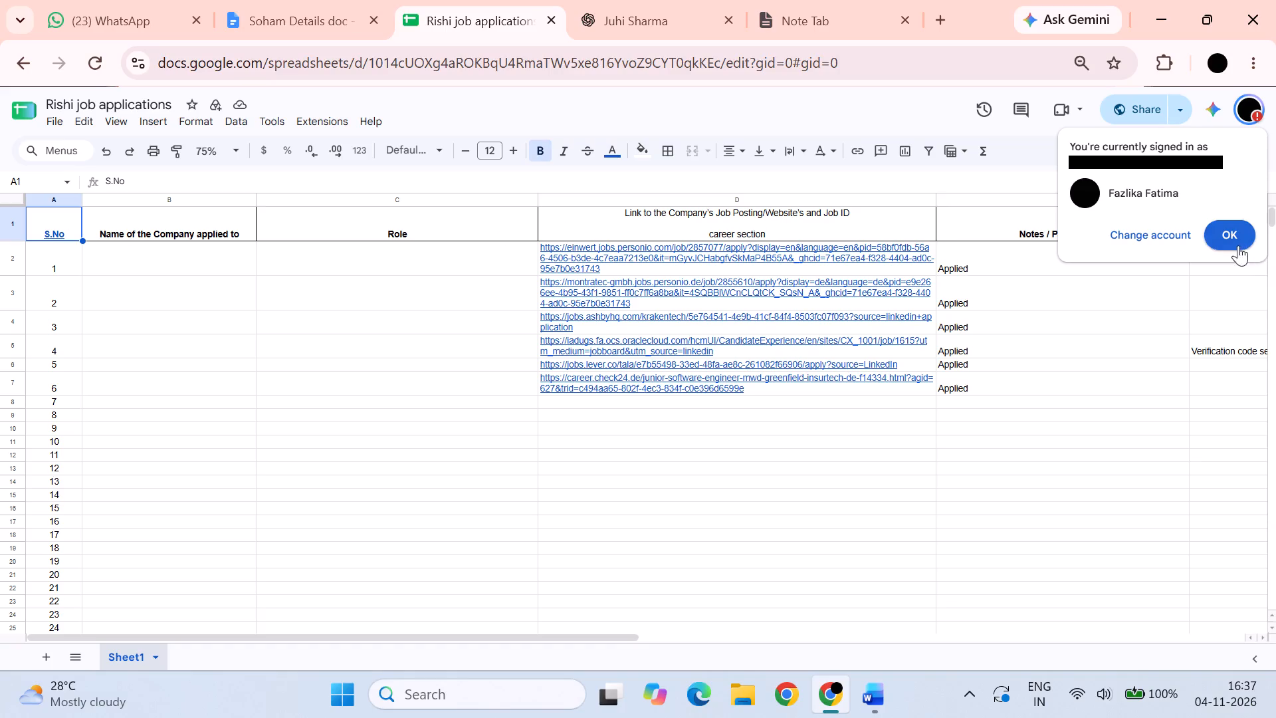
{"action": "left_click", "coordinate": [1230, 235]}
Return to the Note Tab and change Utsav's note to "Batch done. Add 50 jobs".
{"action": "left_click", "coordinate": [780, 0]}
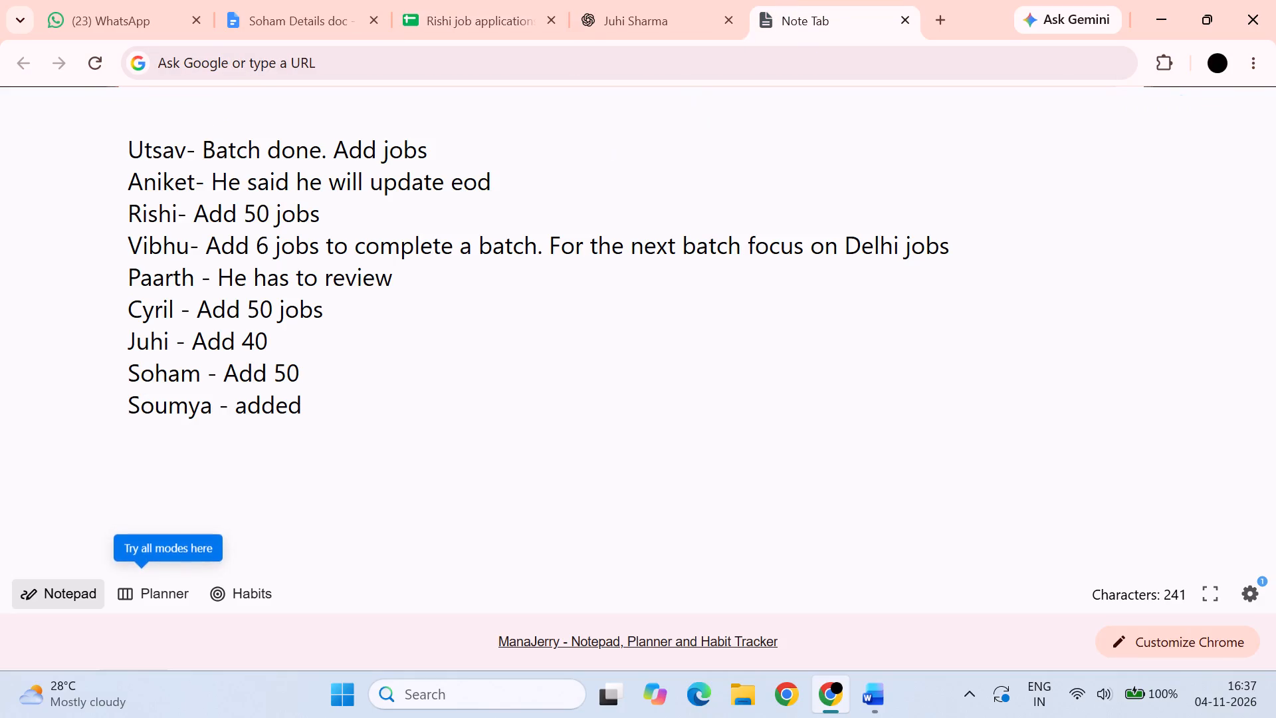
{"action": "left_click", "coordinate": [381, 154]}
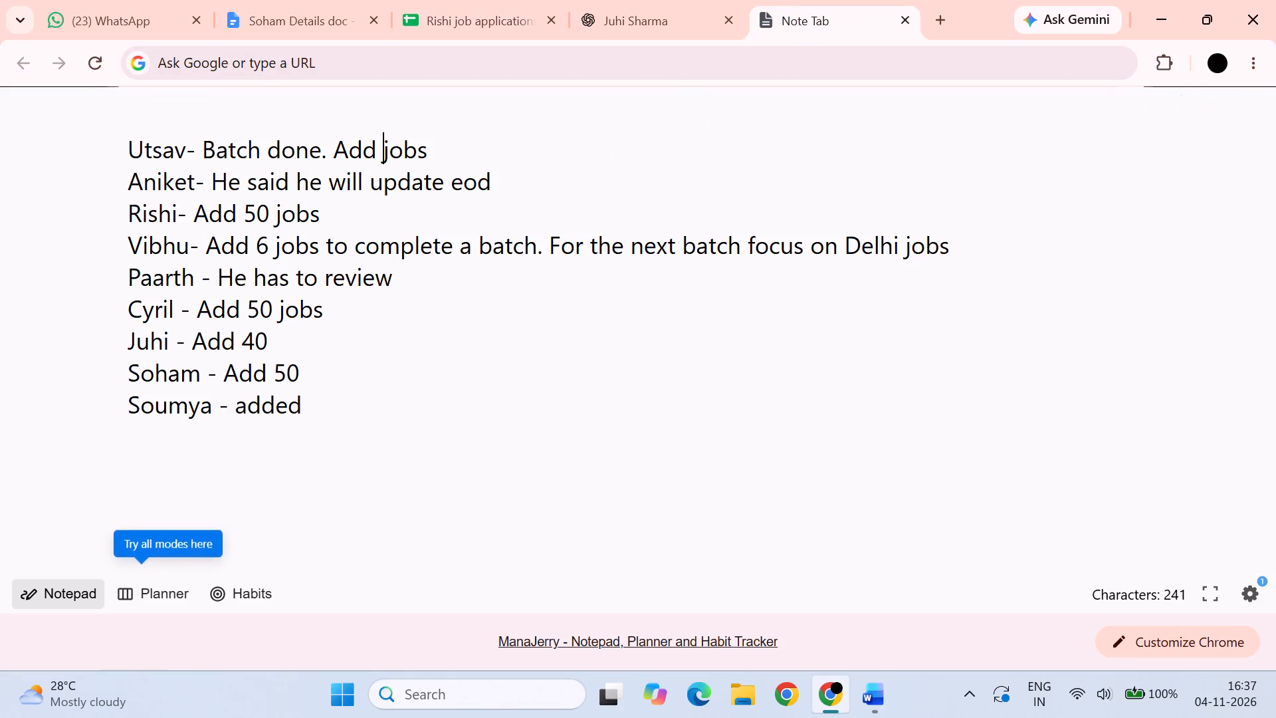
{"action": "type", "text": "50"}
{"action": "key", "text": "space"}
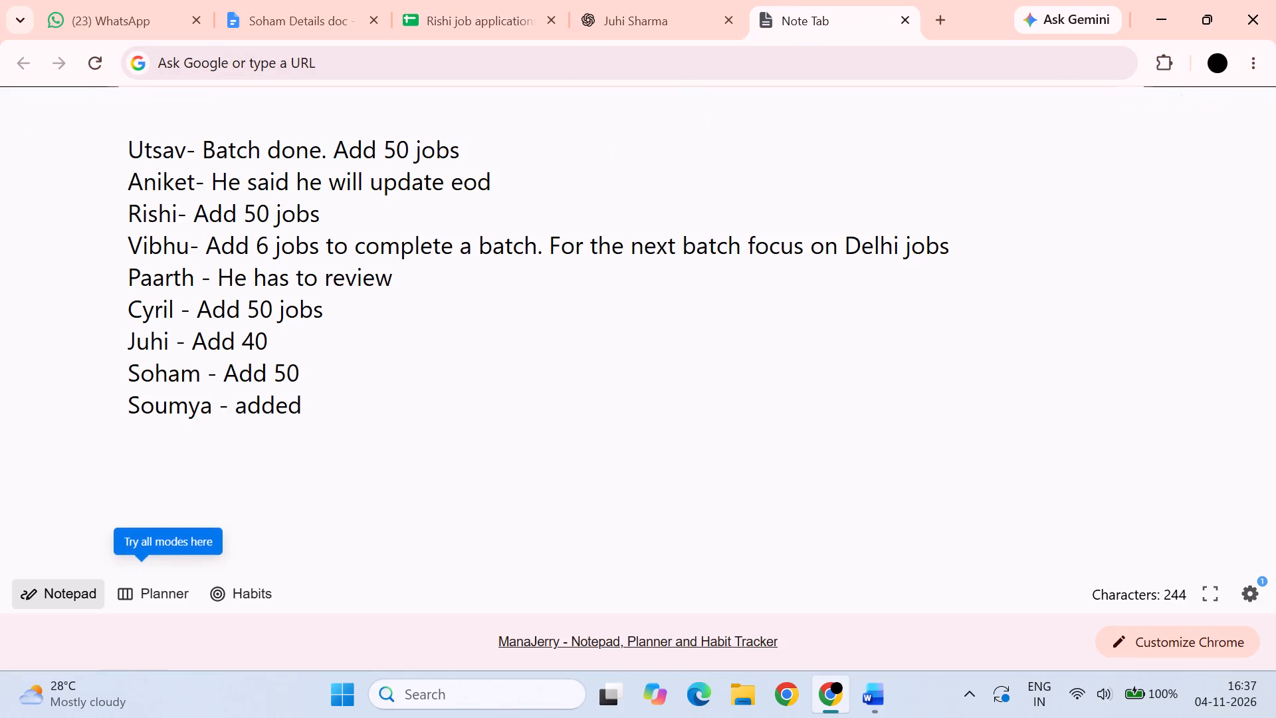
Expand Utsav's note to read "Batch done. Let him send payment then add 50 jobs".
{"action": "left_click", "coordinate": [336, 149]}
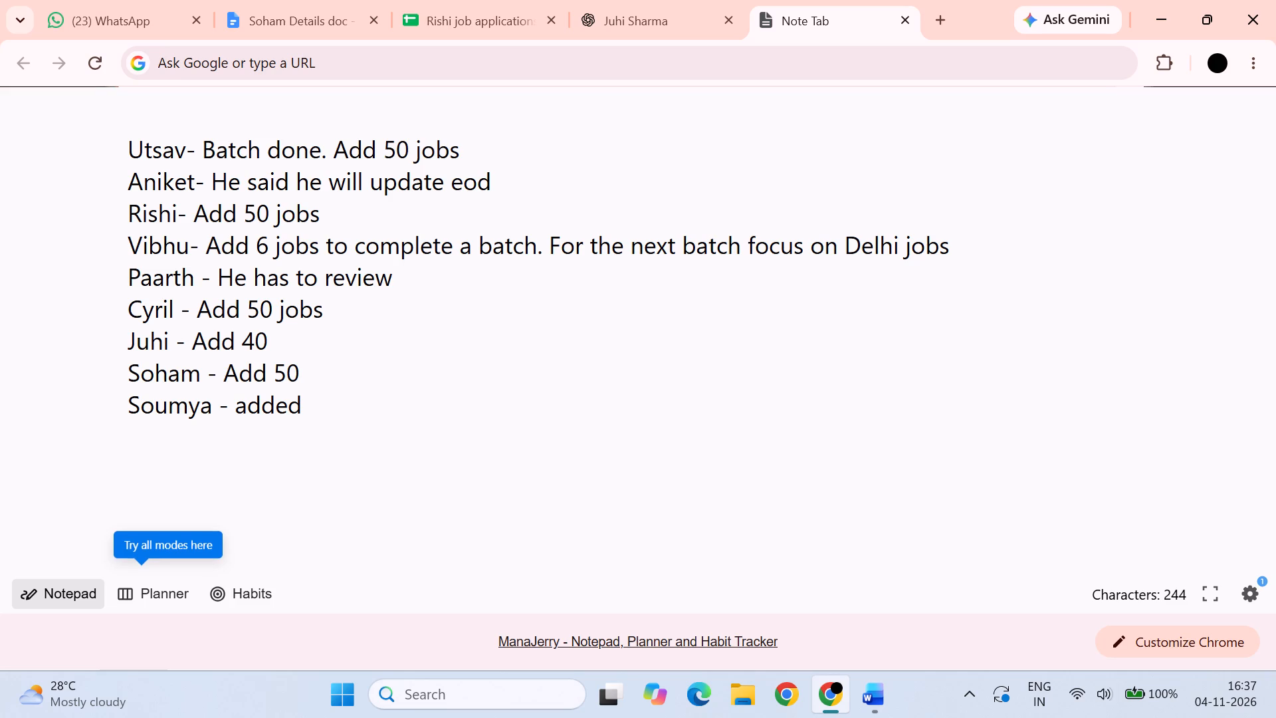
{"action": "type", "text": "Let him send payment then"}
{"action": "key", "text": "space"}
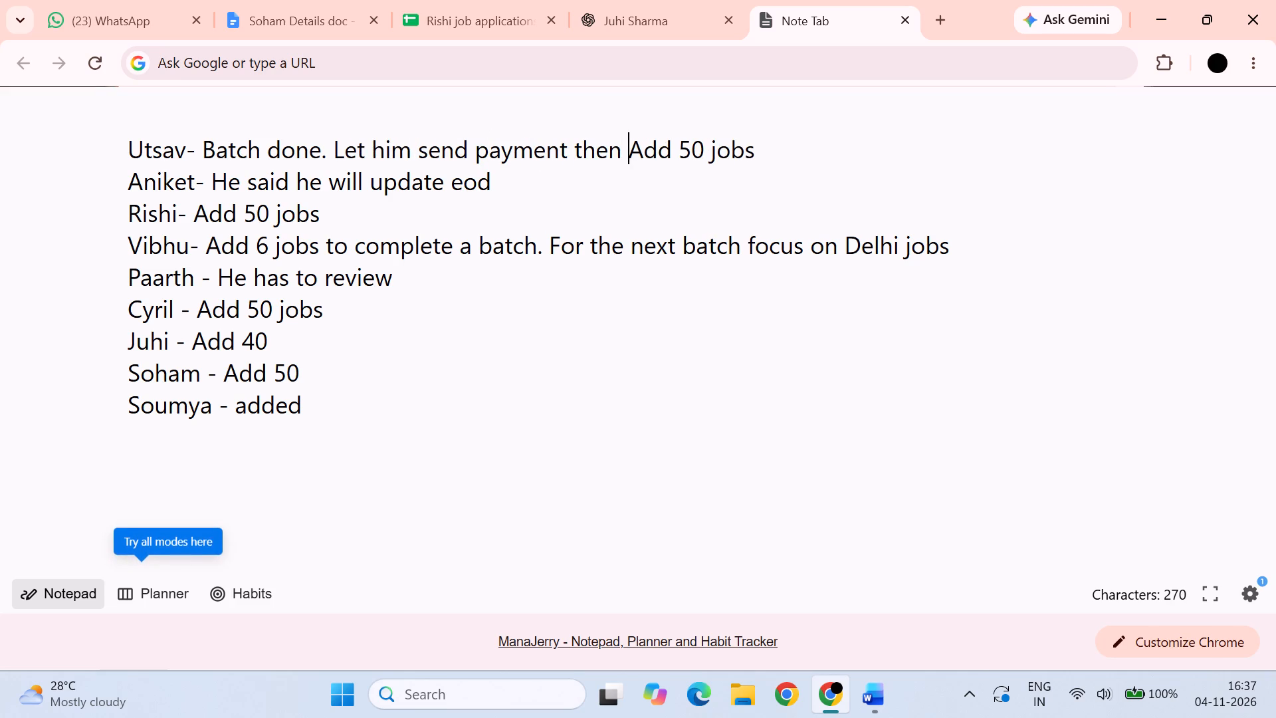
{"action": "key", "text": "Delete"}
{"action": "key", "text": "a"}
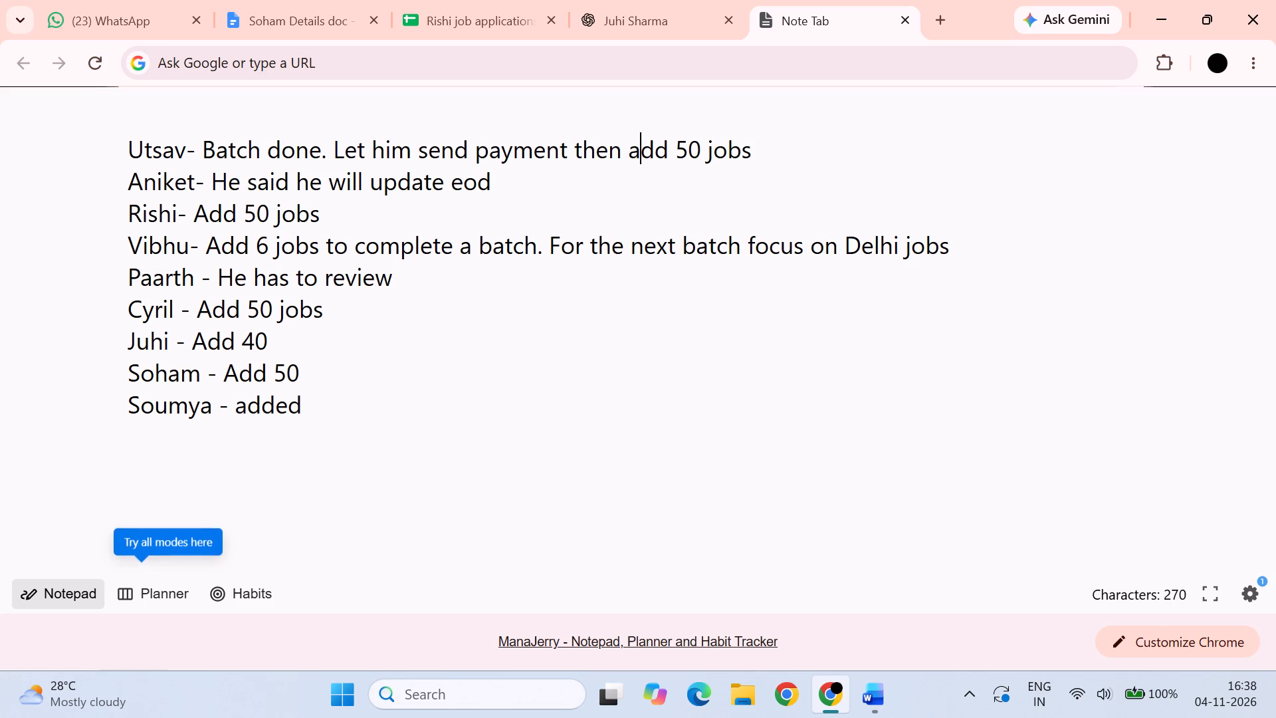
Copy "Let him send payment then" from Utsav's note into Vibhu's note, just before "For the next batch focus on Delhi jobs".
{"action": "left_click_drag", "start_coordinate": [617, 157], "coordinate": [616, 156]}
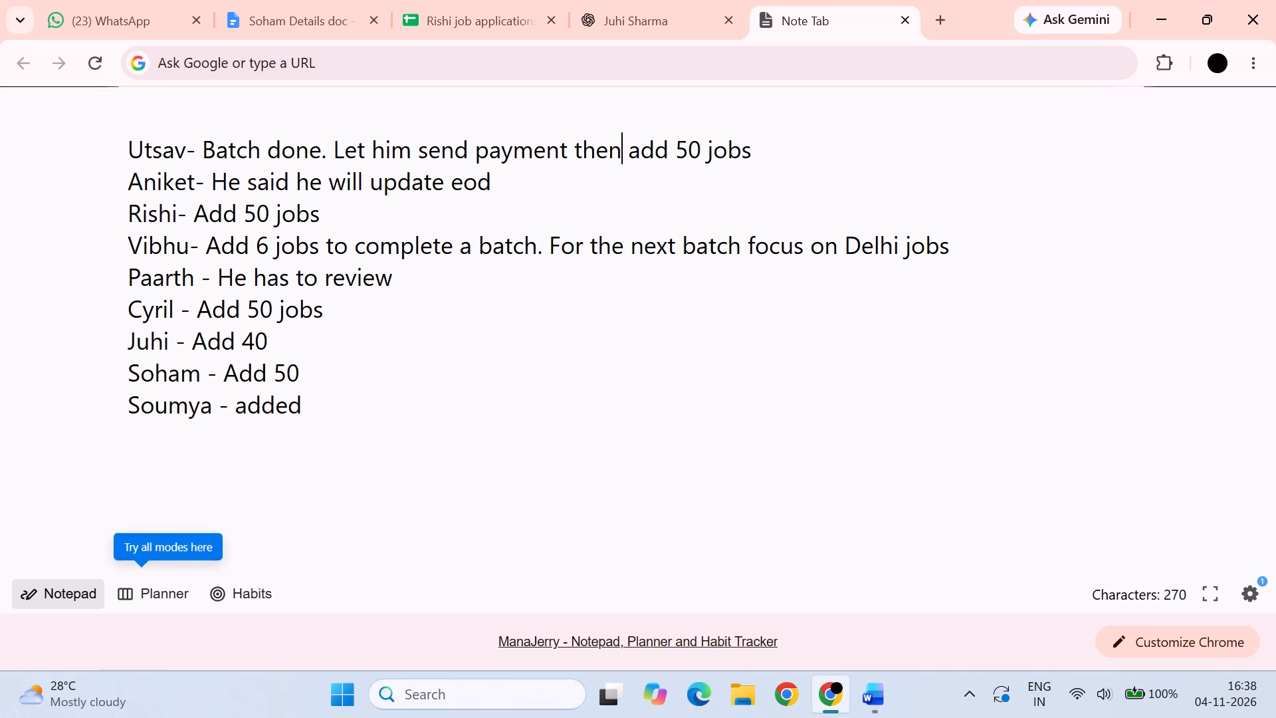
{"action": "left_click_drag", "start_coordinate": [616, 156], "coordinate": [338, 158]}
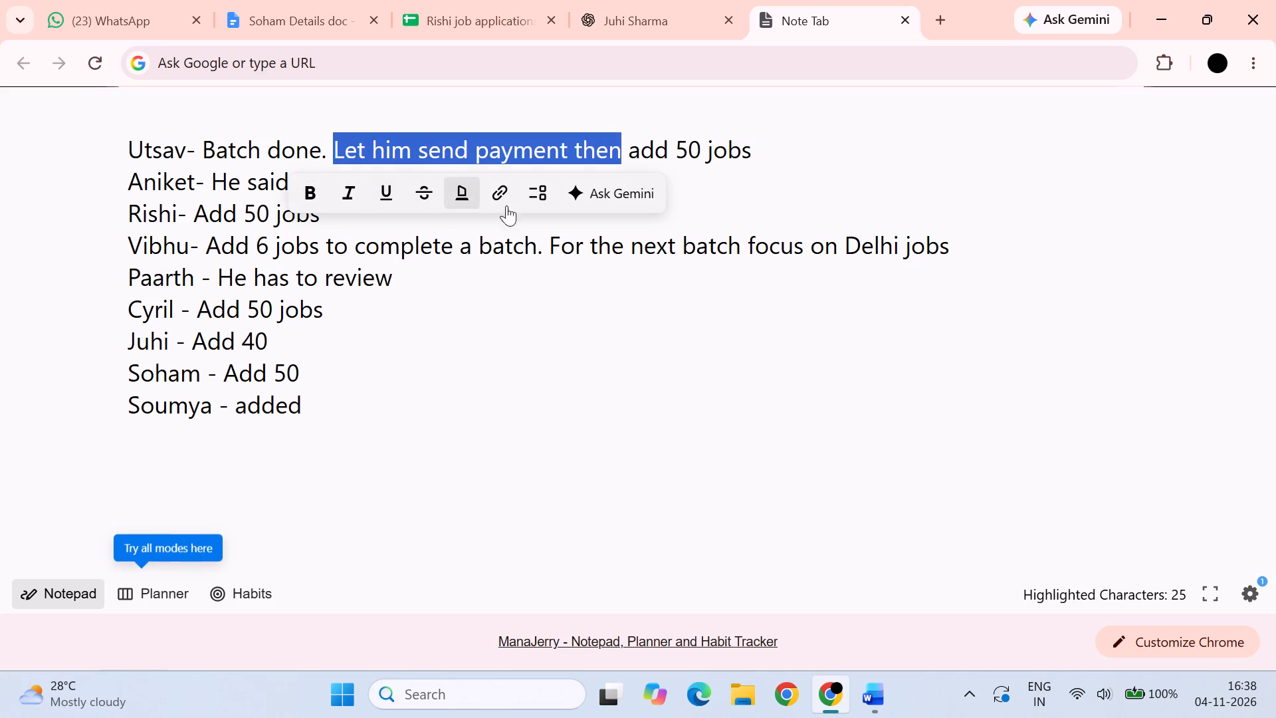
{"action": "key", "text": "ctrl+c"}
{"action": "left_click", "coordinate": [548, 248]}
{"action": "key", "text": "ctrl+v"}
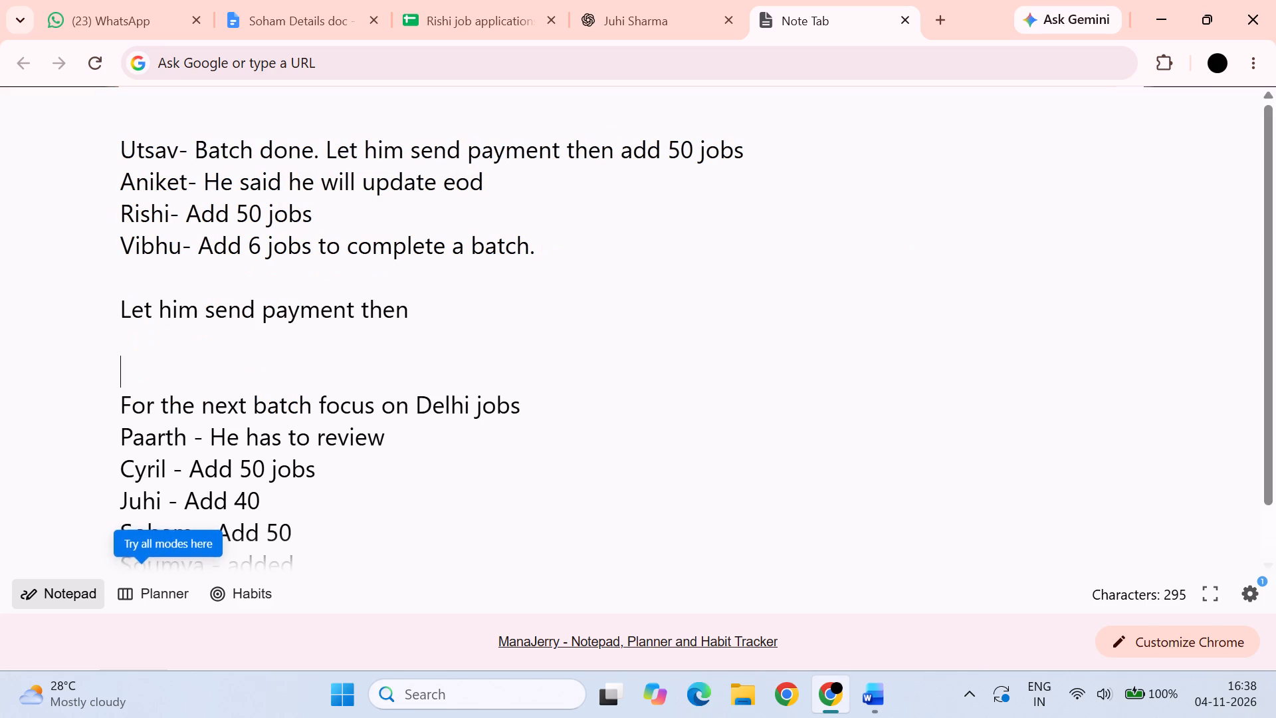
Remove the line breaks around the pasted phrase in Vibhu's note so it continues "then for the next batch focus on Delhi jobs", with lowercase "for".
{"action": "left_click", "coordinate": [550, 256]}
{"action": "key", "text": "Delete"}
{"action": "key", "text": "Delete"}
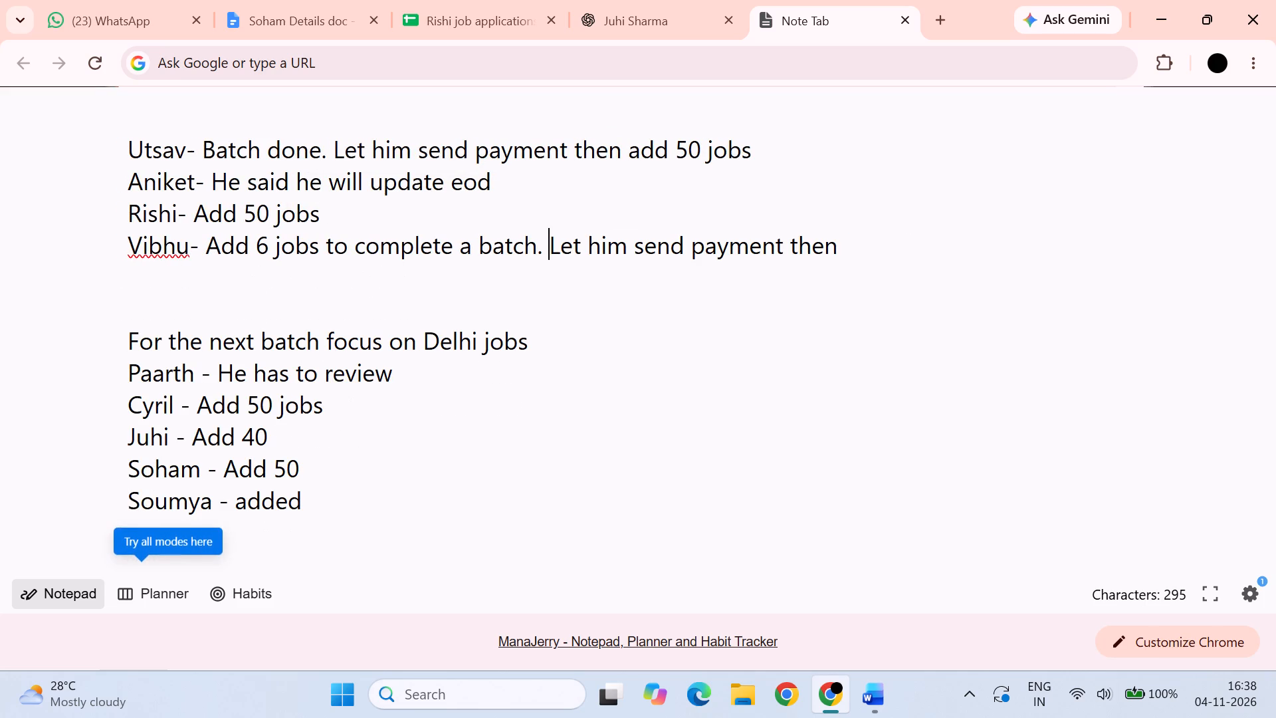
{"action": "key", "text": "End"}
{"action": "key", "text": "space"}
{"action": "key", "text": "Delete"}
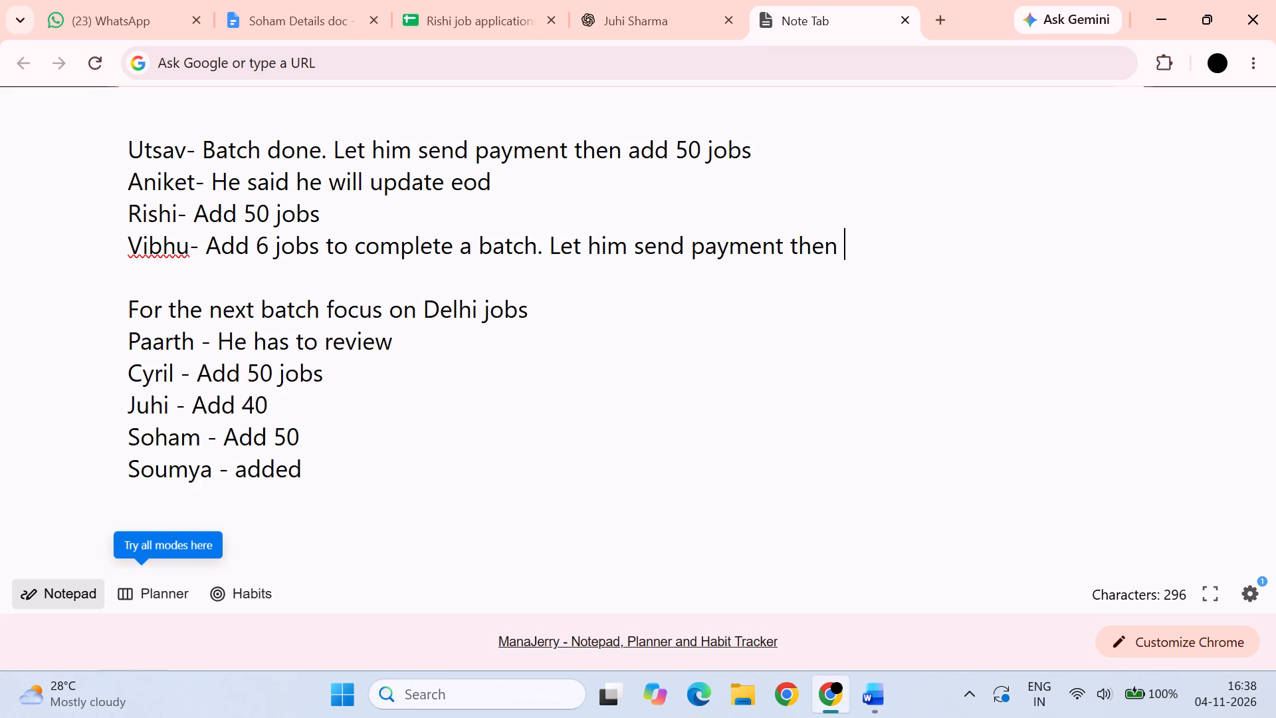
{"action": "key", "text": "Delete"}
{"action": "key", "text": "Delete"}
{"action": "key", "text": "Delete"}
{"action": "key", "text": "f"}
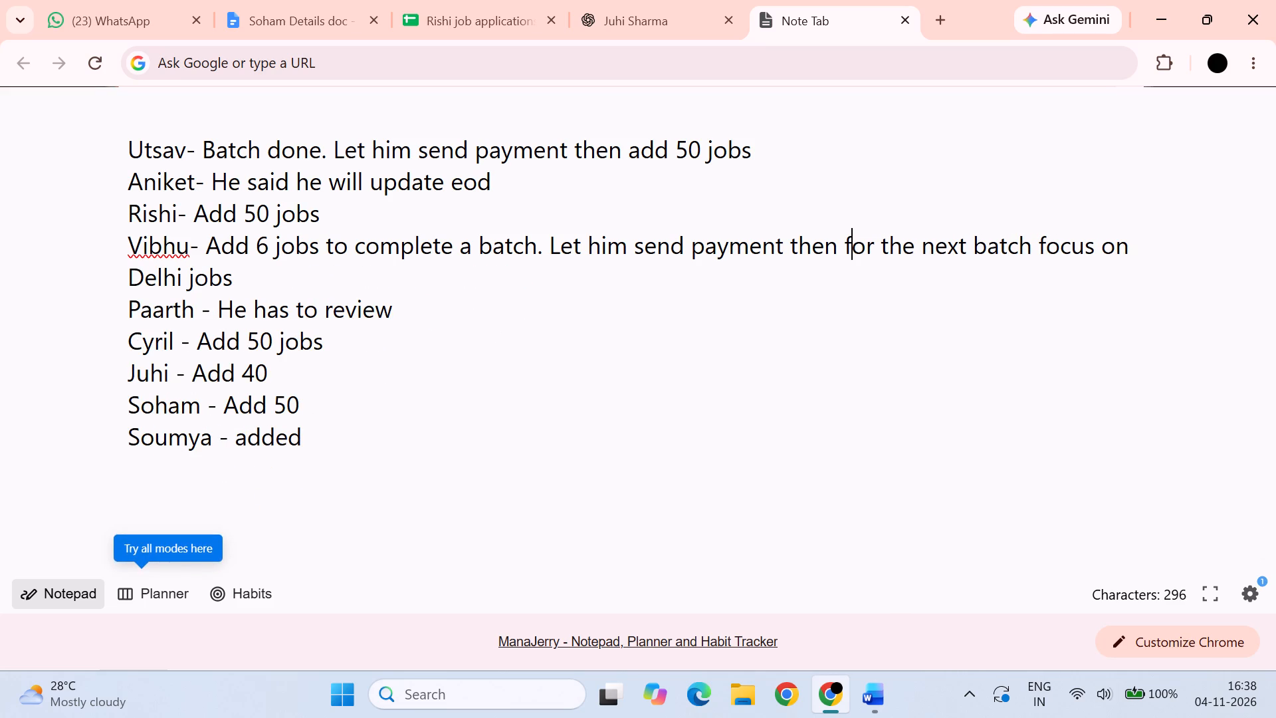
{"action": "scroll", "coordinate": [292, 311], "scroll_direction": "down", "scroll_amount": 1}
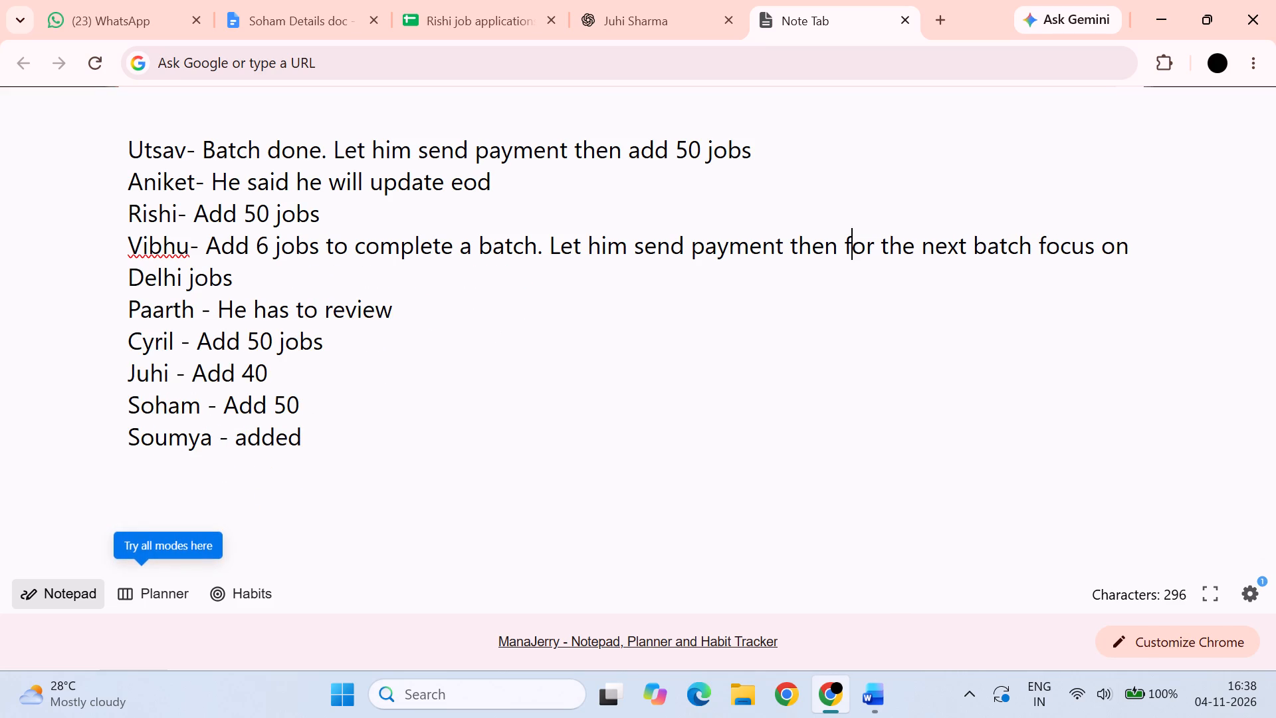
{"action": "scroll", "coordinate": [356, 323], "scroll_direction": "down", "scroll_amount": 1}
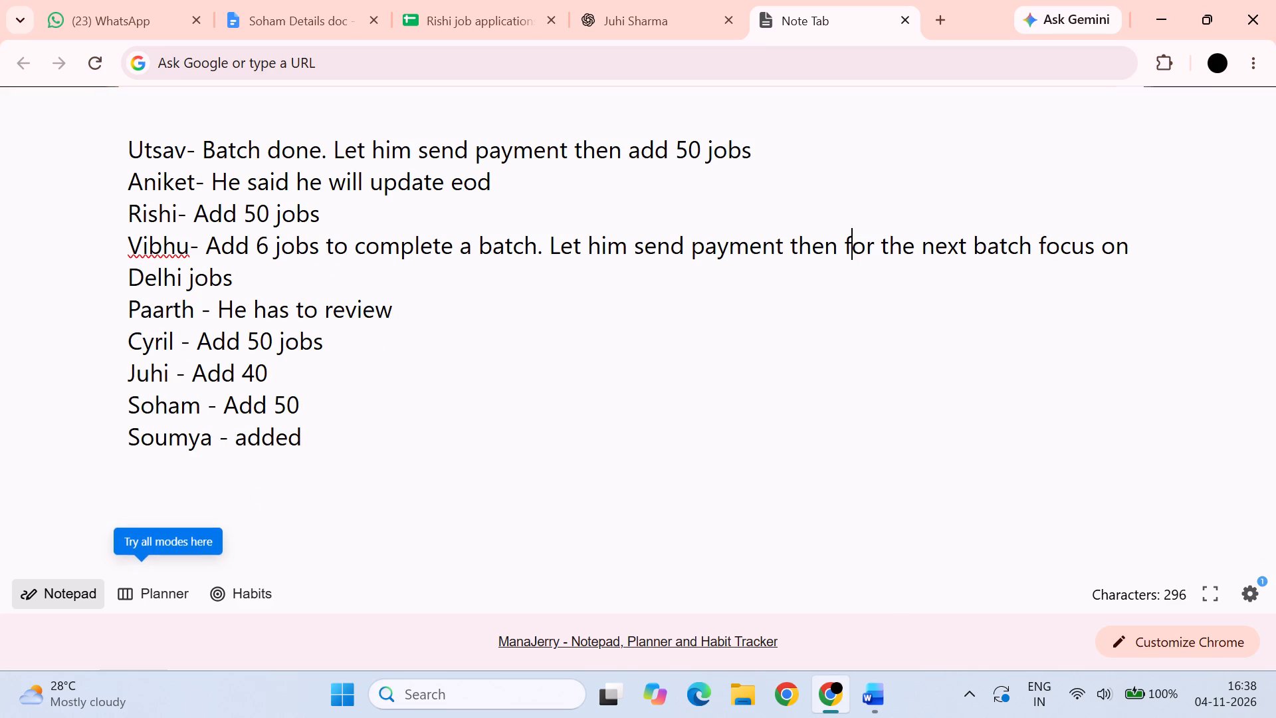
Leave Soham's details document for the Docs home page, search for "soum" and open the "Soumya job applications" spreadsheet.
{"action": "left_click", "coordinate": [254, 0]}
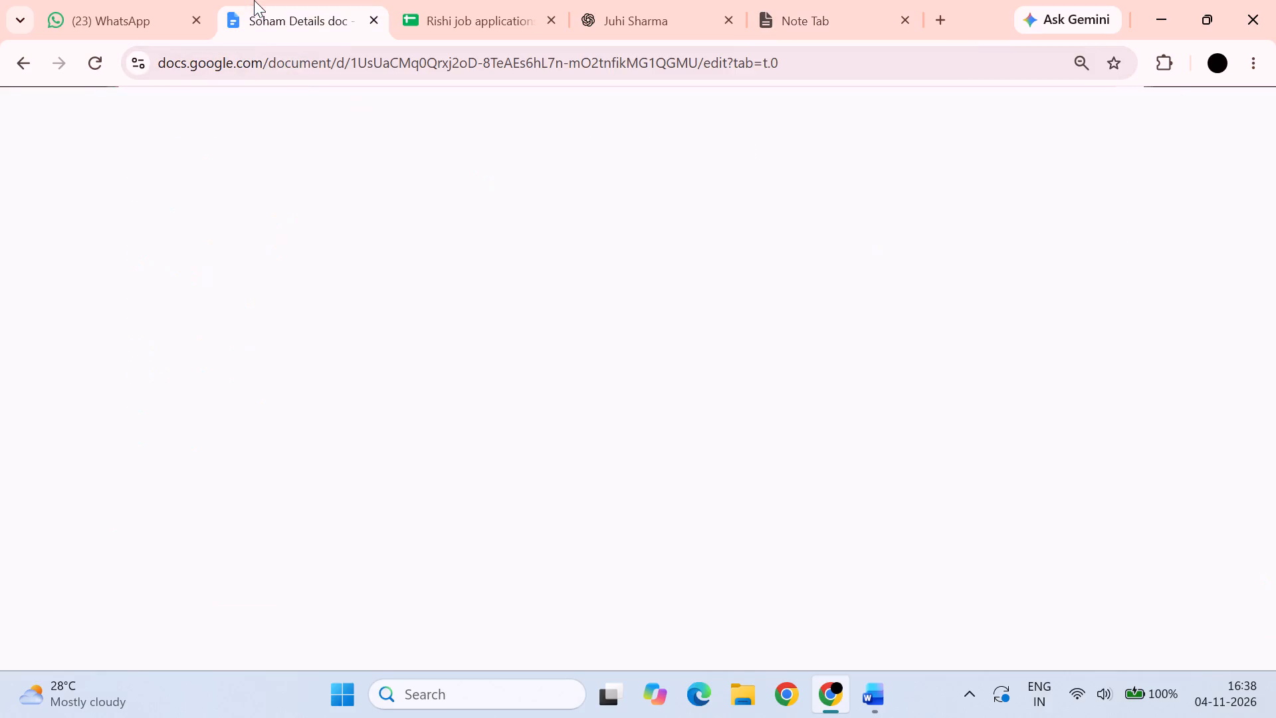
{"action": "left_click", "coordinate": [268, 57]}
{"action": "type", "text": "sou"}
{"action": "left_click", "coordinate": [19, 106]}
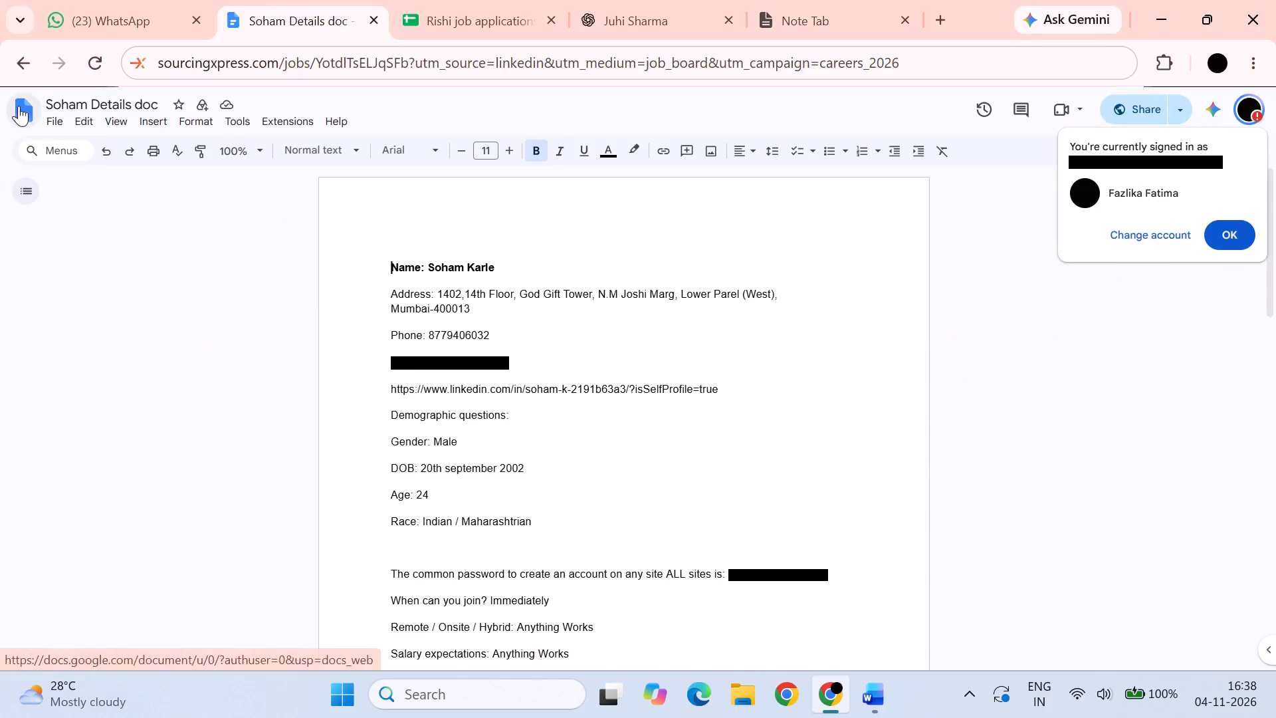
{"action": "left_click", "coordinate": [530, 126]}
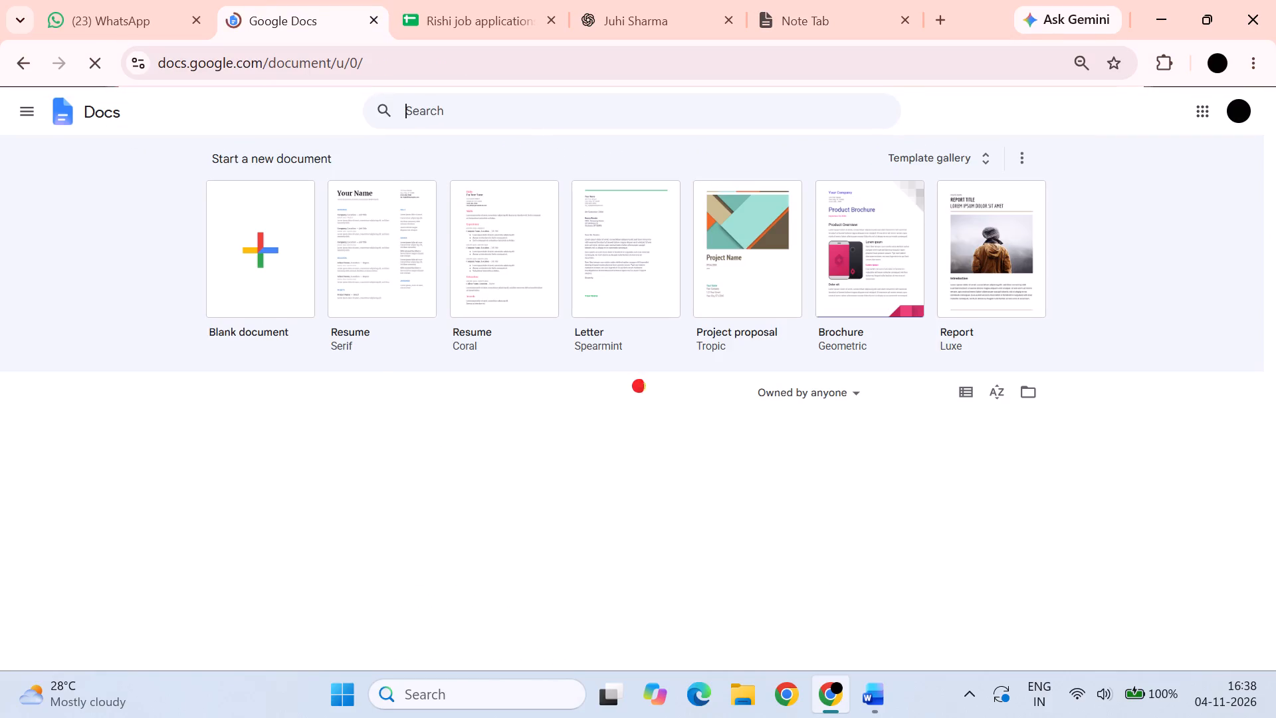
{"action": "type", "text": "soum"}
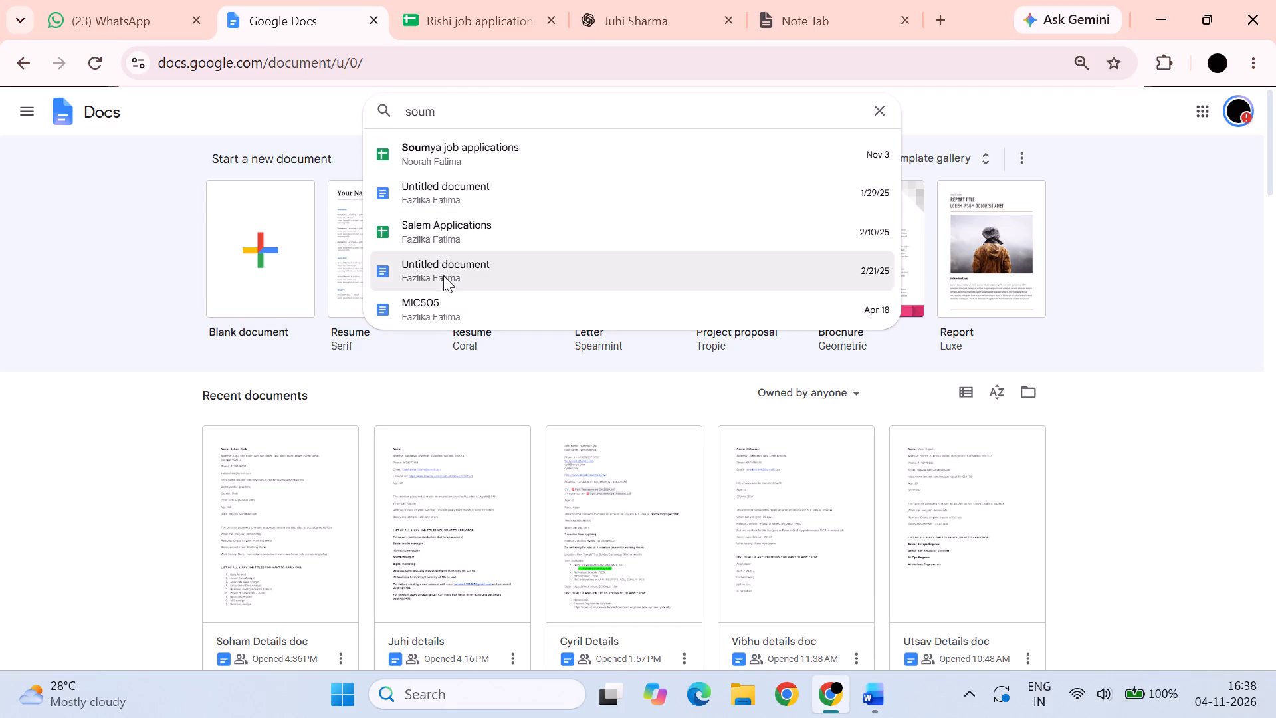
{"action": "left_click", "coordinate": [478, 167]}
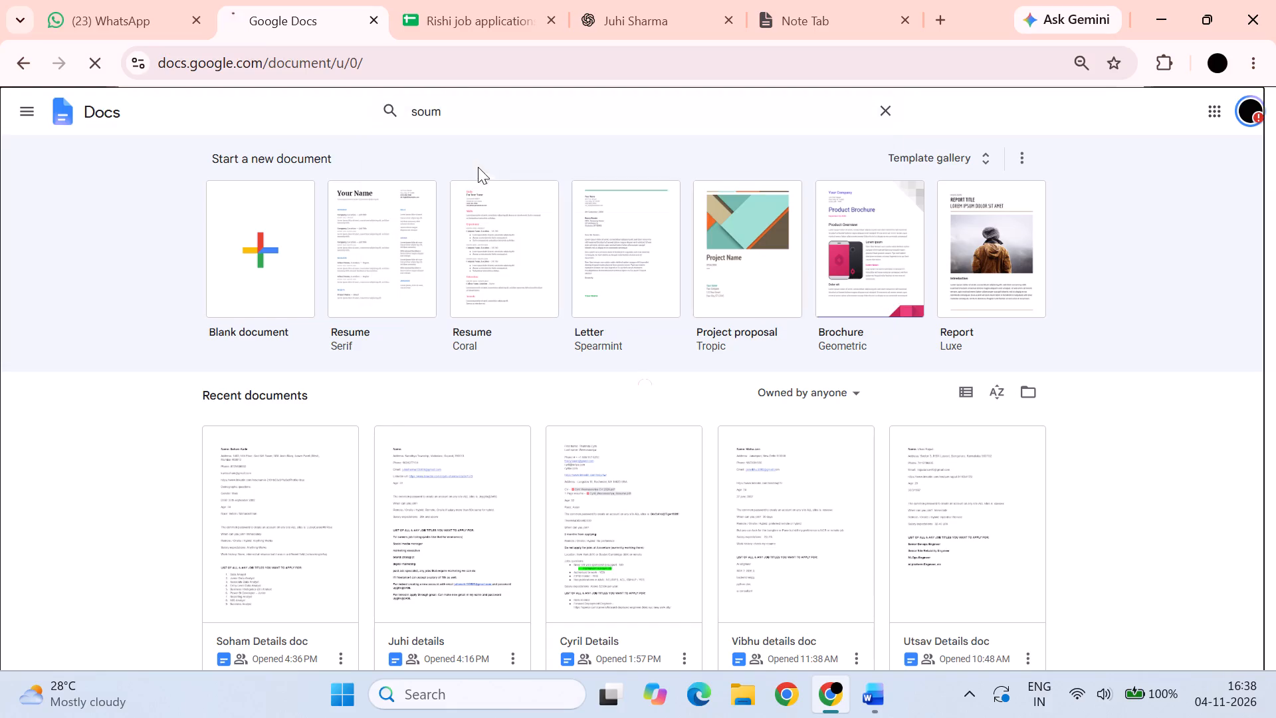
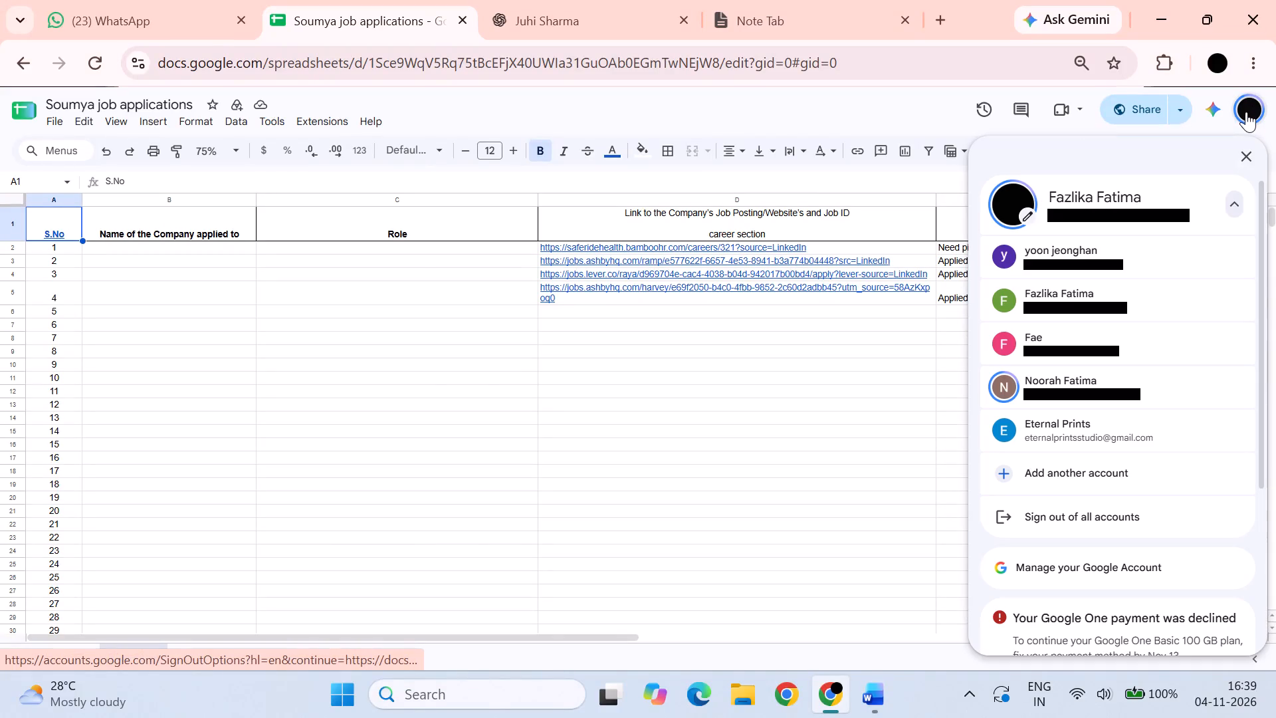
Open the payment-fixing page for the declined Google One subscription from the Google account's payment notice.
{"action": "scroll", "coordinate": [1251, 360], "scroll_direction": "down", "scroll_amount": 2}
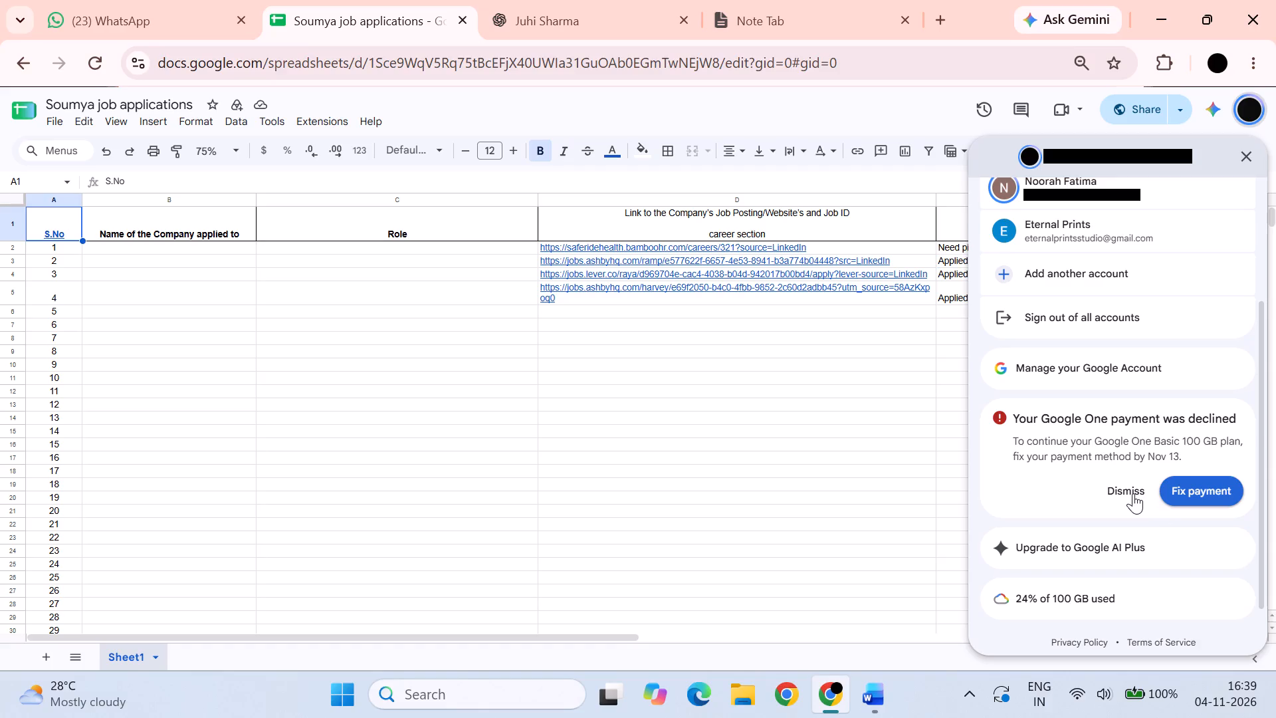
{"action": "left_click", "coordinate": [1206, 486]}
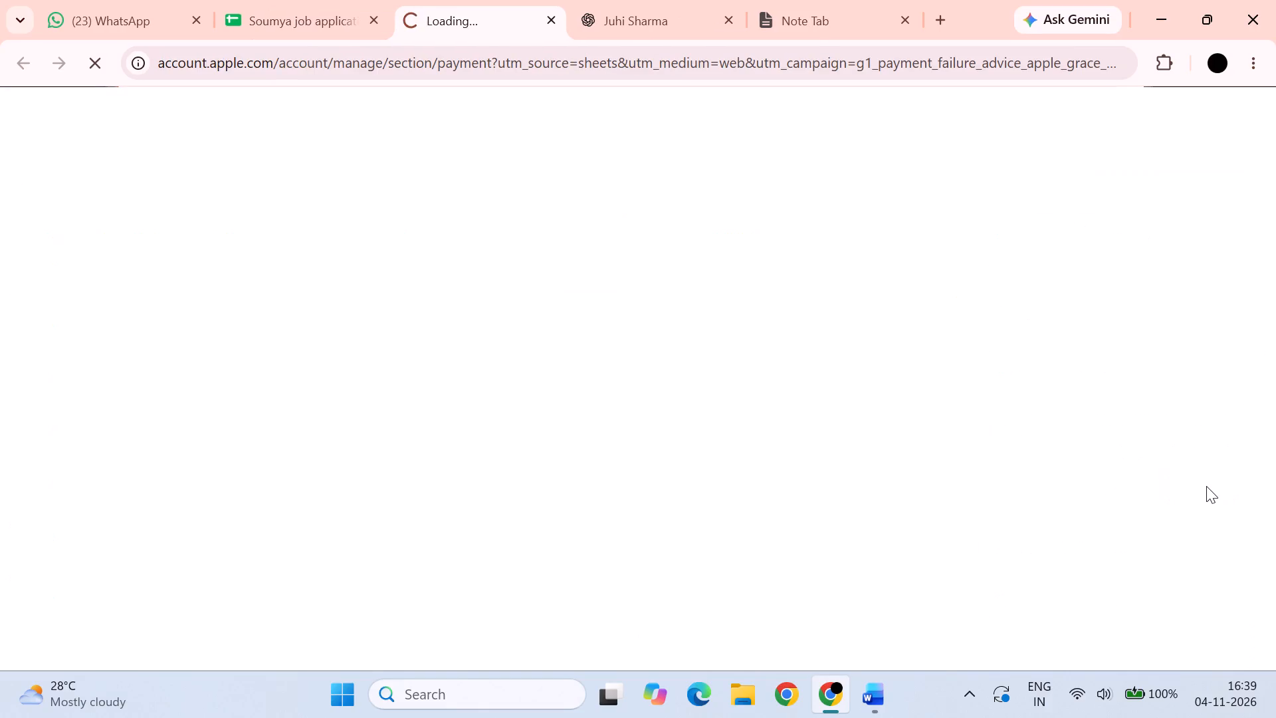
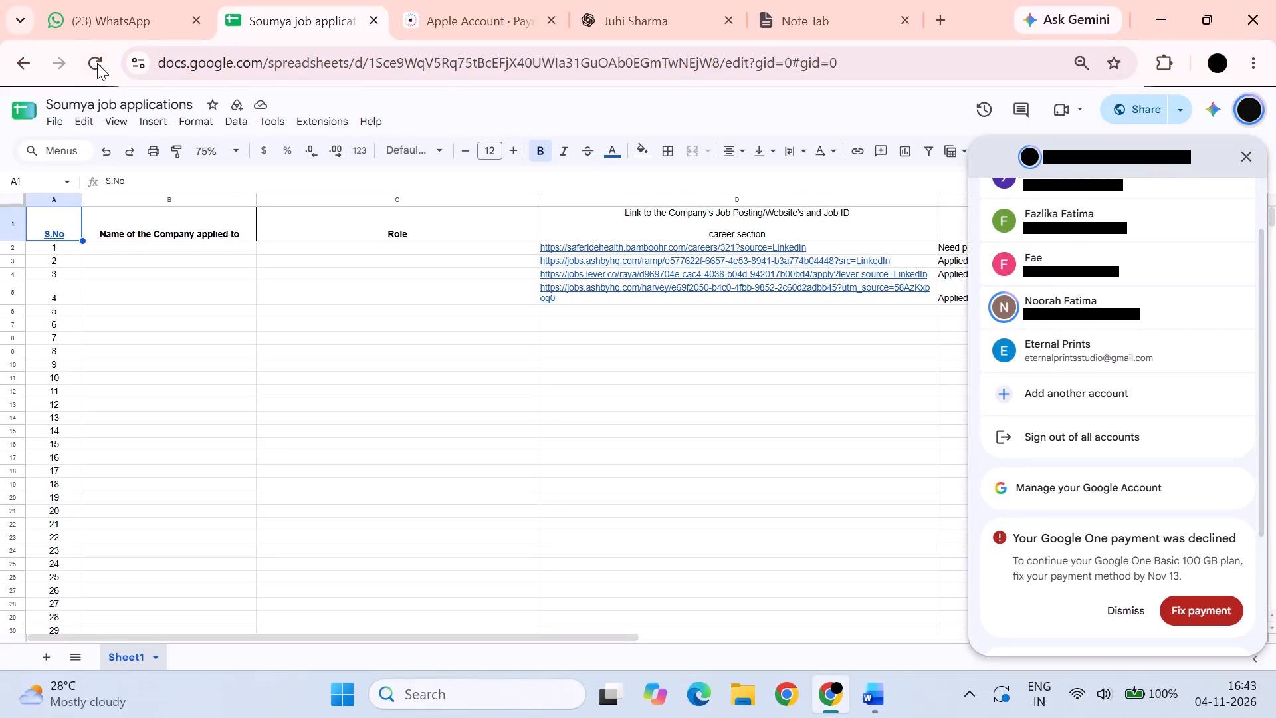
Reload Soumya's job applications spreadsheet and accept the notice about the currently signed-in account.
{"action": "left_click", "coordinate": [97, 63]}
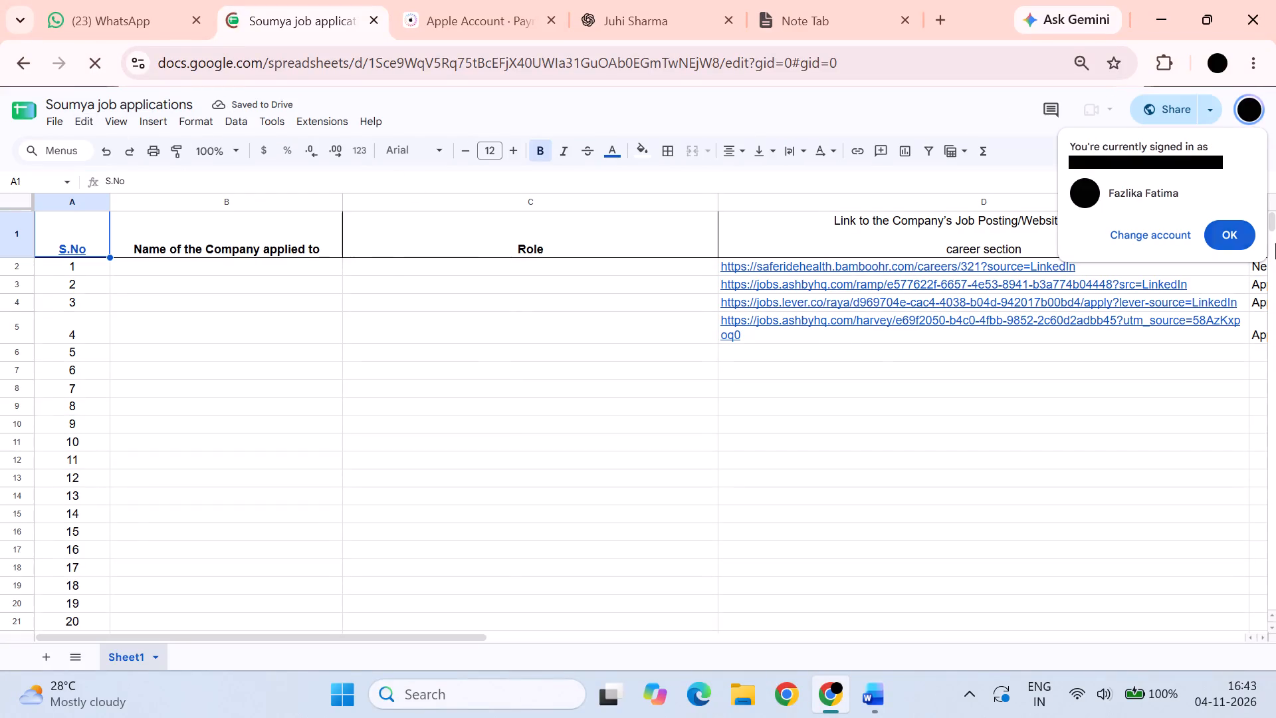
{"action": "left_click", "coordinate": [1231, 233]}
Return to the Note Tab with the clients' job notes.
{"action": "left_click", "coordinate": [851, 3]}
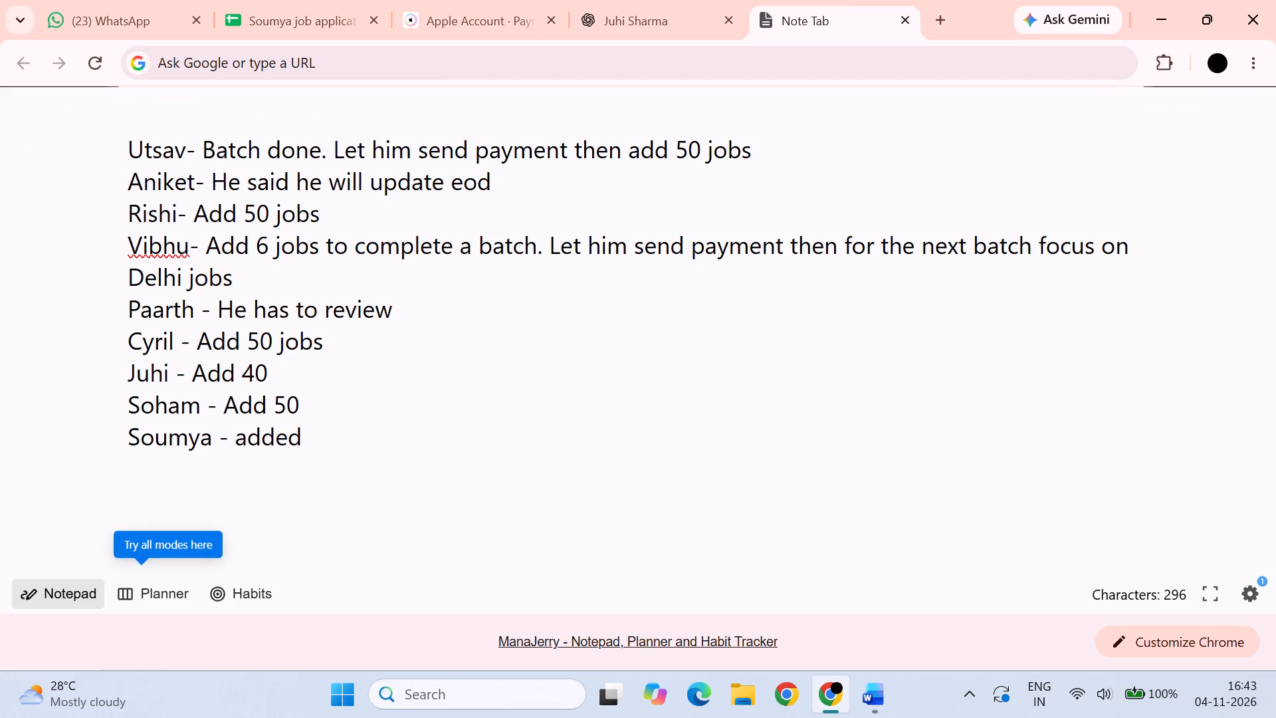
Replace "added" in Soumya's note with "Add 50".
{"action": "left_click_drag", "start_coordinate": [340, 435], "coordinate": [238, 437]}
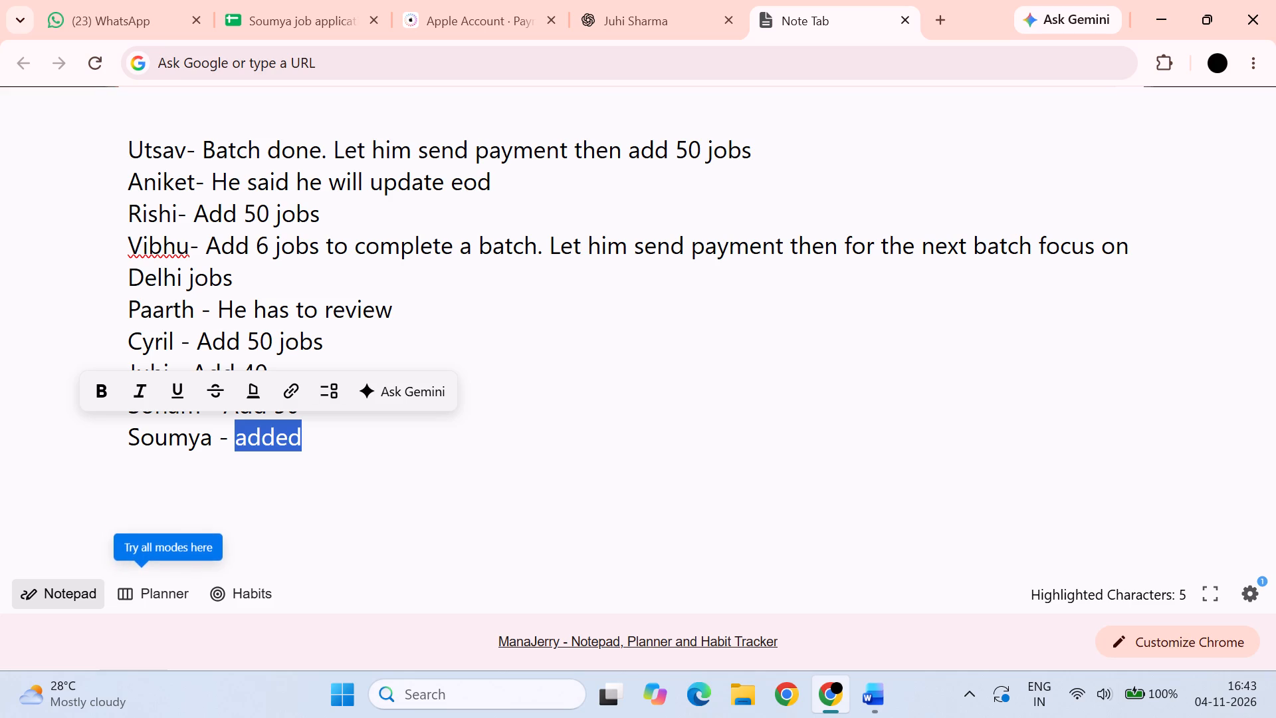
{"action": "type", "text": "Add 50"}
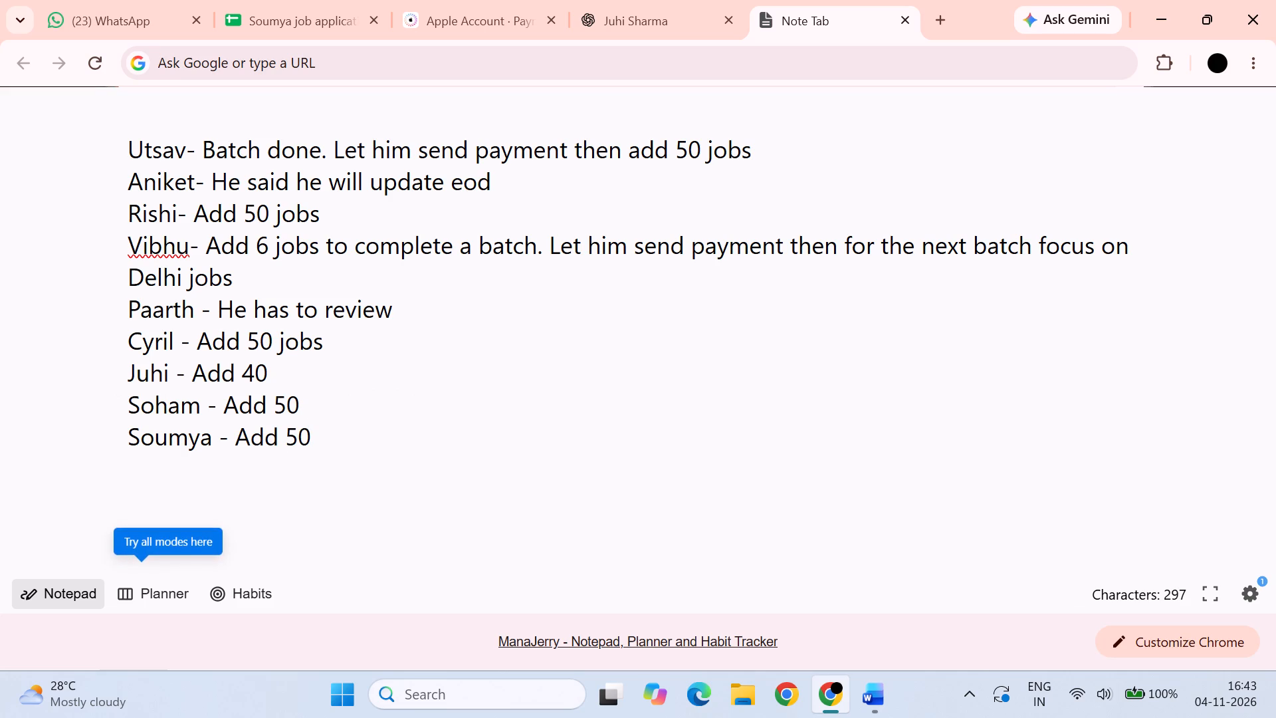
Select the entire list of client job notes, from Utsav's line through Soumya's.
{"action": "left_click_drag", "start_coordinate": [329, 445], "coordinate": [251, 416]}
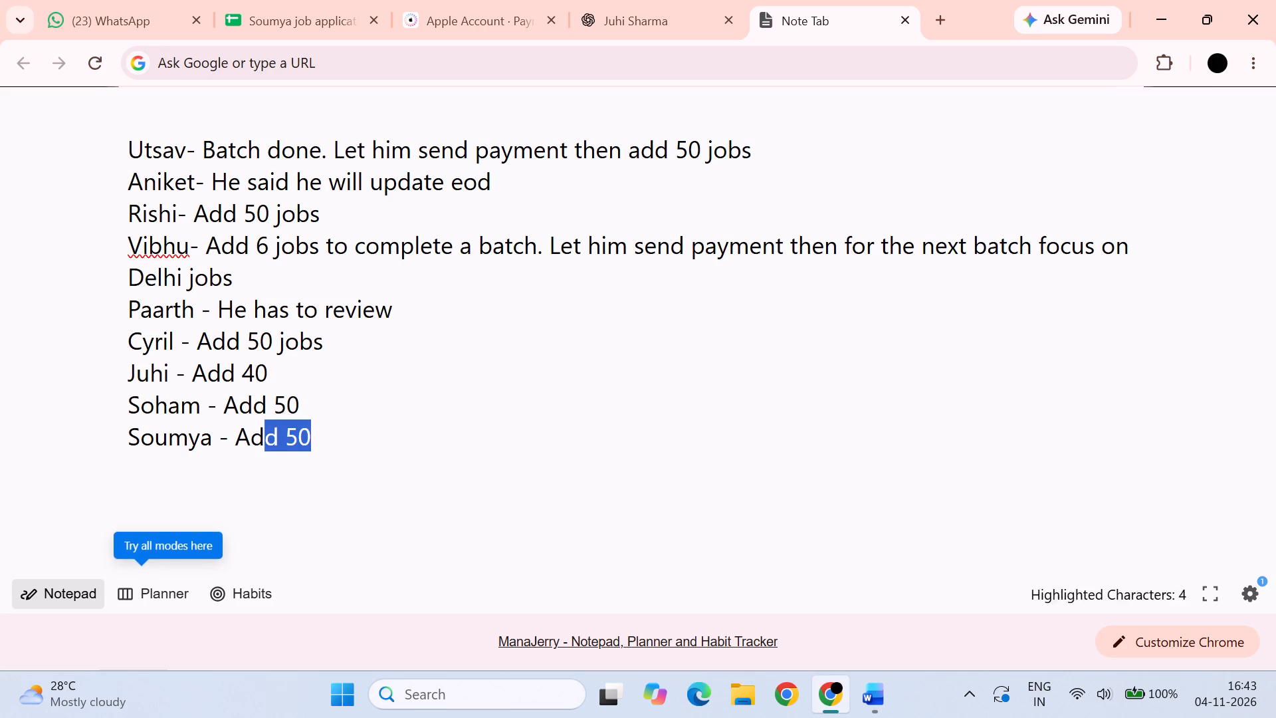
{"action": "left_click_drag", "start_coordinate": [251, 416], "coordinate": [126, 154]}
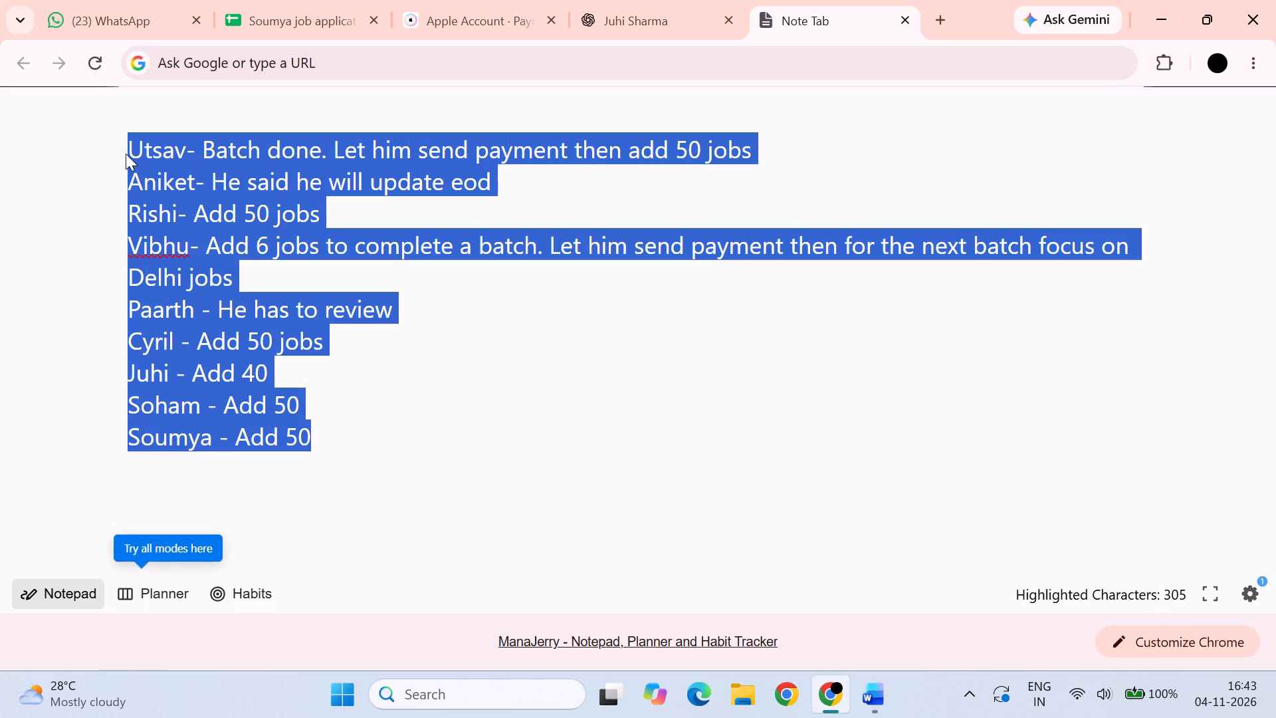
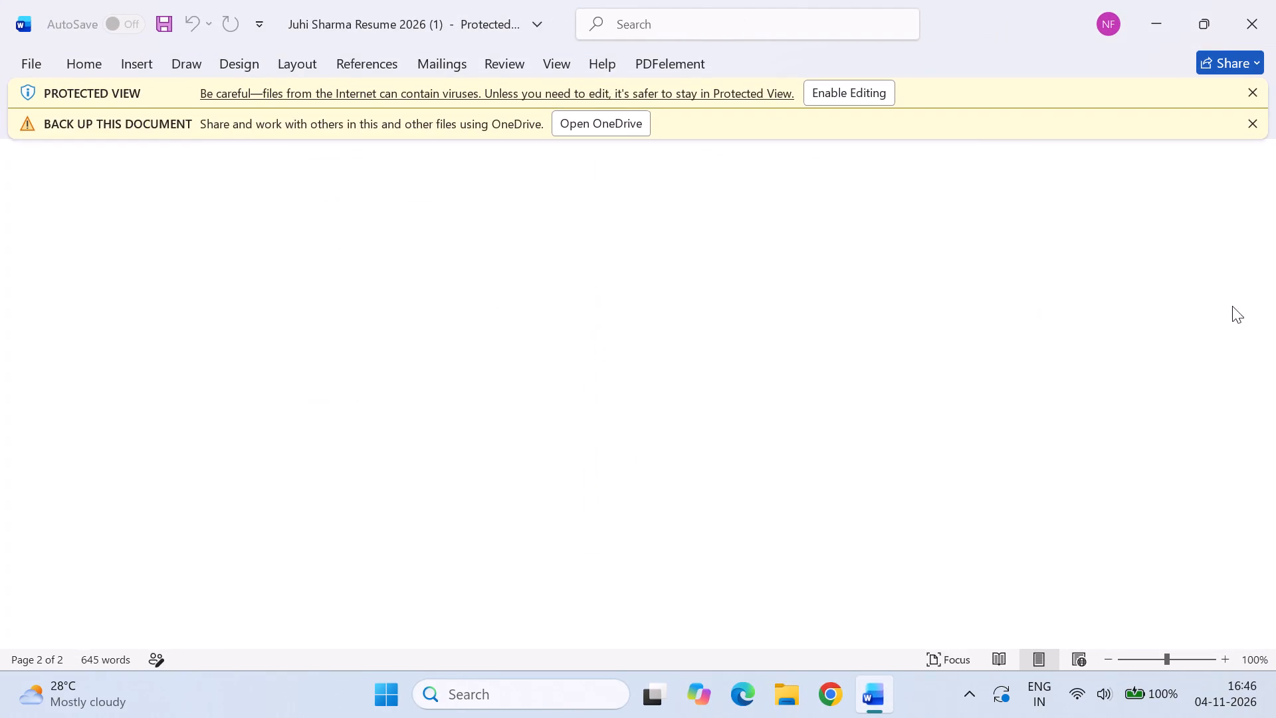
Launch the Kuro application from its desktop shortcut.
{"action": "left_click", "coordinate": [1244, 552]}
{"action": "double_click", "coordinate": [1234, 520]}
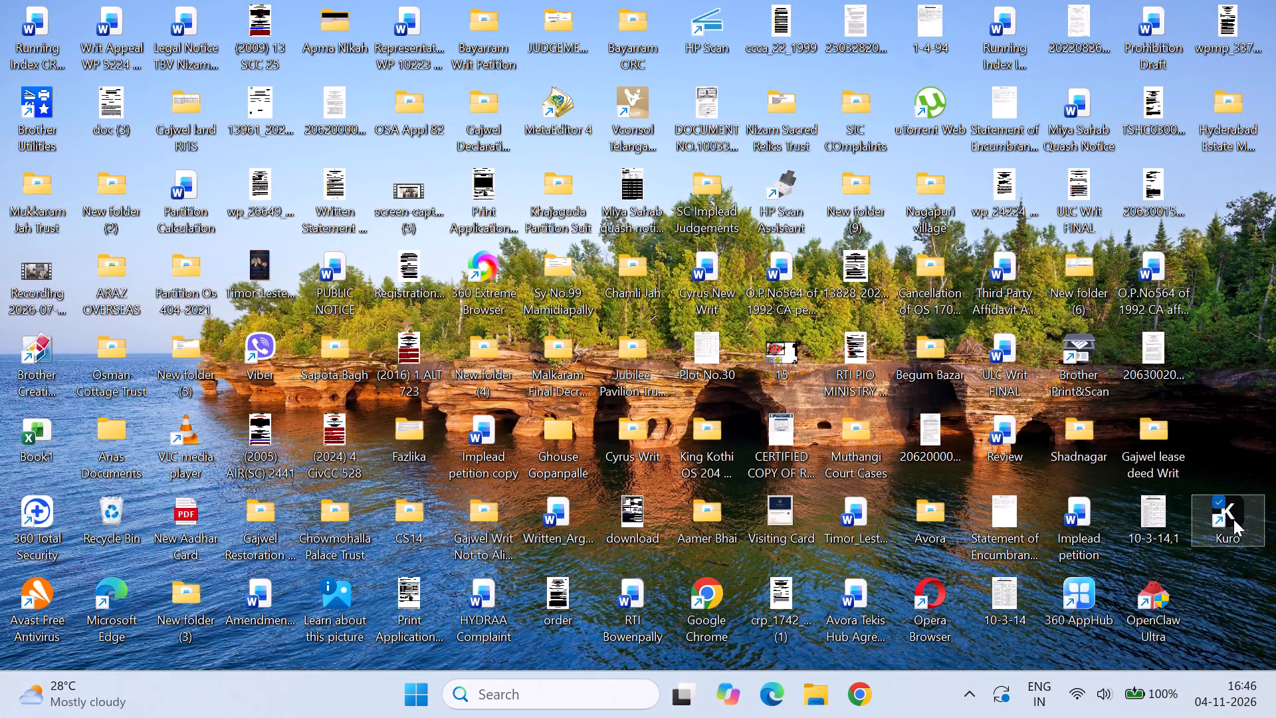